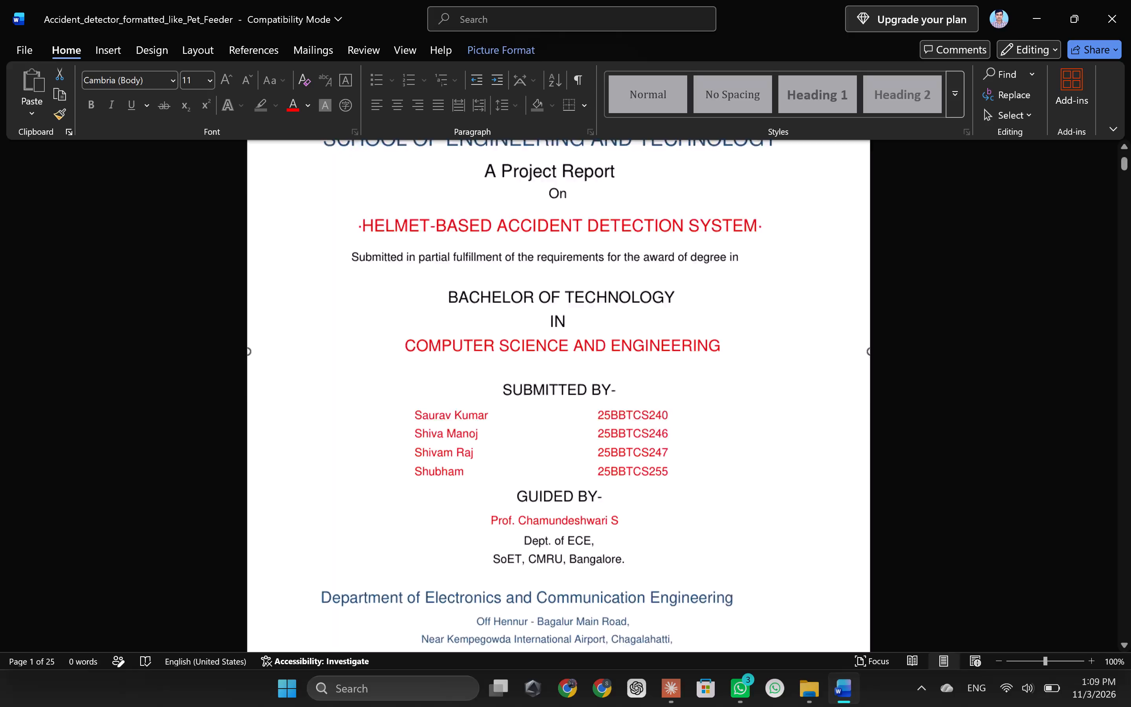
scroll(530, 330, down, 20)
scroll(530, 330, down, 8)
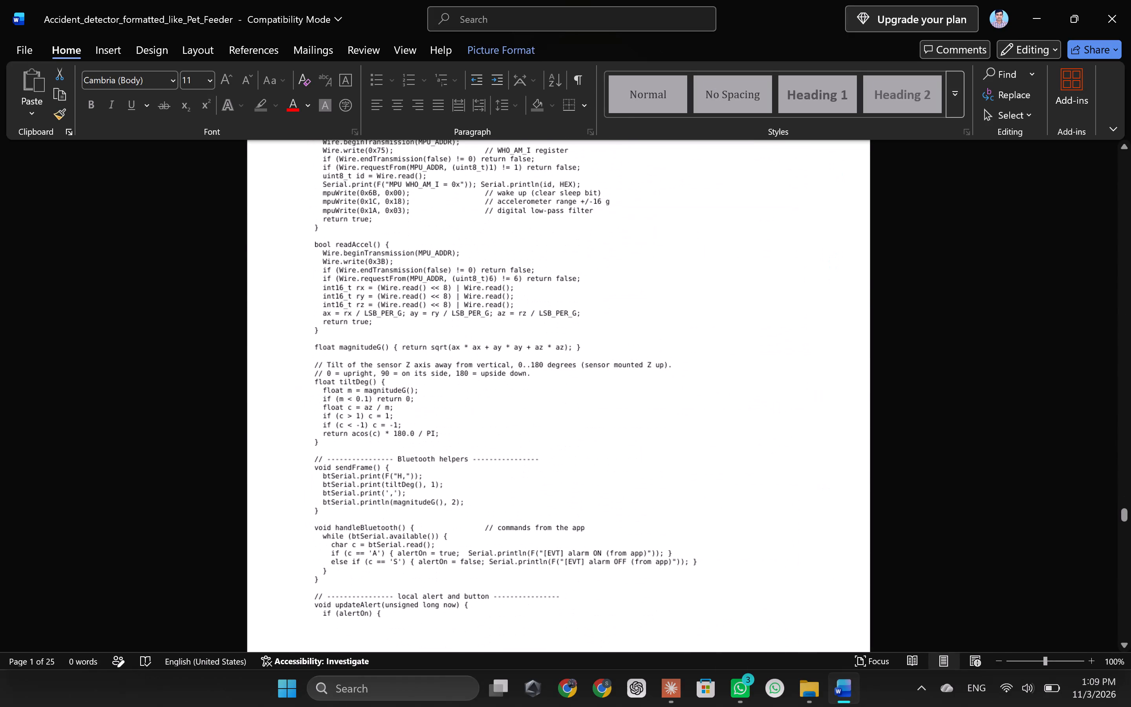
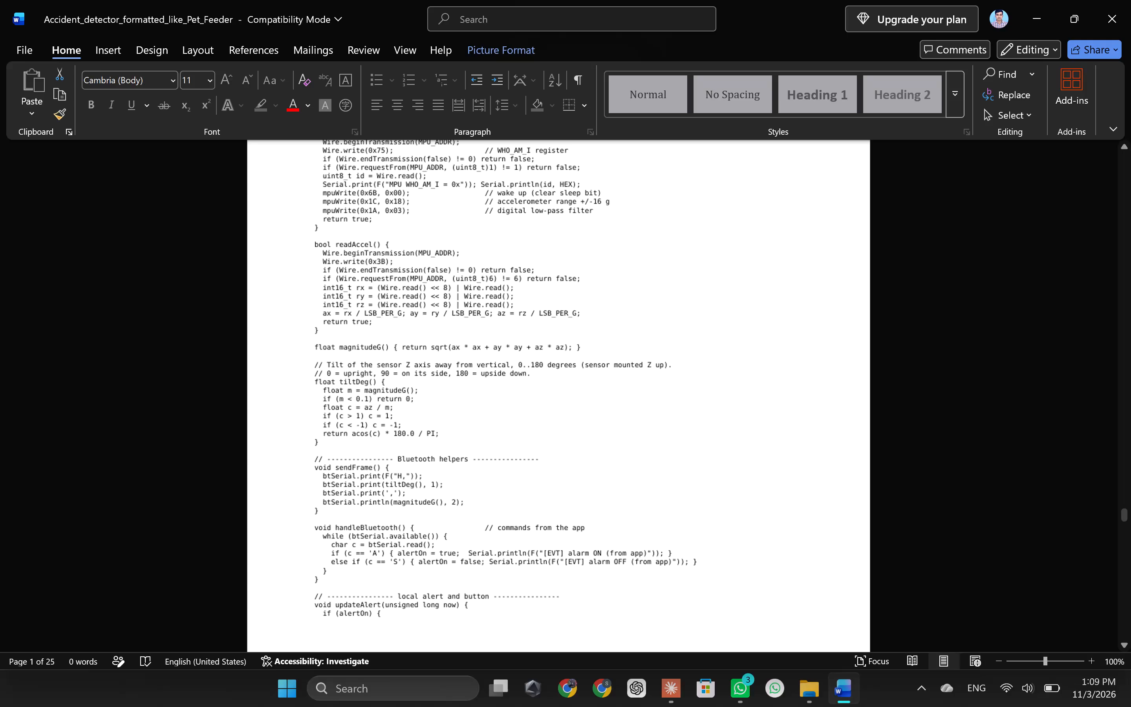
Close the Accident_detector_formatted_like_Pet_Feeder report without saving its changes.
scroll(487, 462, up, 16)
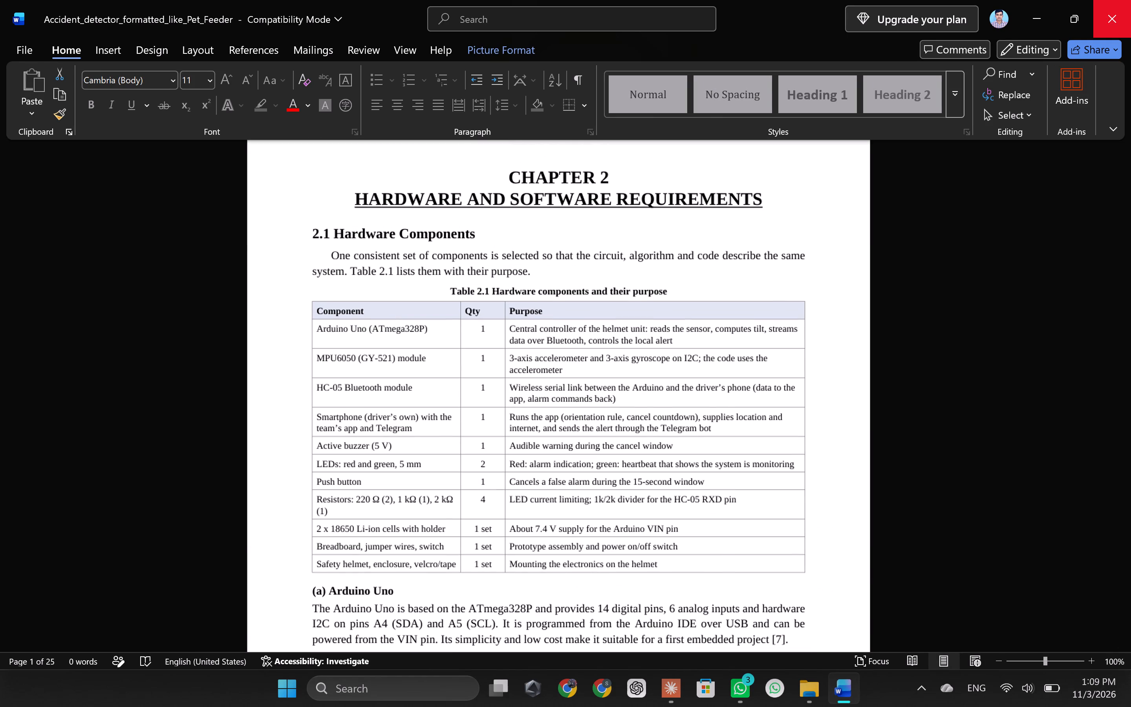
click(1116, 19)
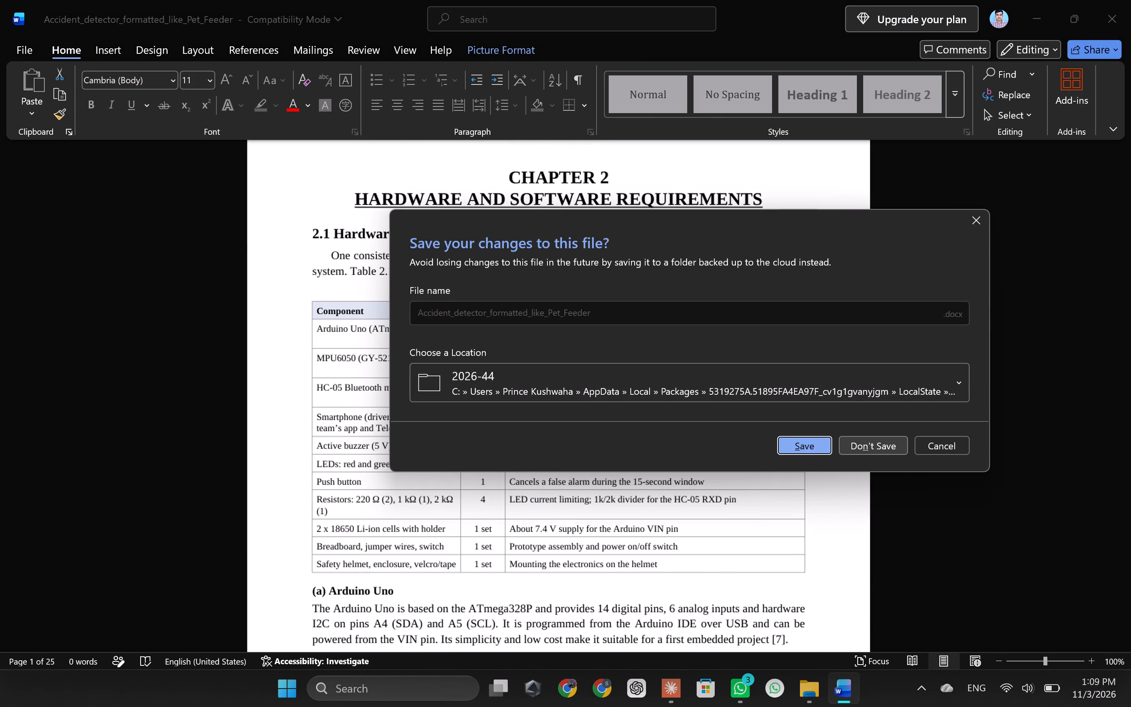
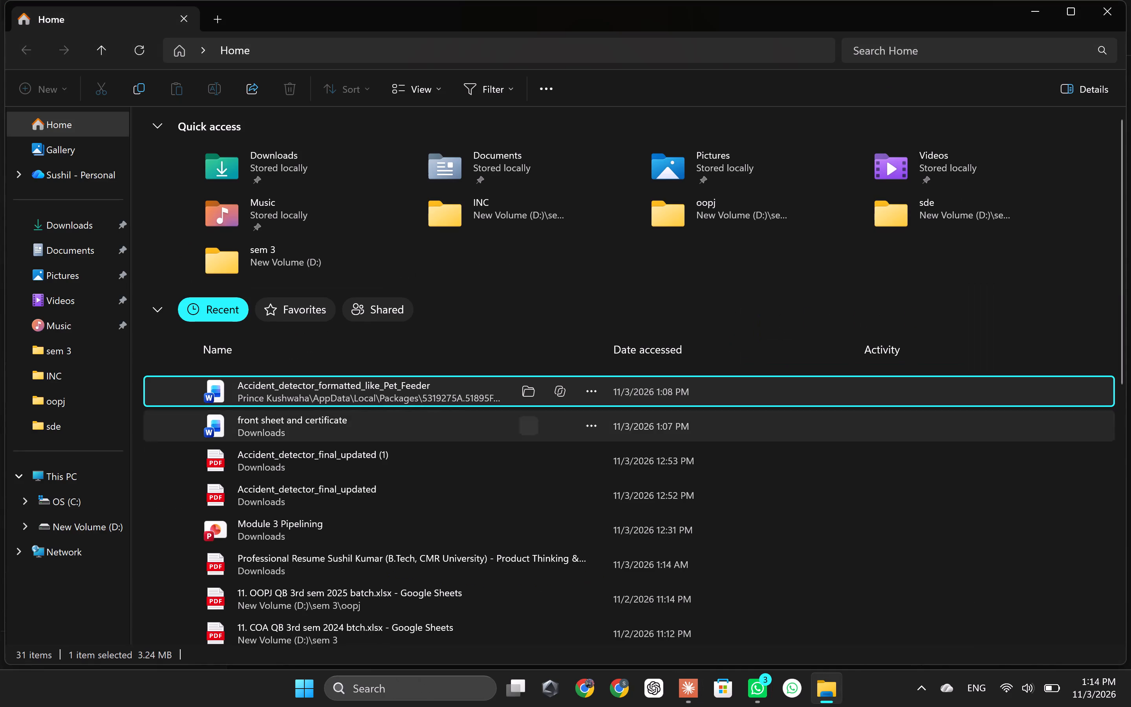
double_click(386, 396)
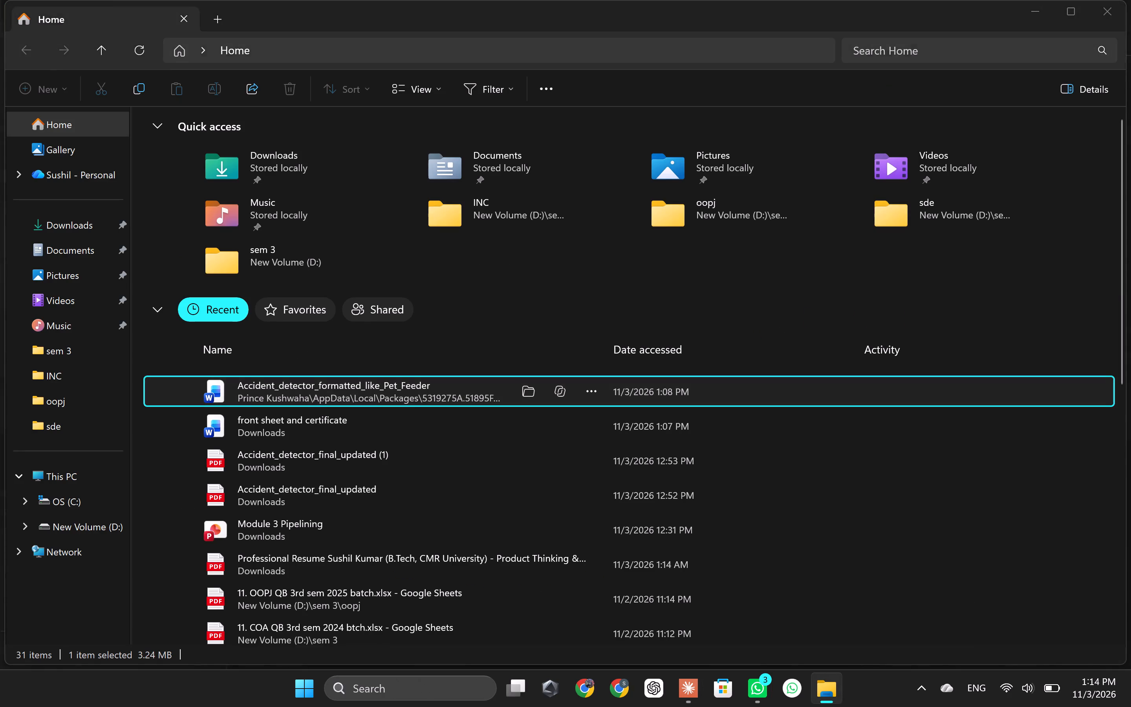
scroll(509, 503, down, 2)
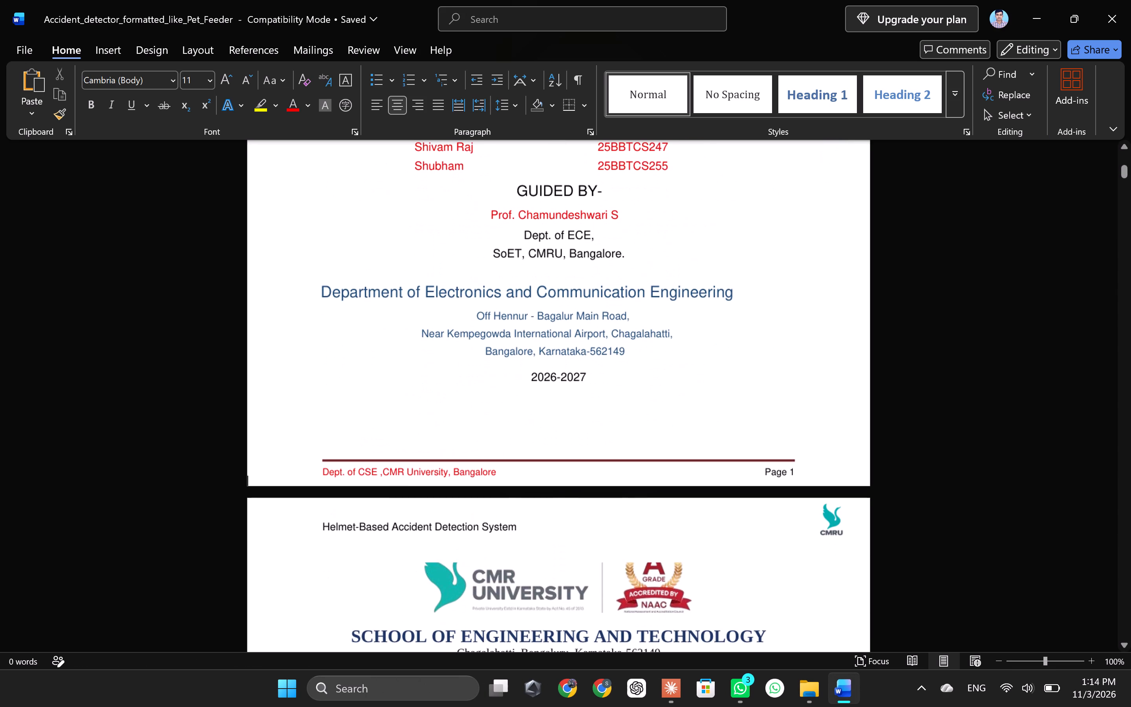
click(532, 362)
drag(532, 362, 594, 354)
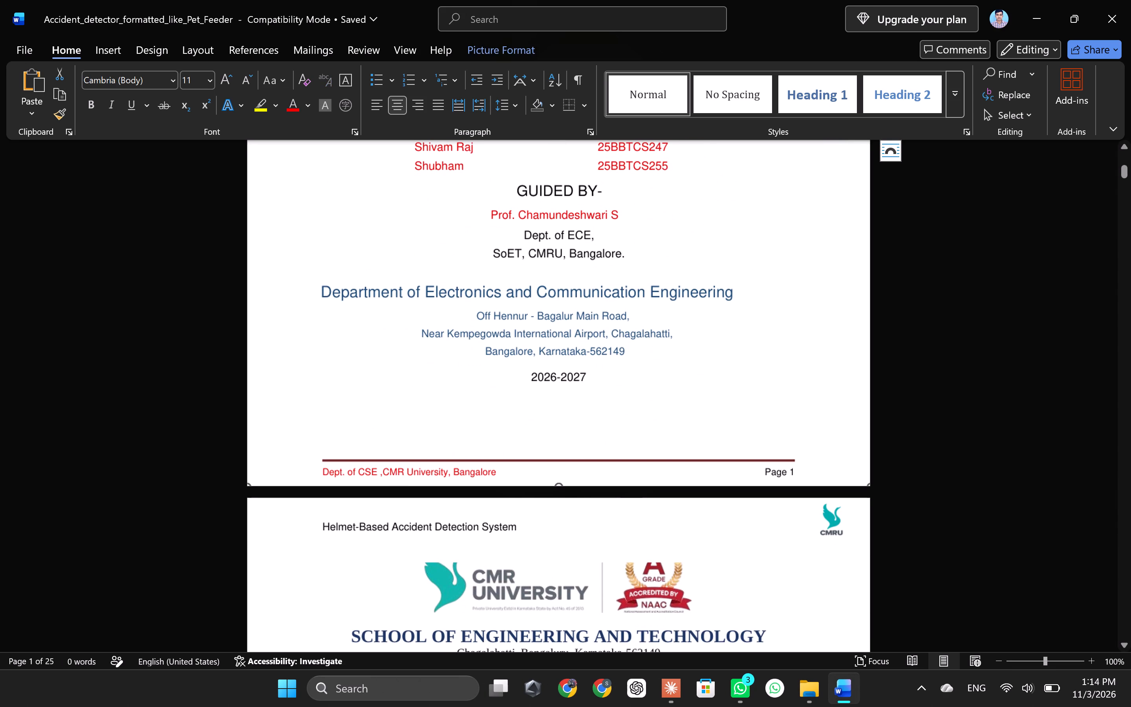
click(1108, 20)
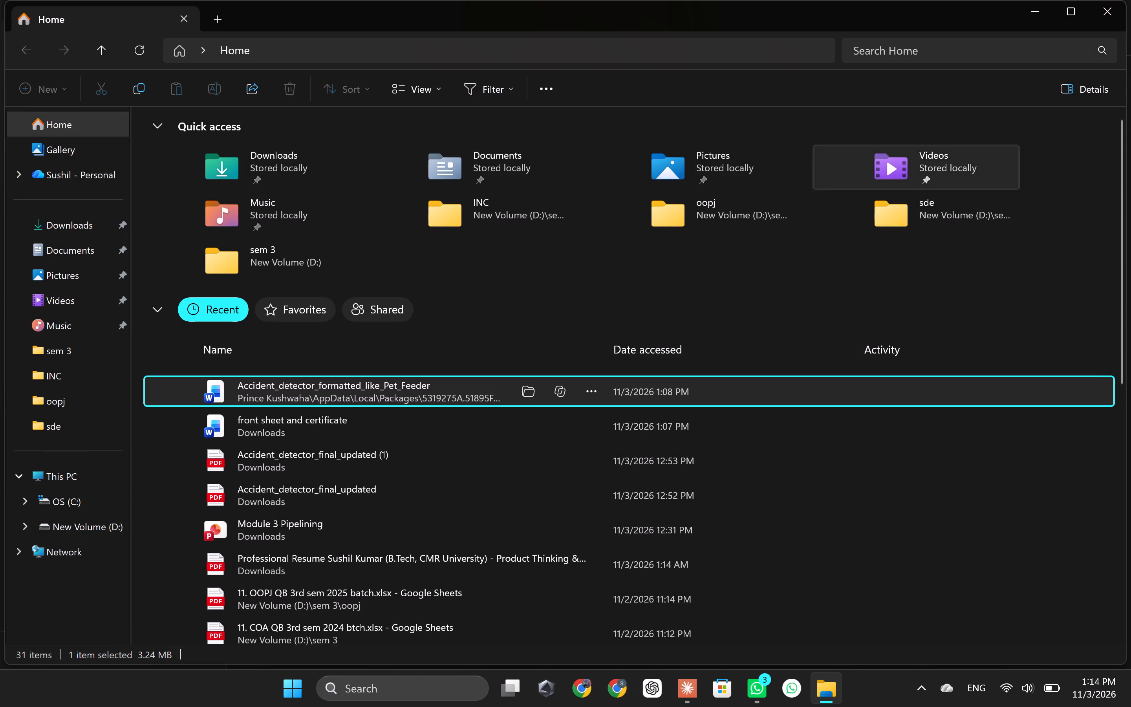
Open the Accident_detector_final_updated PDF from the Downloads folder in Word just this once, accepting conversion to an editable document.
click(592, 397)
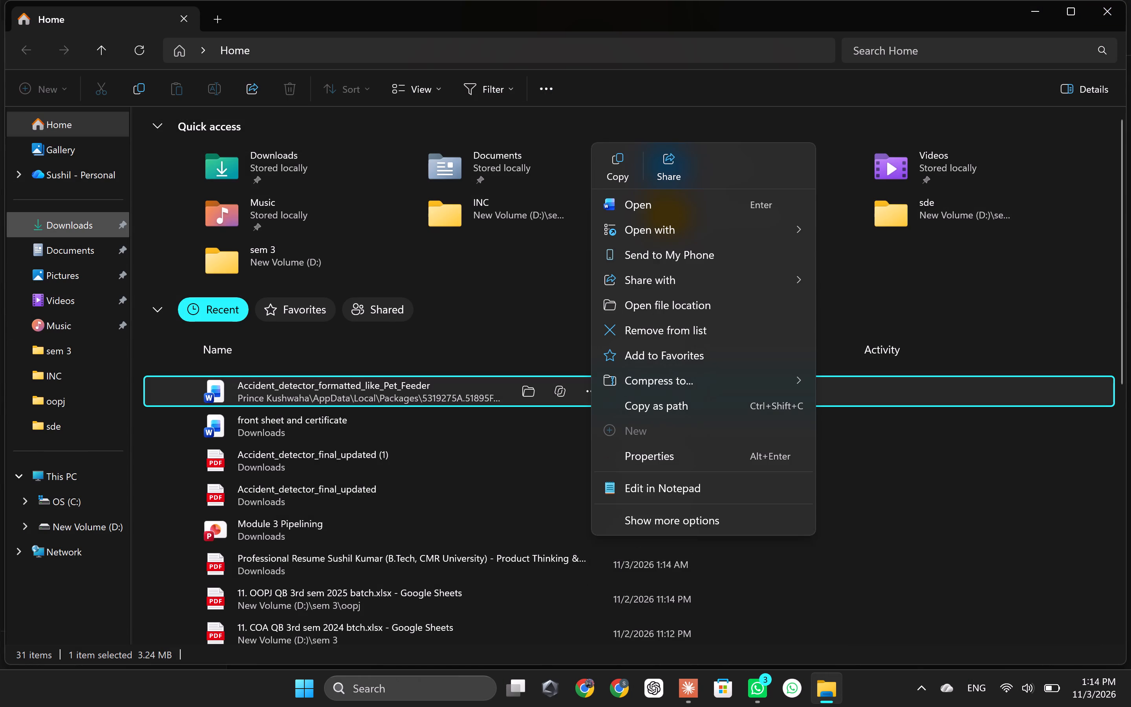
click(61, 222)
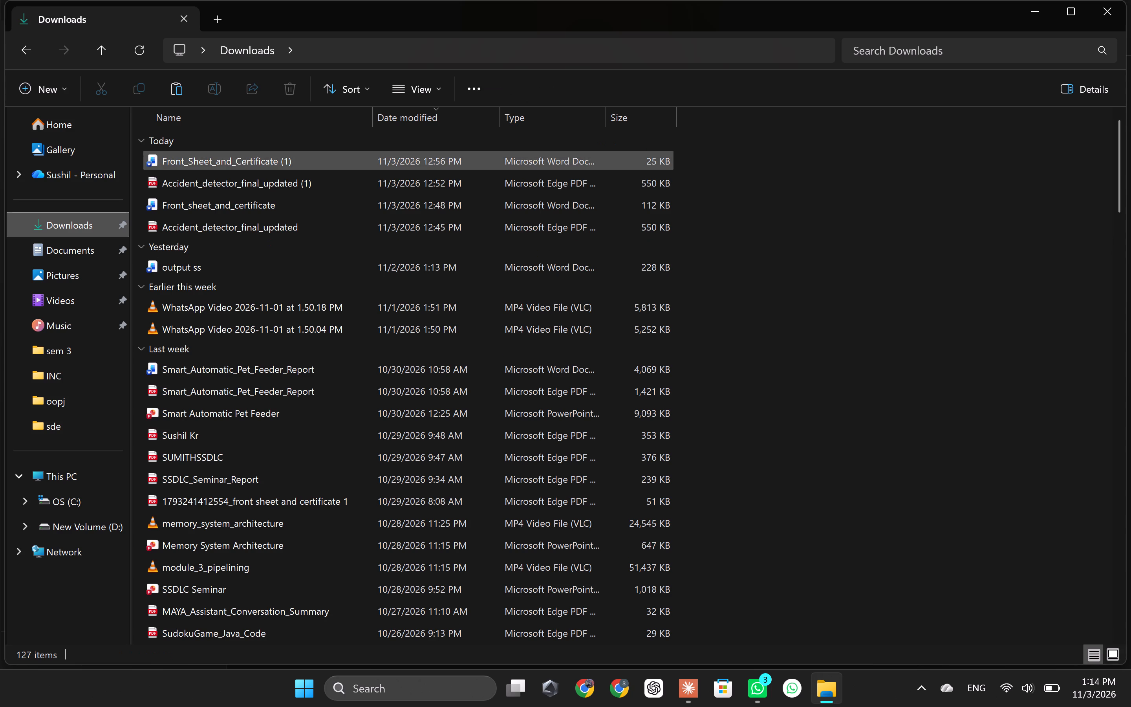
right_click(275, 178)
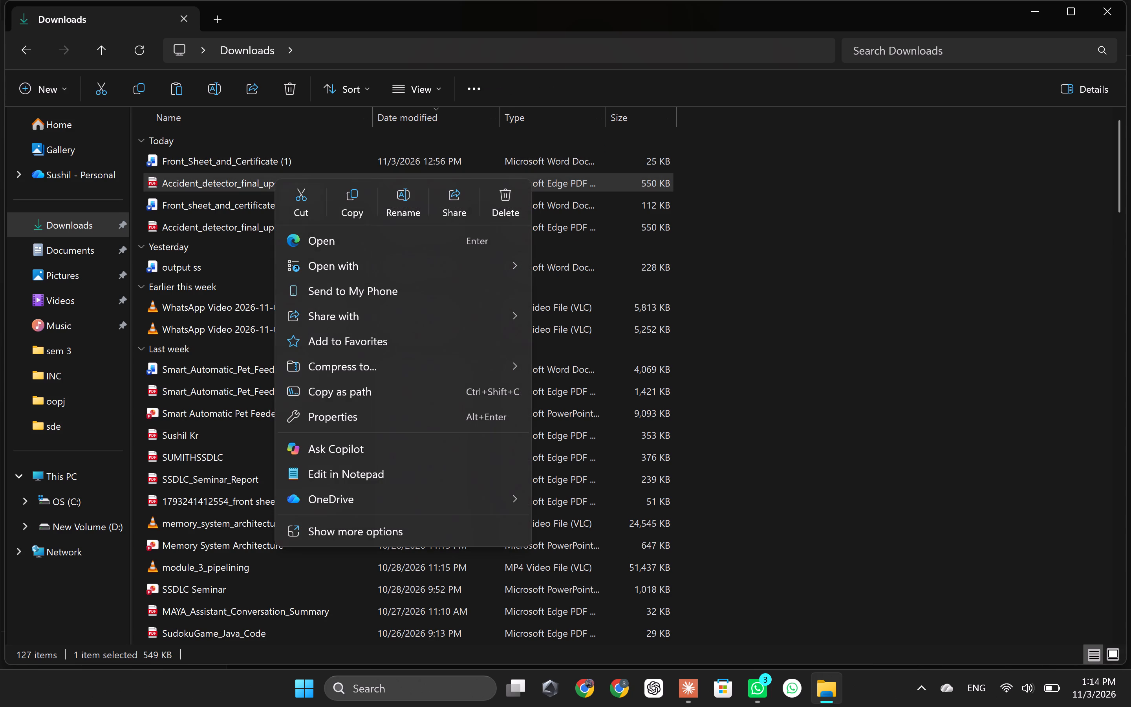
right_click(220, 226)
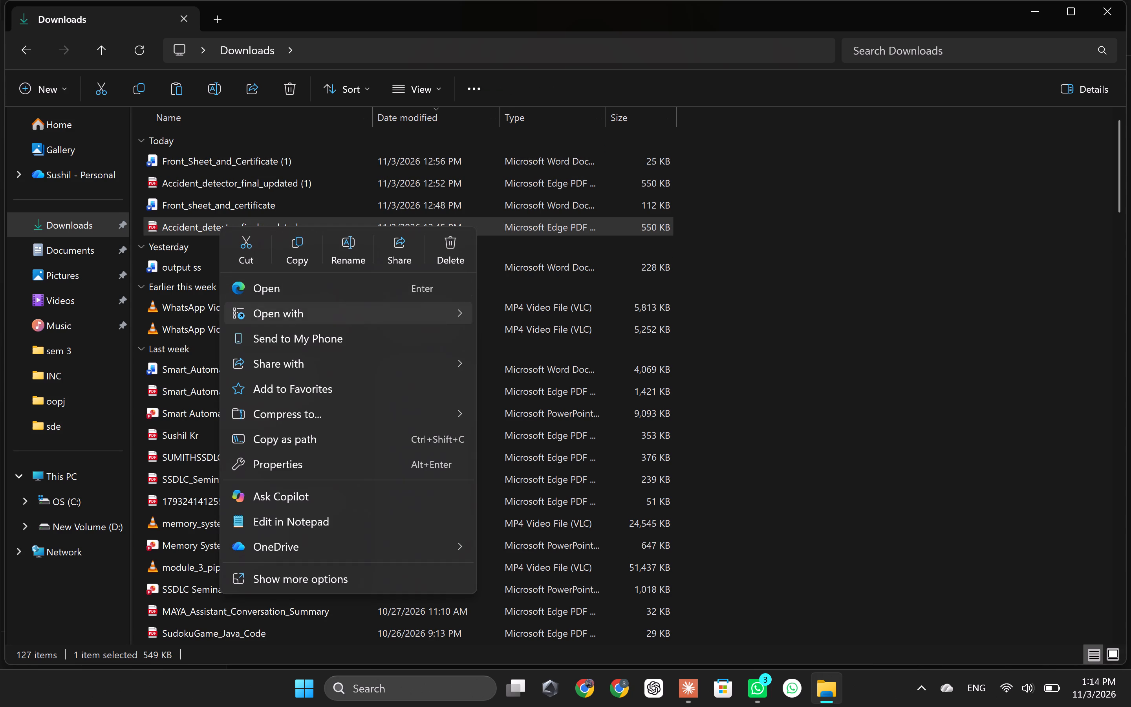
click(312, 304)
click(558, 408)
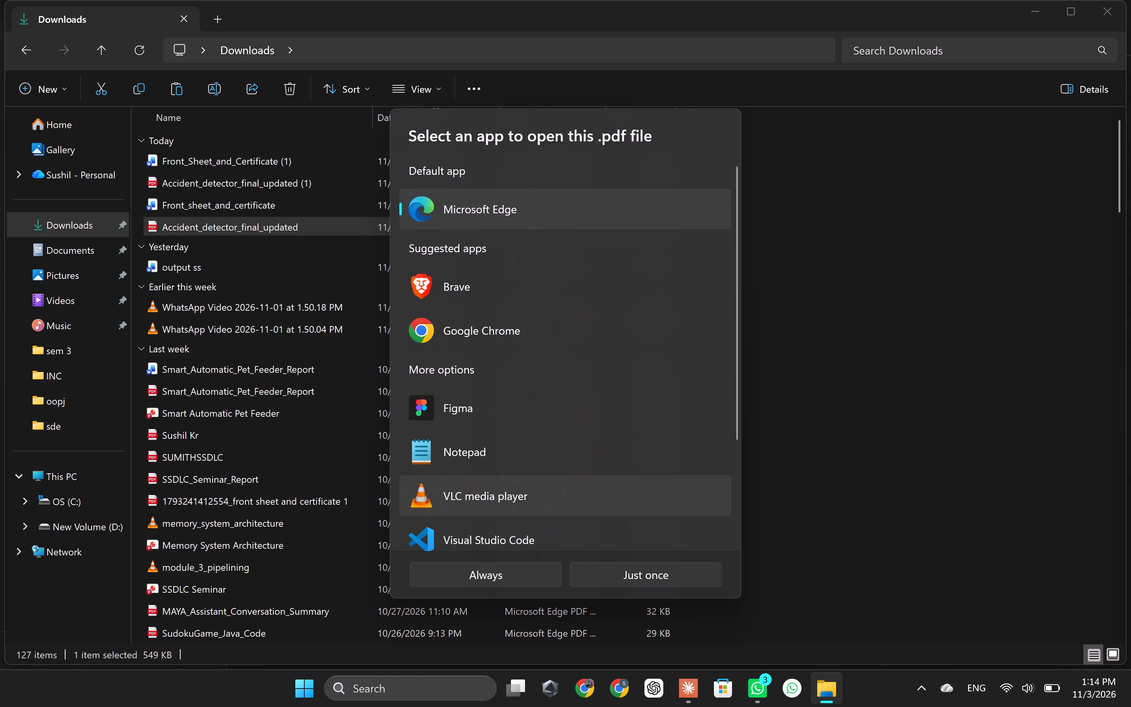
scroll(504, 330, down, 3)
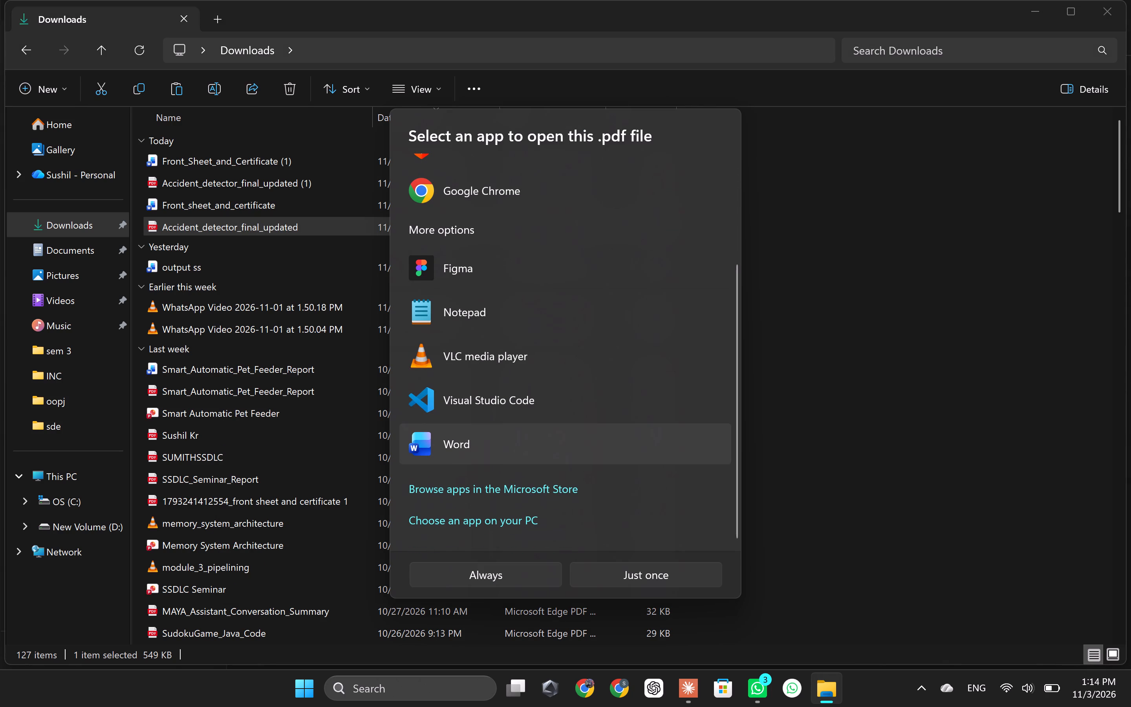
click(448, 447)
click(654, 582)
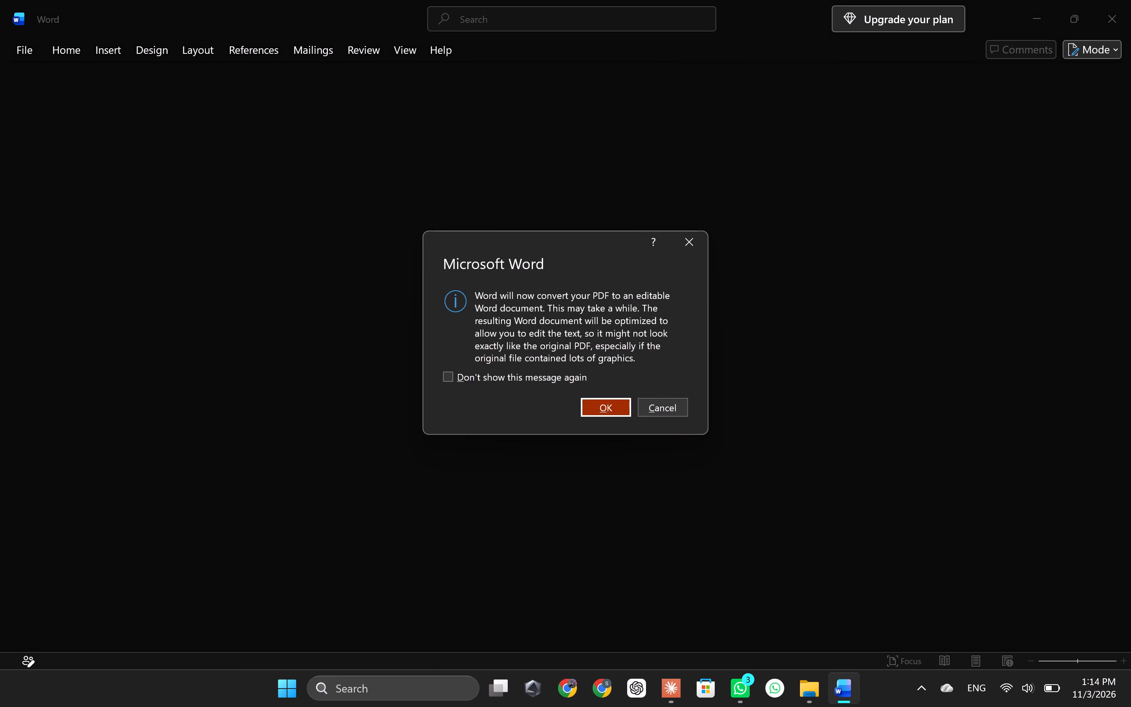
click(613, 410)
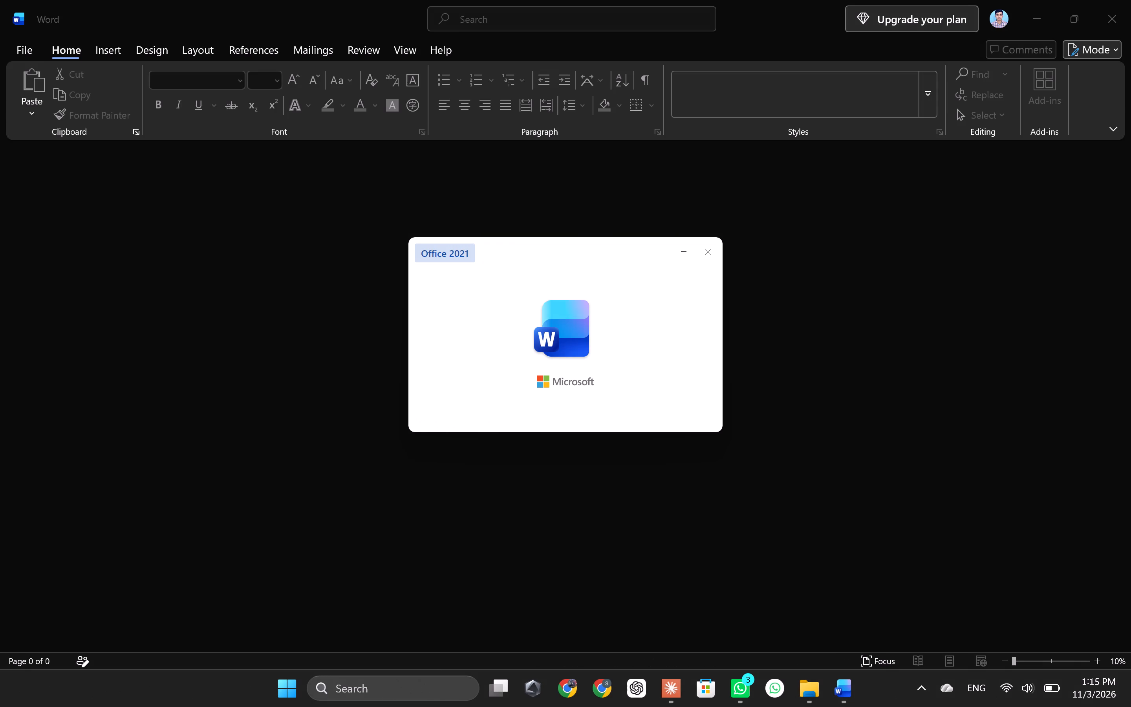
Look through the converted report's pages to examine how the text, tables and layout came across.
scroll(580, 412, down, 1)
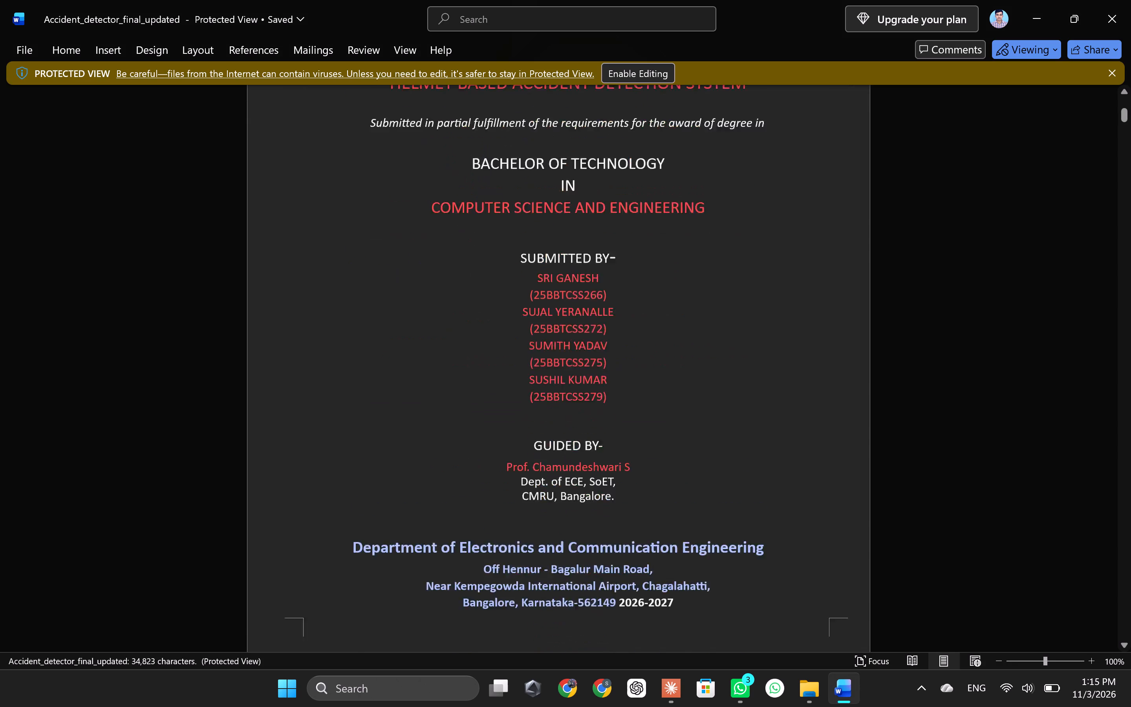
scroll(580, 412, down, 1)
scroll(580, 412, up, 5)
scroll(580, 412, down, 14)
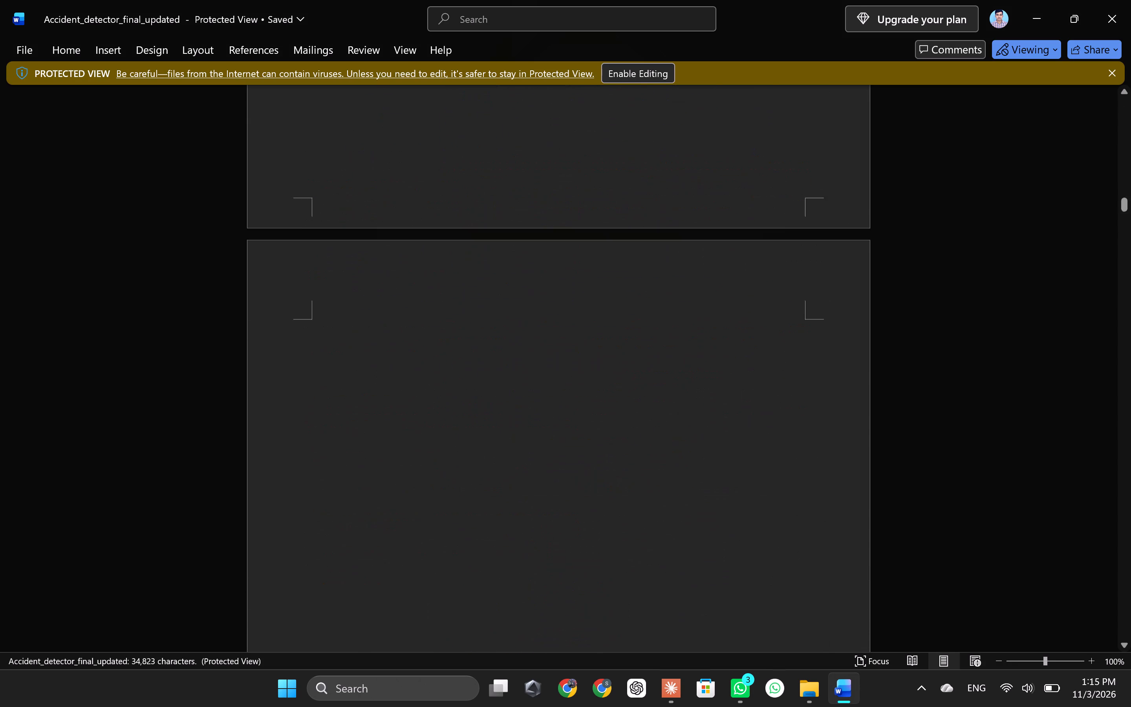
scroll(580, 412, down, 6)
scroll(580, 412, up, 12)
scroll(580, 412, down, 11)
scroll(580, 412, up, 4)
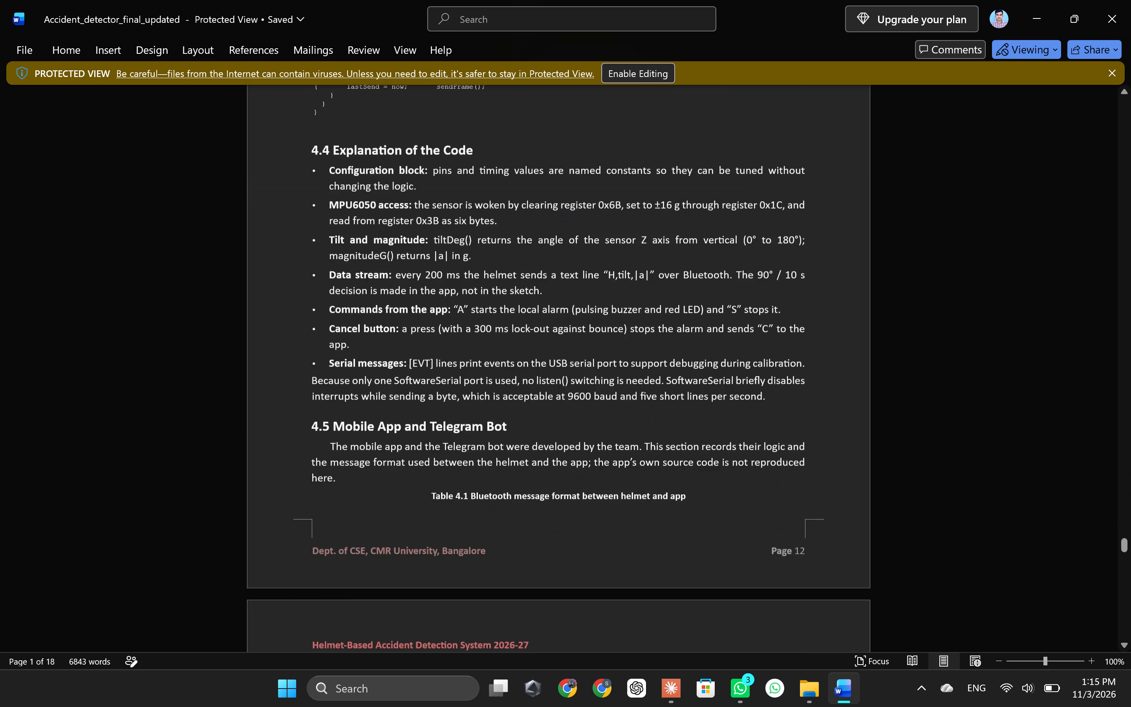
scroll(580, 412, up, 10)
Enable editing of the protected report and accept its conversion to an editable Word document.
click(637, 77)
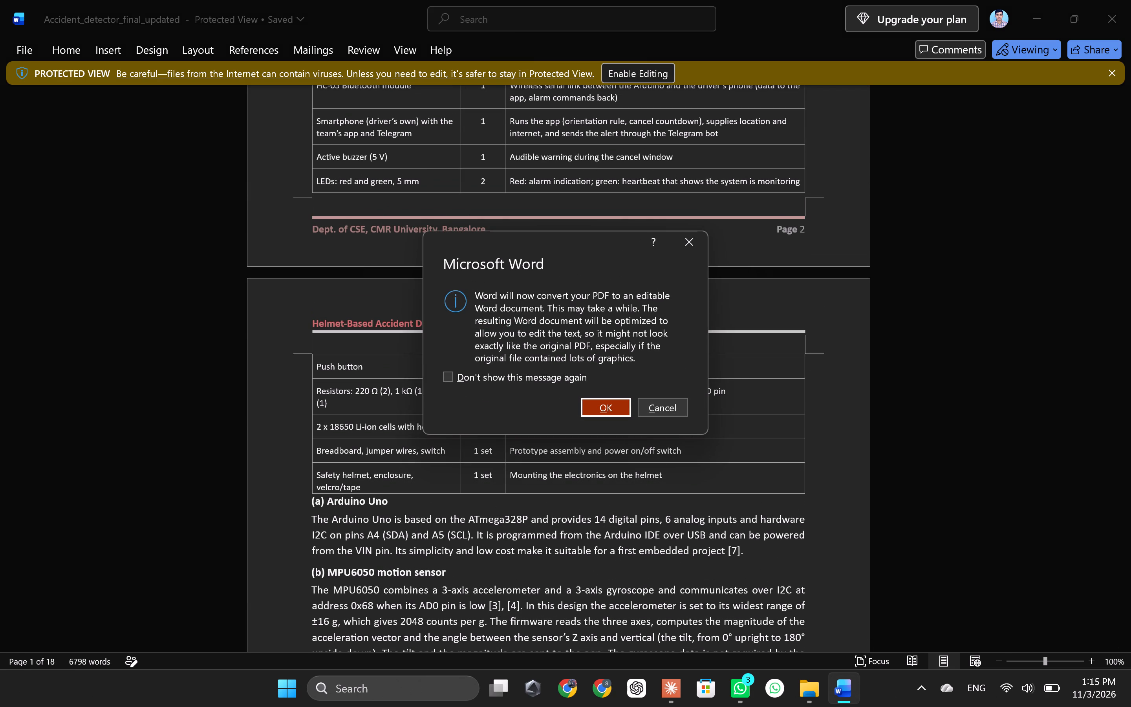
click(608, 401)
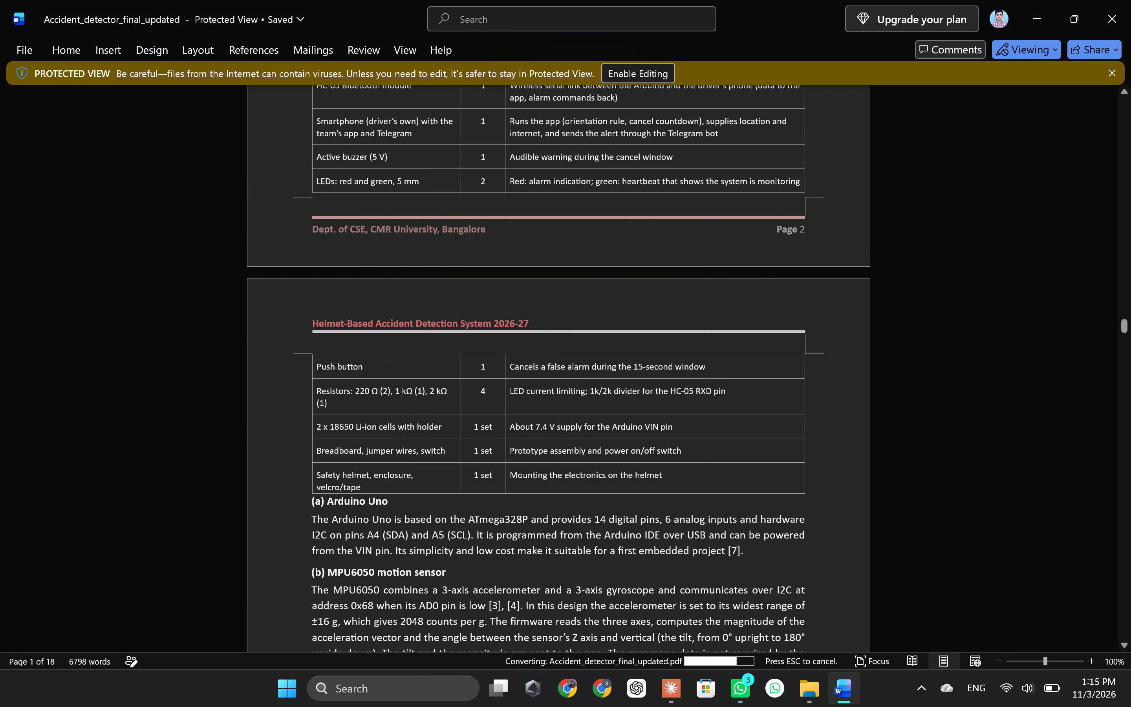
Delete the old list of student names and roll numbers under SUBMITTED BY on the report's cover page.
scroll(849, 352, up, 8)
scroll(849, 352, down, 1)
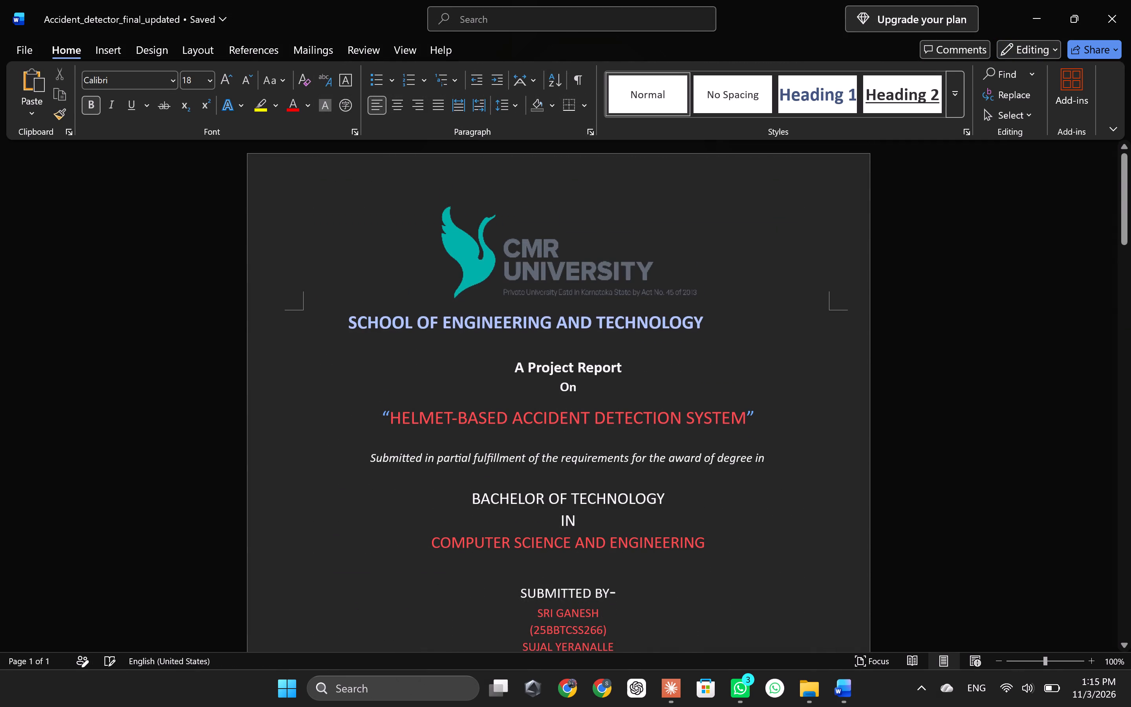
scroll(849, 352, down, 1)
scroll(849, 352, up, 1)
scroll(715, 532, down, 1)
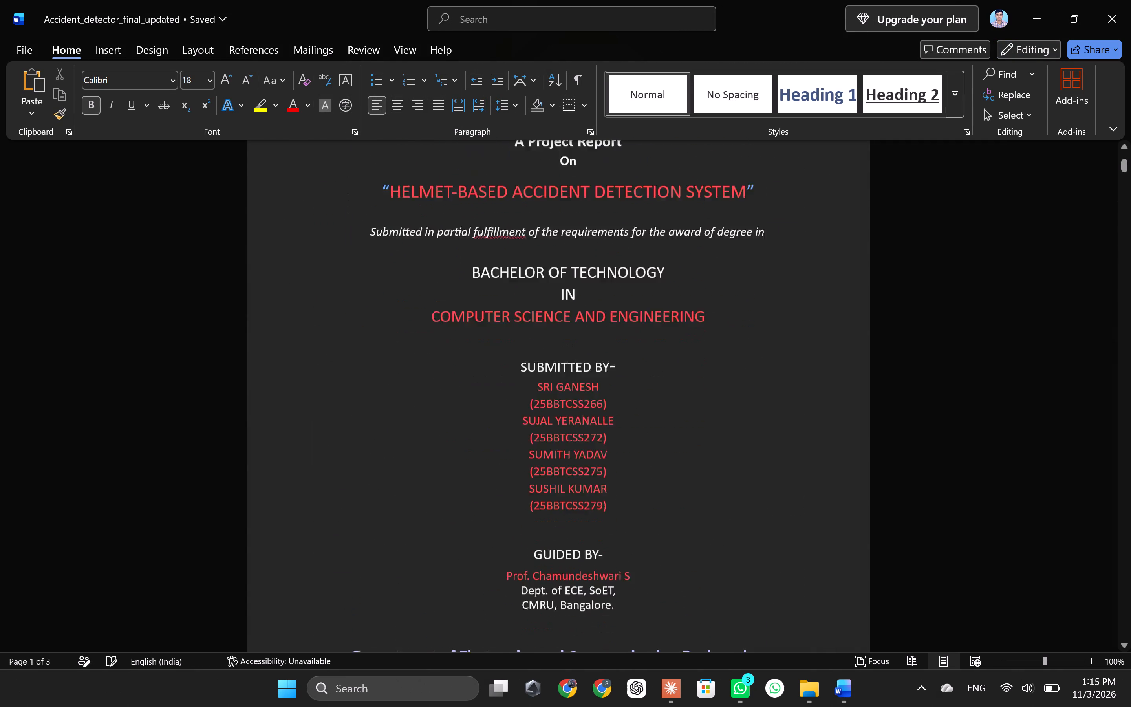
scroll(715, 532, down, 1)
drag(614, 480, 546, 390)
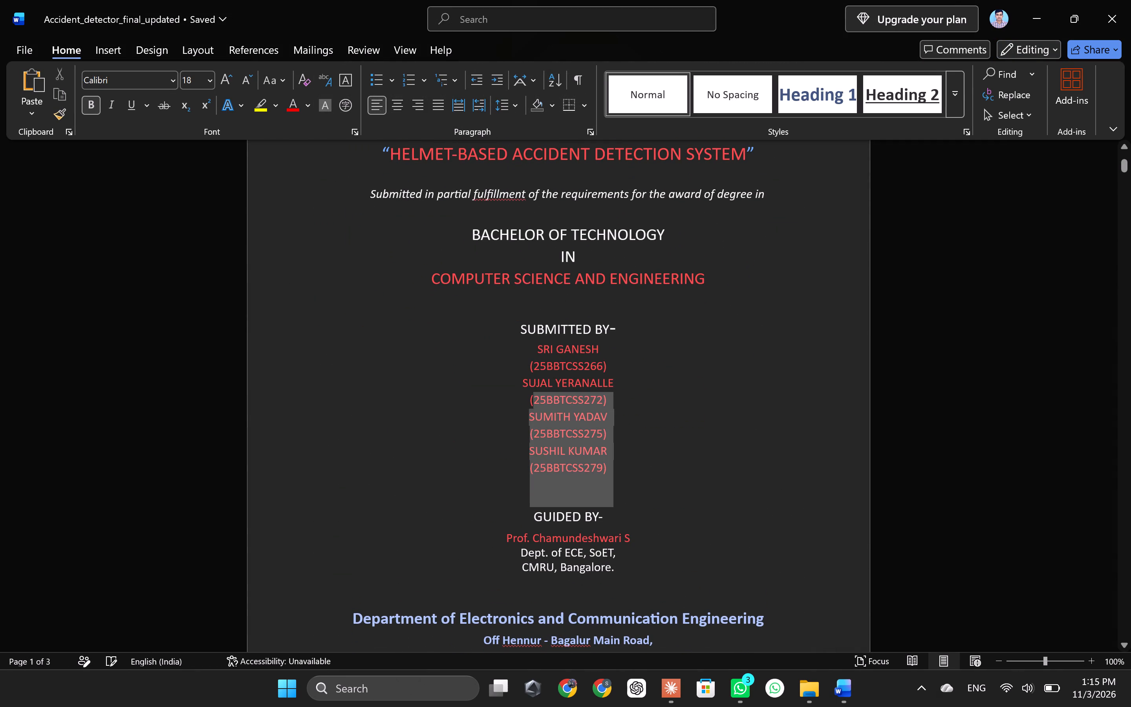
drag(546, 390, 541, 353)
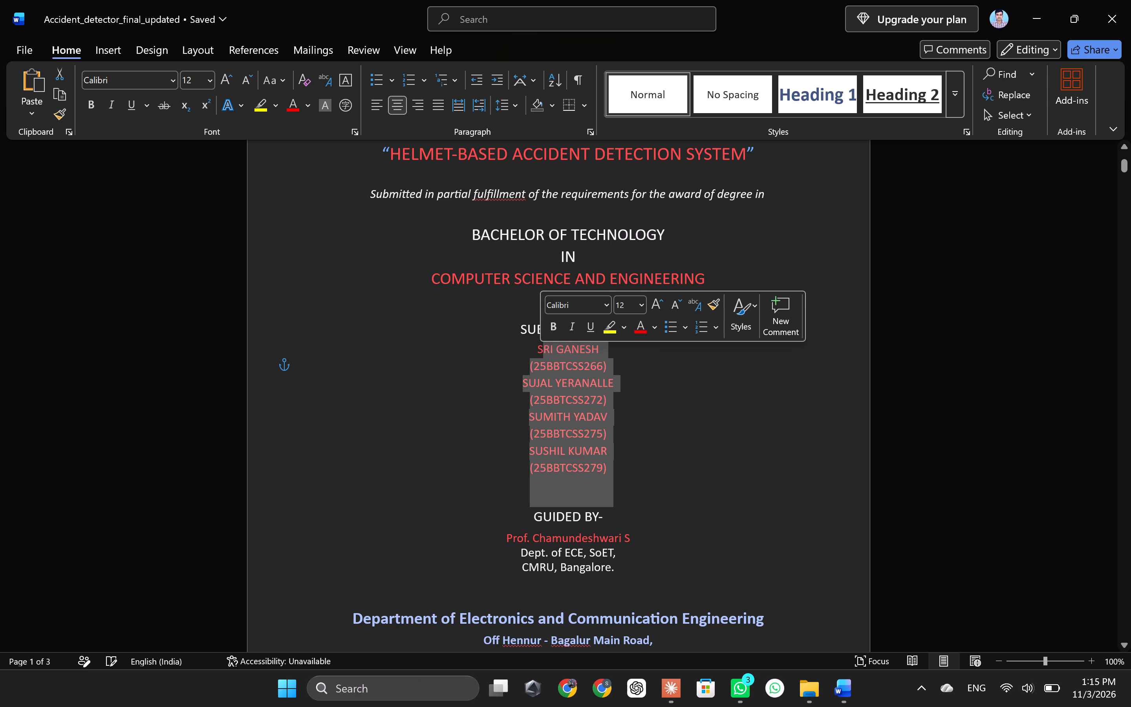
key(Delete)
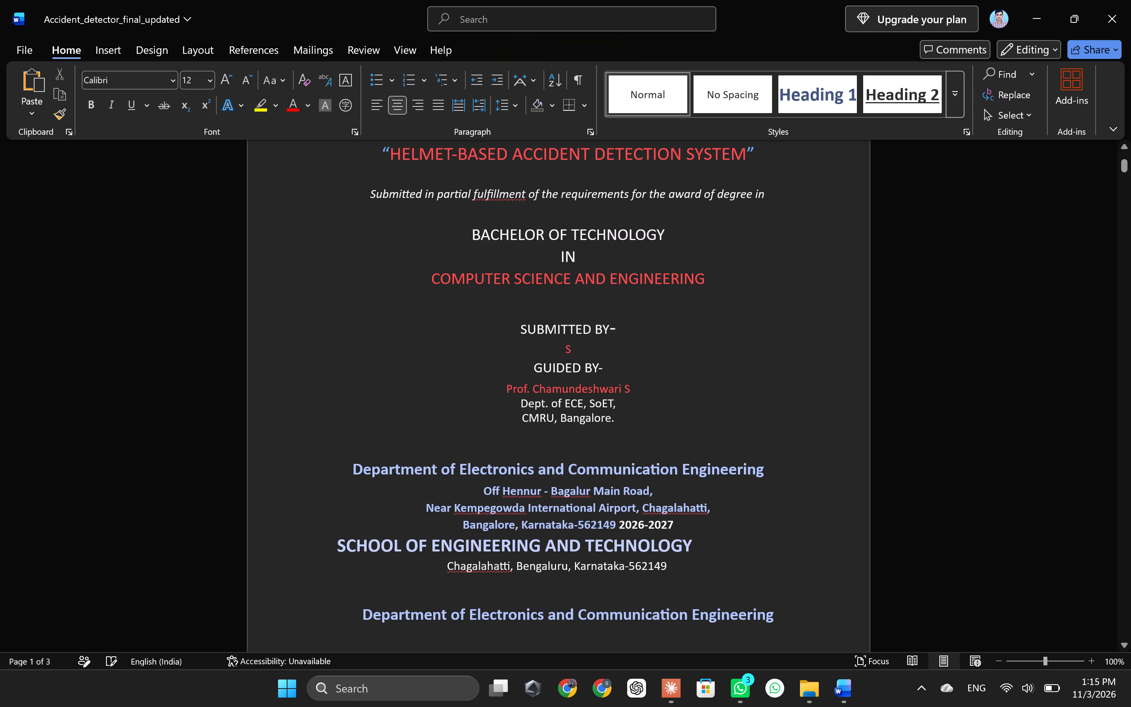
Enter the first new team member's full name in capitals under SUBMITTED BY, correcting the misspellings.
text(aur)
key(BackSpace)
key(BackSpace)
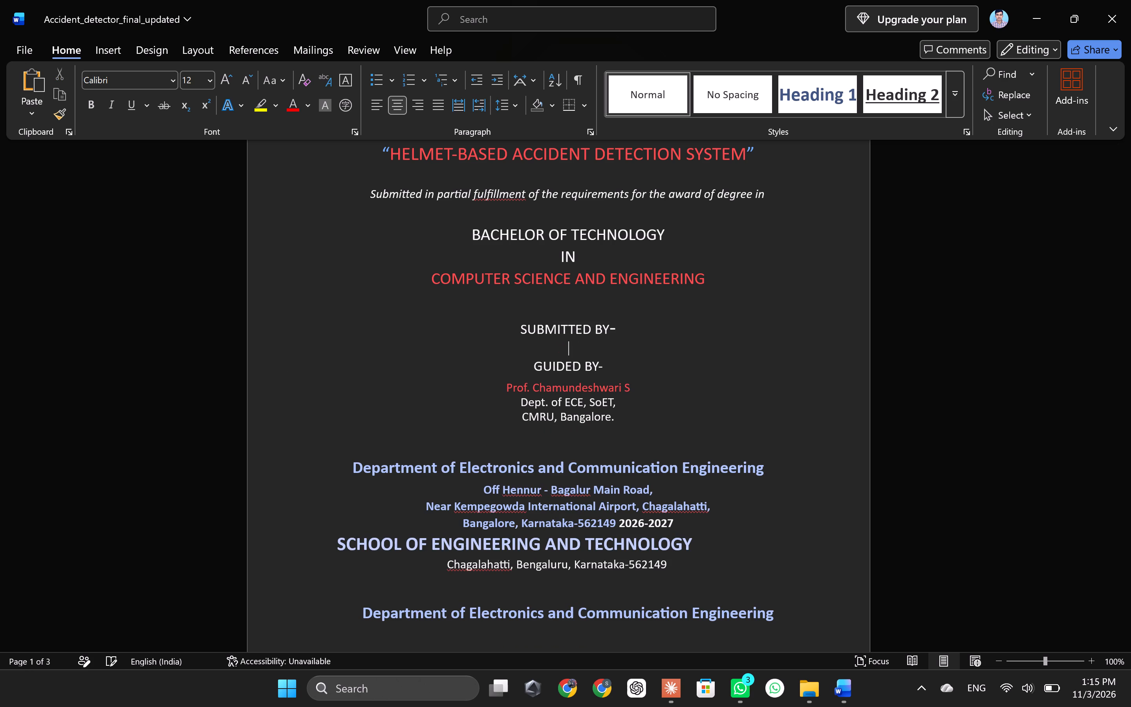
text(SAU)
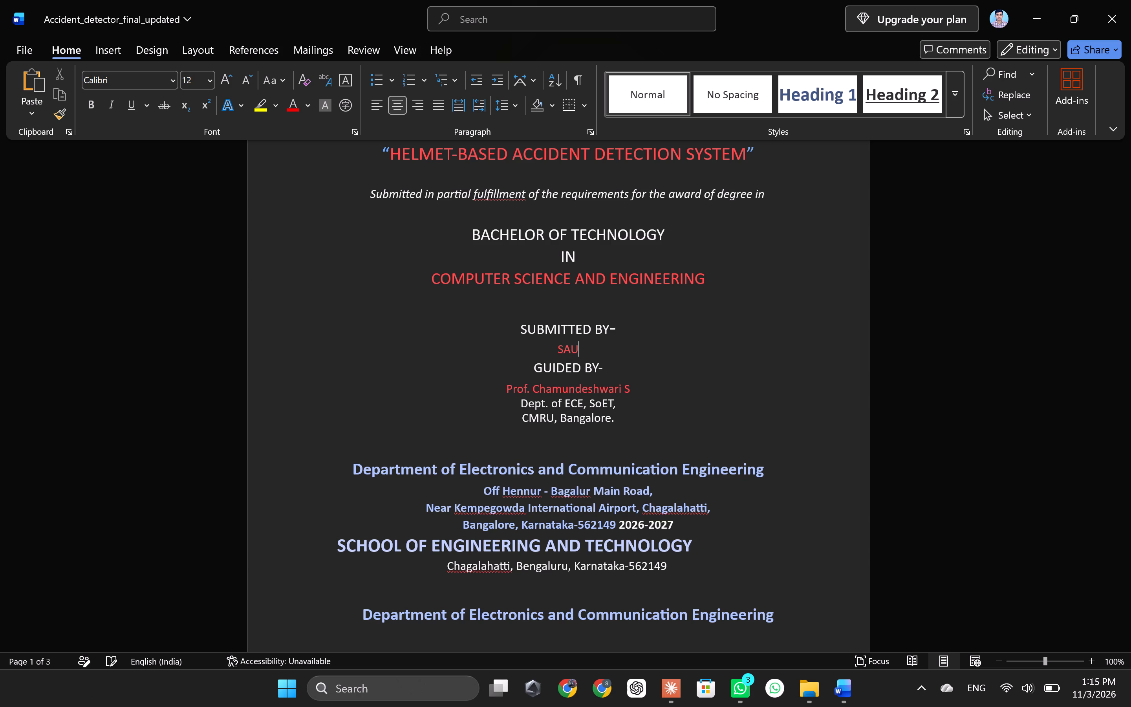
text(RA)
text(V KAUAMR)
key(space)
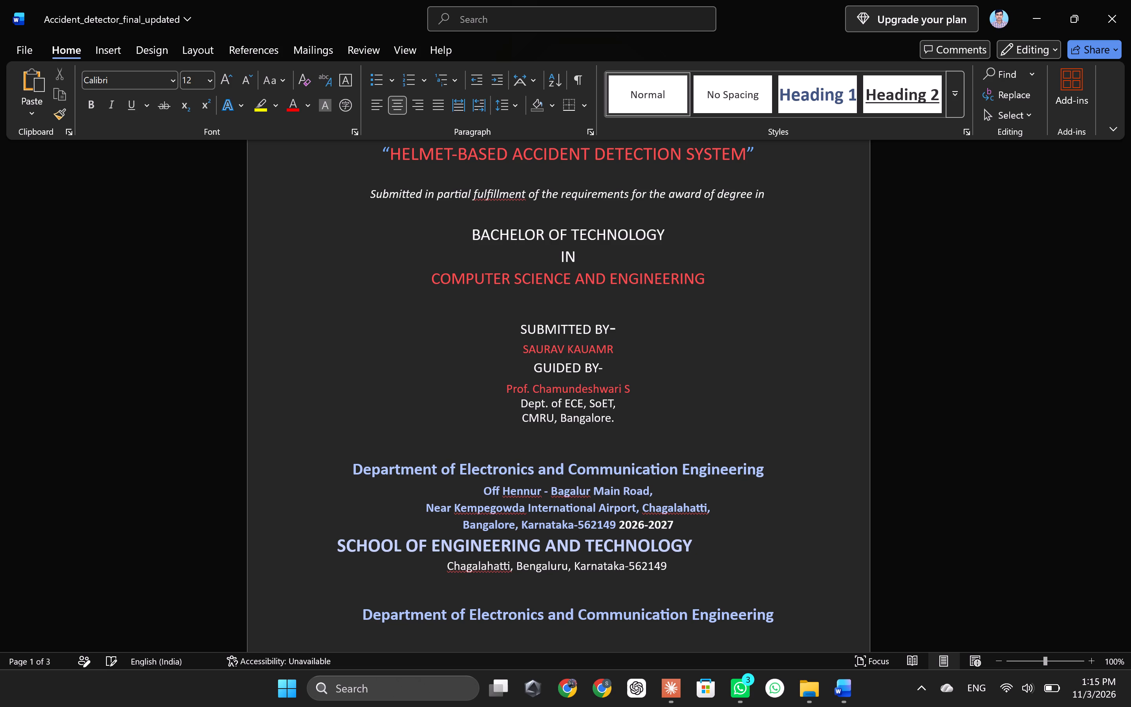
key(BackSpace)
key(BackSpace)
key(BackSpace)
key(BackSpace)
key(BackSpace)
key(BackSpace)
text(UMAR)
Add the other three team members' names in capitals below the first, each on its own line.
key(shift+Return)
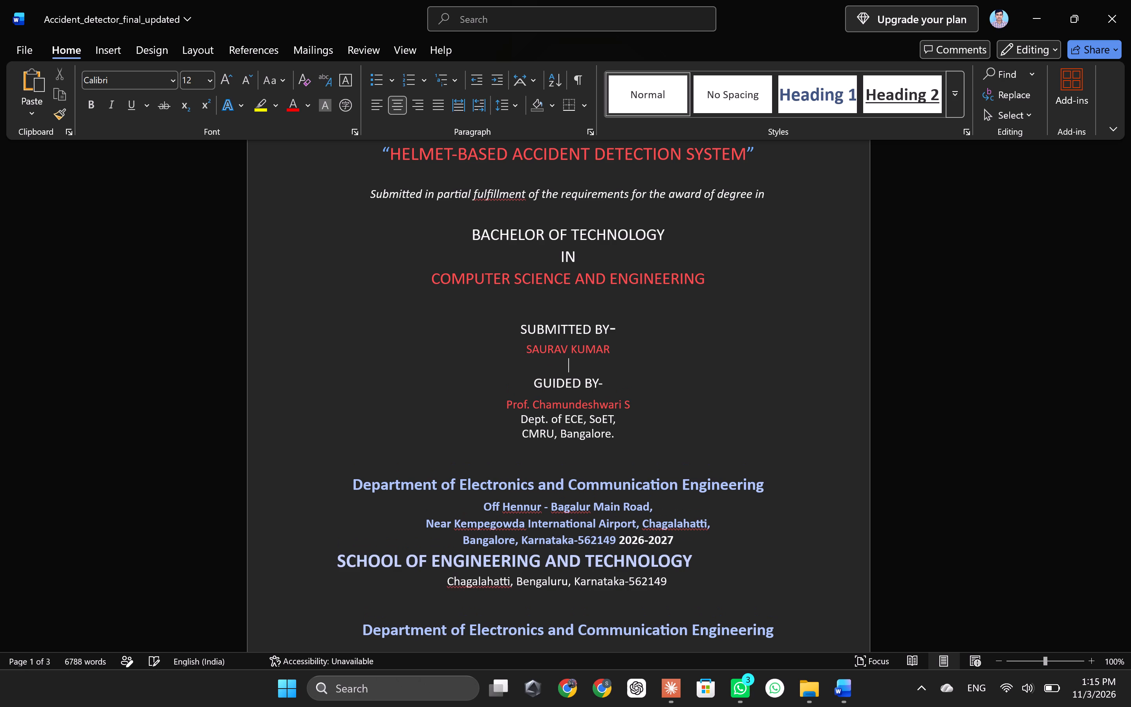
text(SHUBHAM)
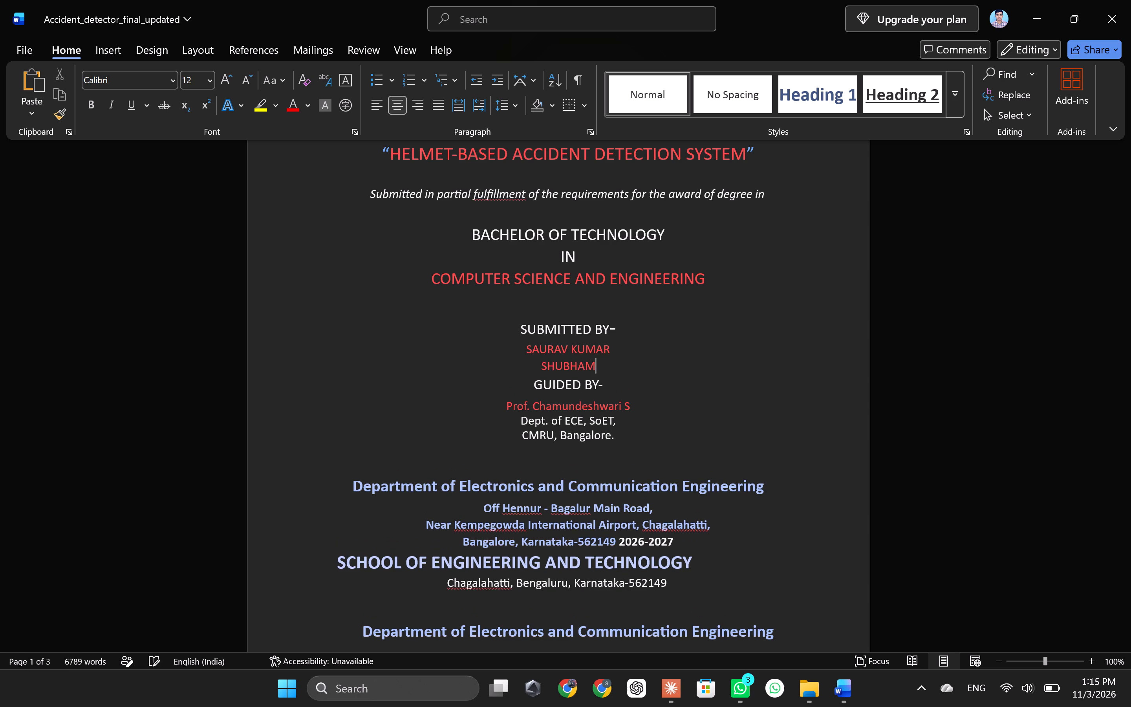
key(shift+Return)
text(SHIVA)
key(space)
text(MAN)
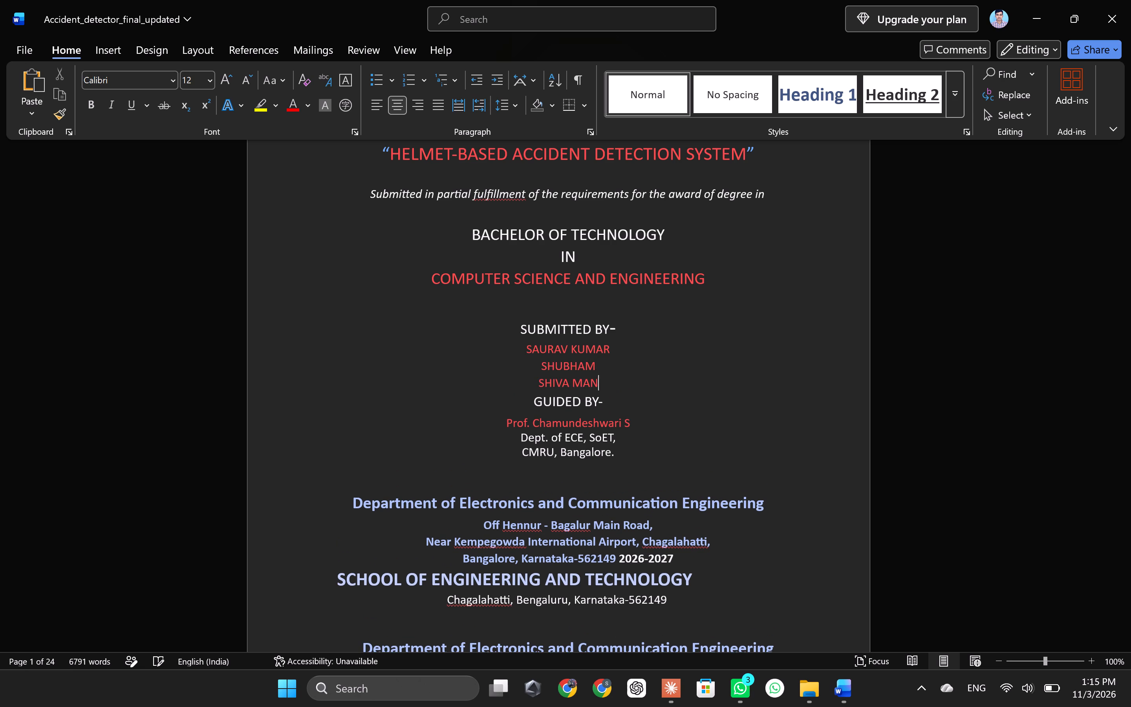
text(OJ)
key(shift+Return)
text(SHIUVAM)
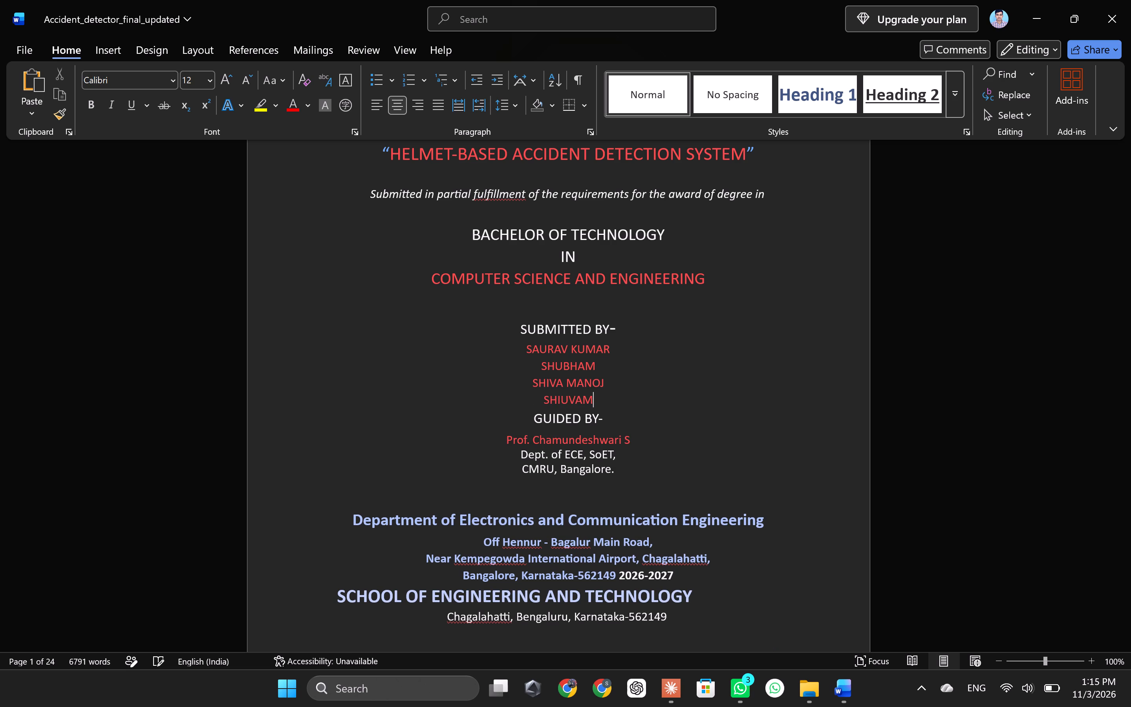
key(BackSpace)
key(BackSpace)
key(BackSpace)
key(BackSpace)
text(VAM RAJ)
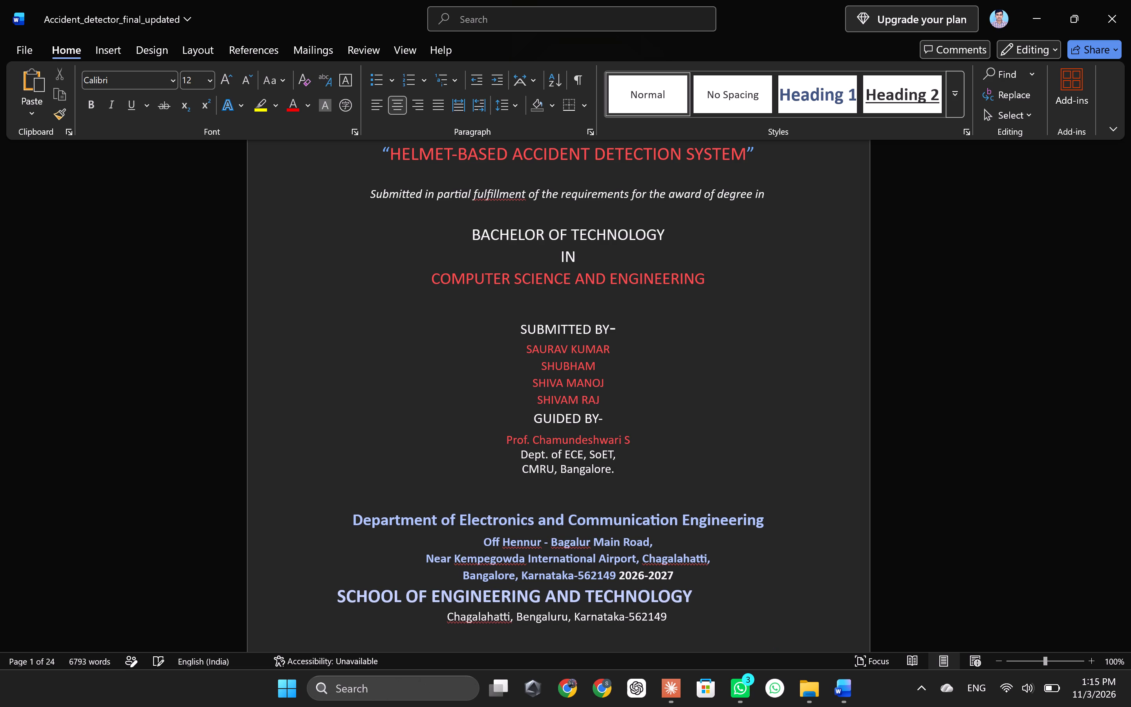
Add the first student's registration number in parentheses after their name on the cover page, separated by three spaces.
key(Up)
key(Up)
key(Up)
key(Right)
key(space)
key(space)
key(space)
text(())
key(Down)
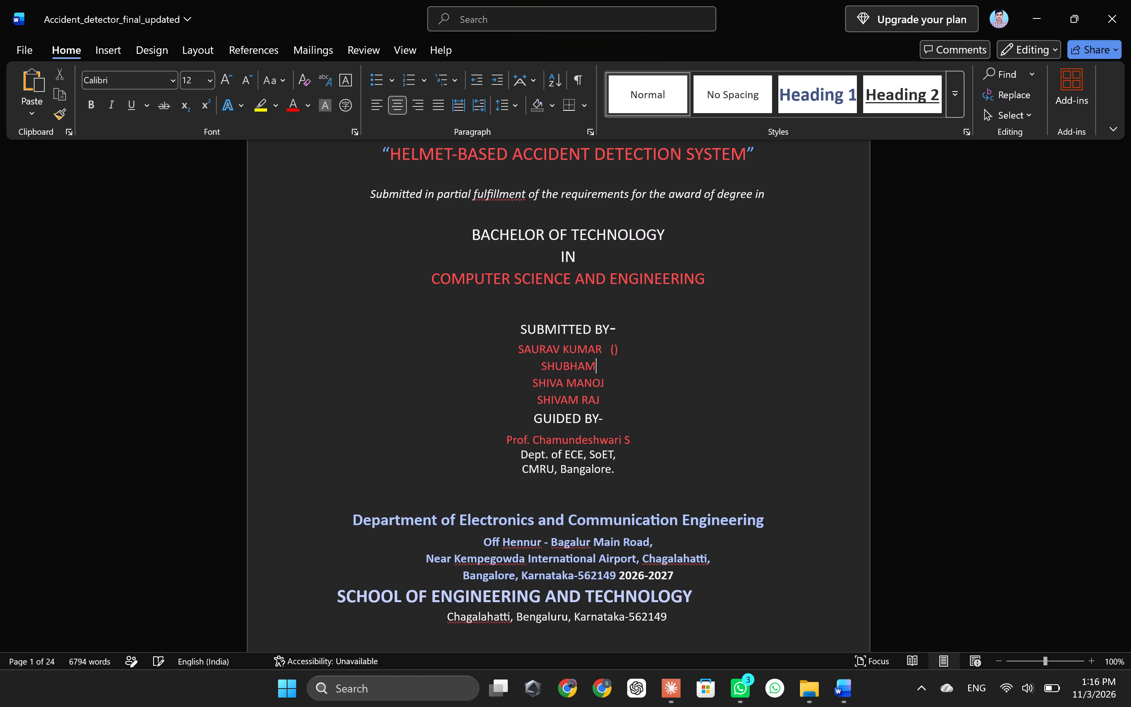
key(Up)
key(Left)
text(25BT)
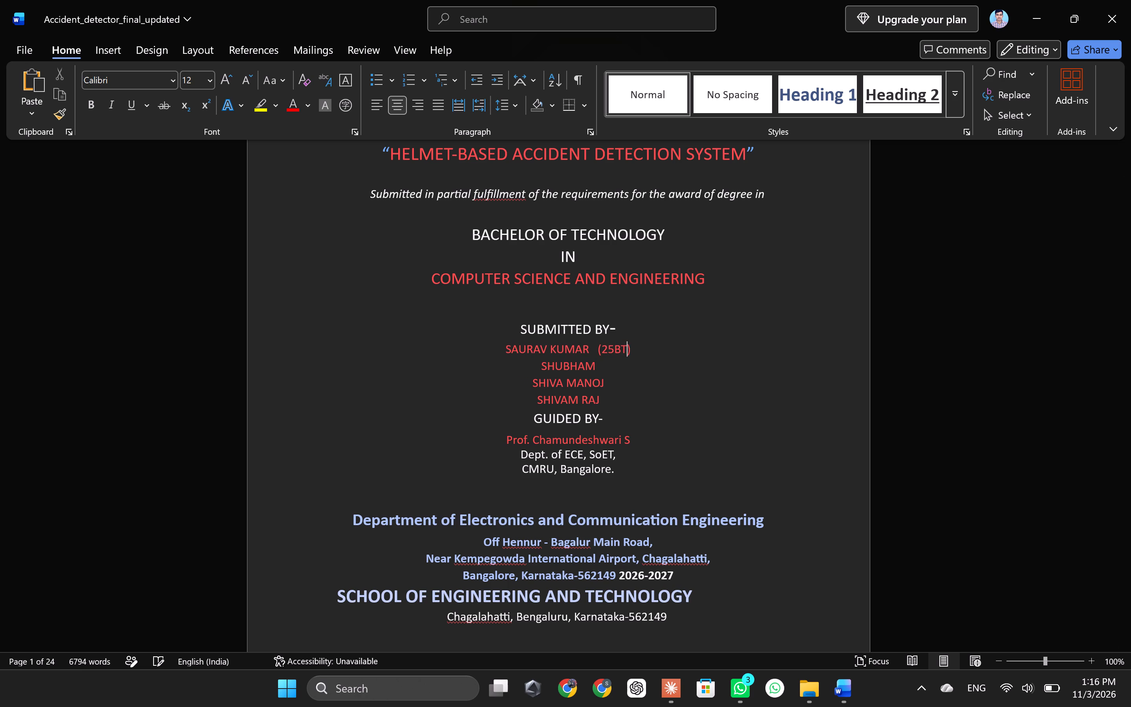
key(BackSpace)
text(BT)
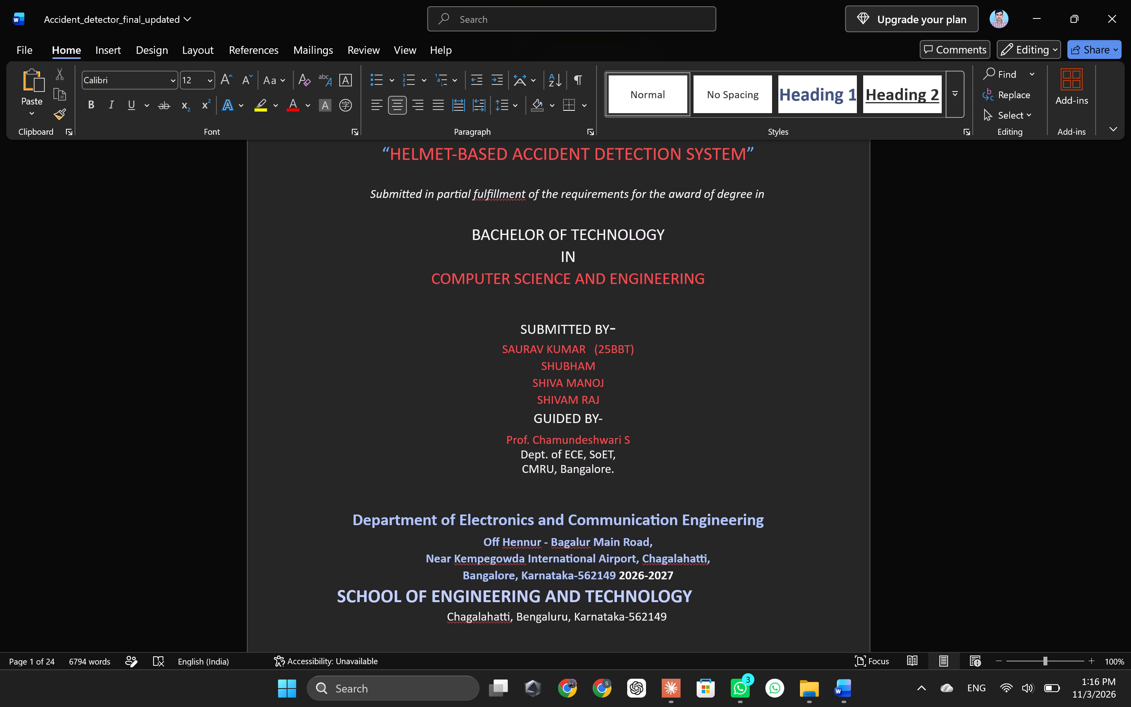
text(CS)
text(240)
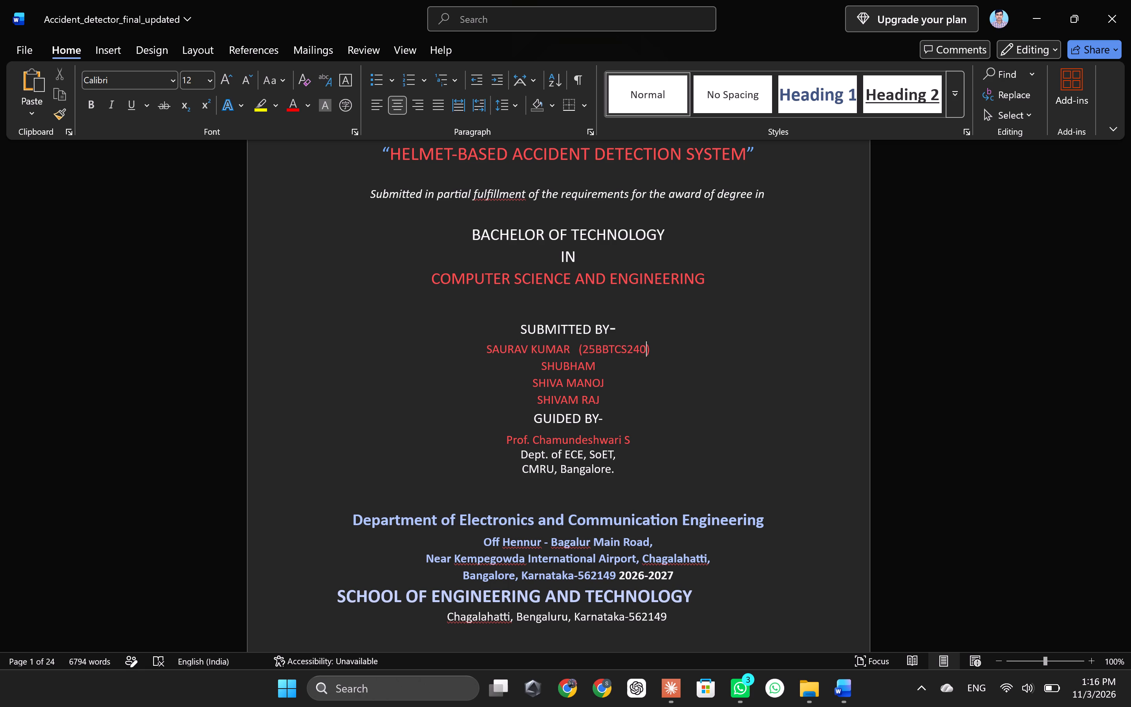
Search Windows for the Kuro app.
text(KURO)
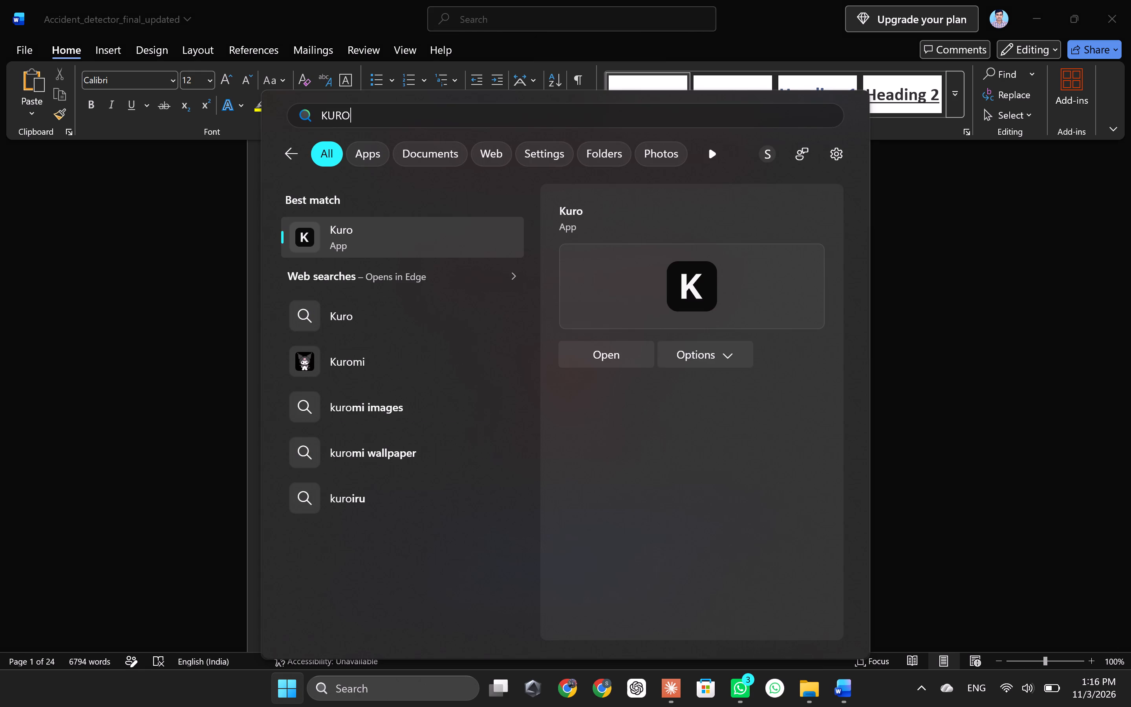
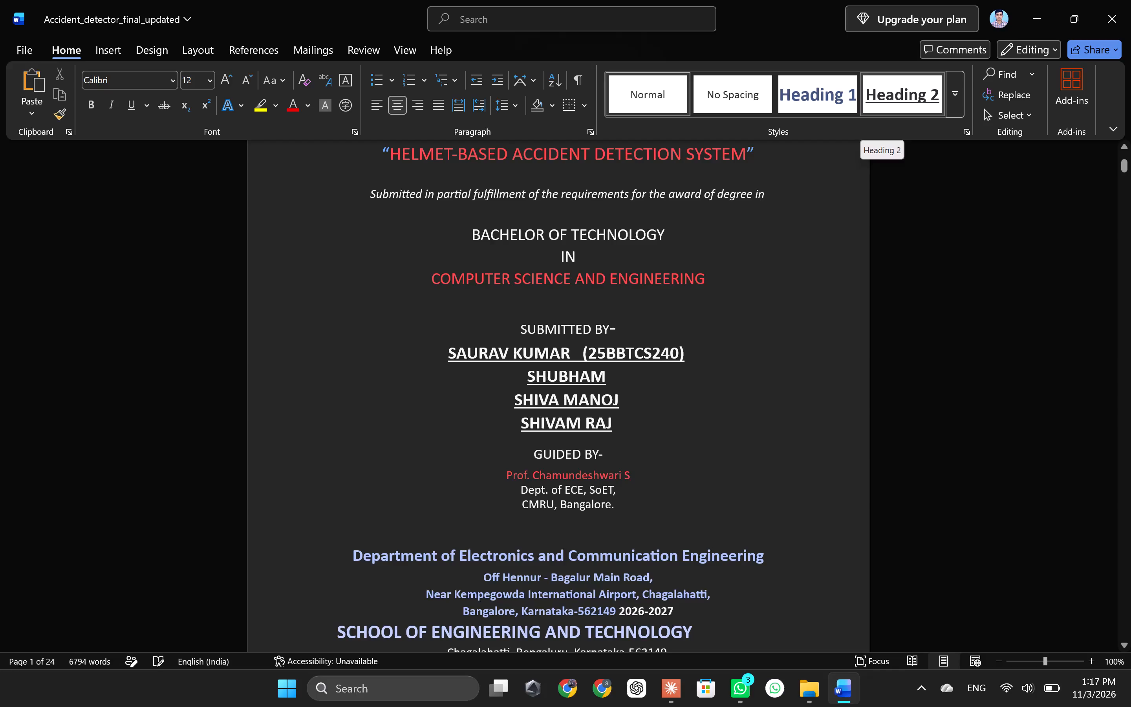
In Chrome, open the personal portfolio site on lovable.app and look through its About Me and Selected Projects sections before closing the browser.
key(super+2)
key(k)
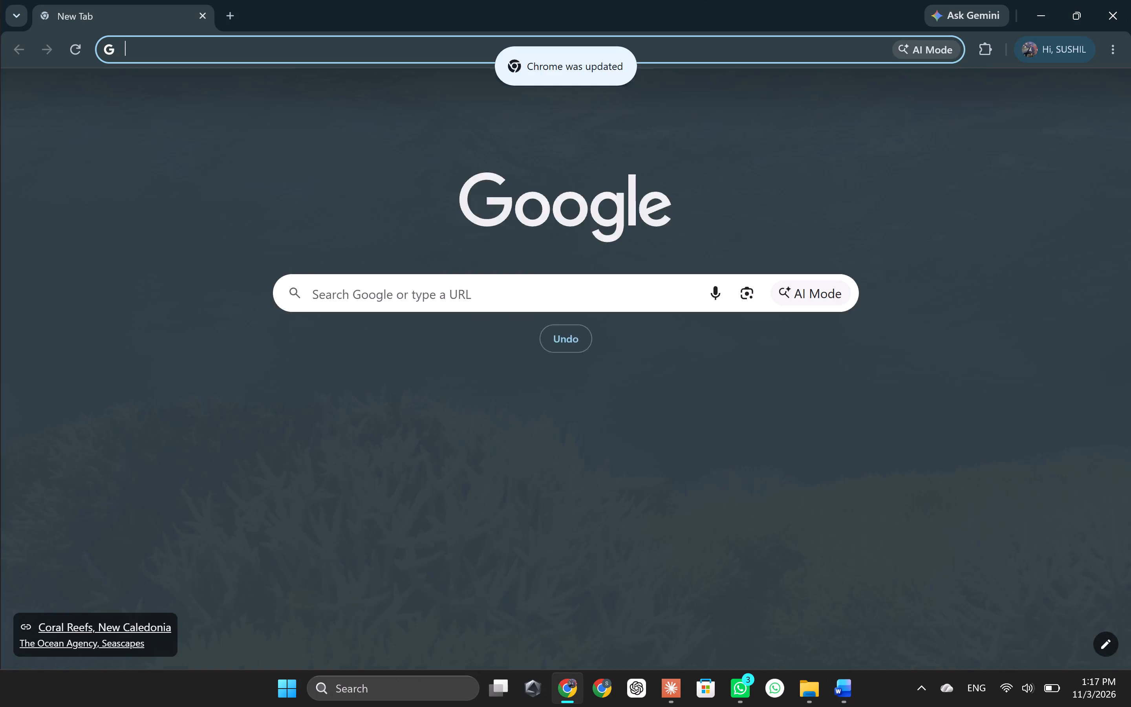
key(BackSpace)
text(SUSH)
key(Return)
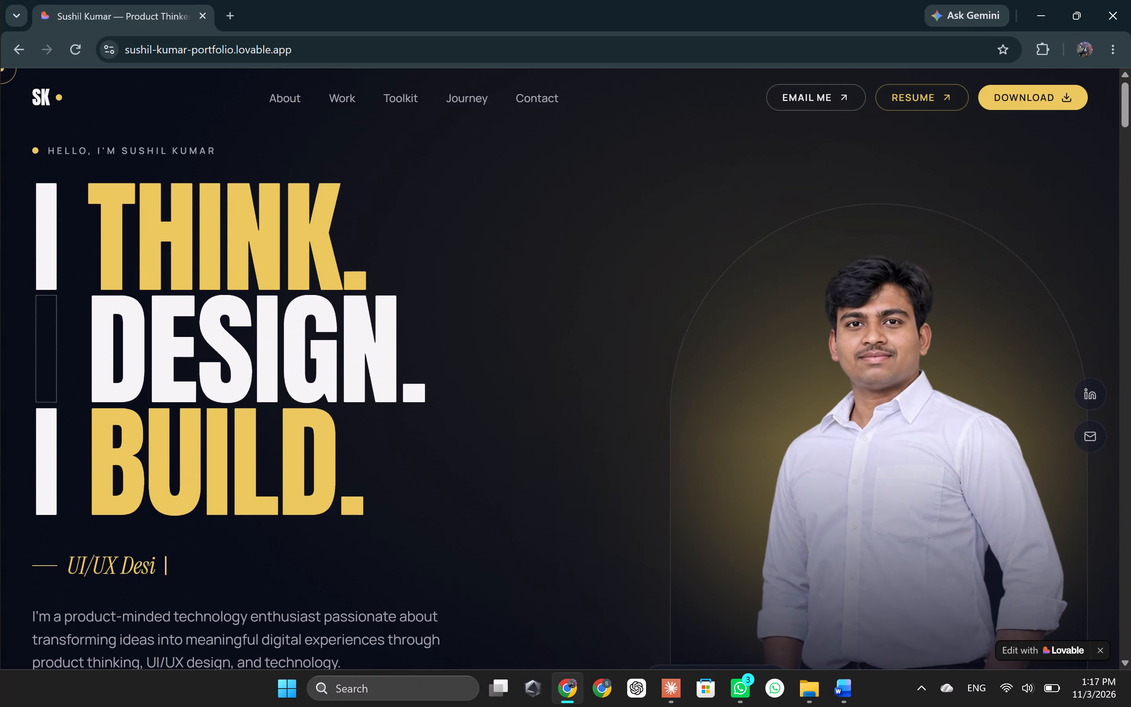
scroll(866, 115, down, 11)
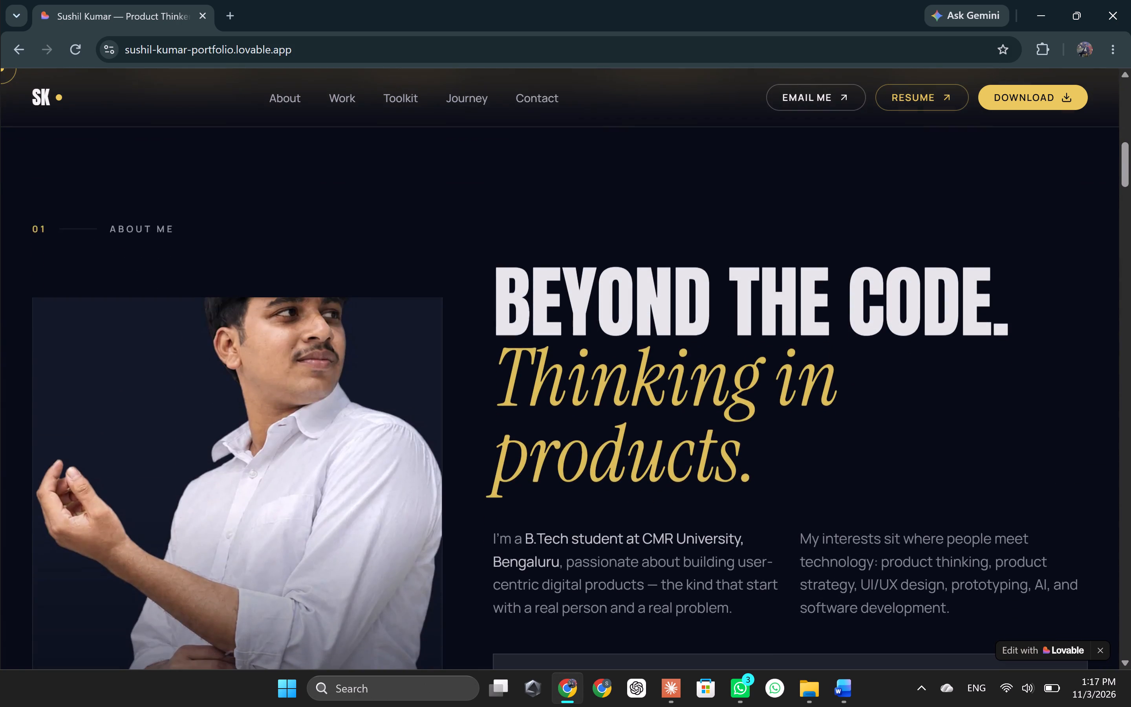
scroll(866, 115, down, 8)
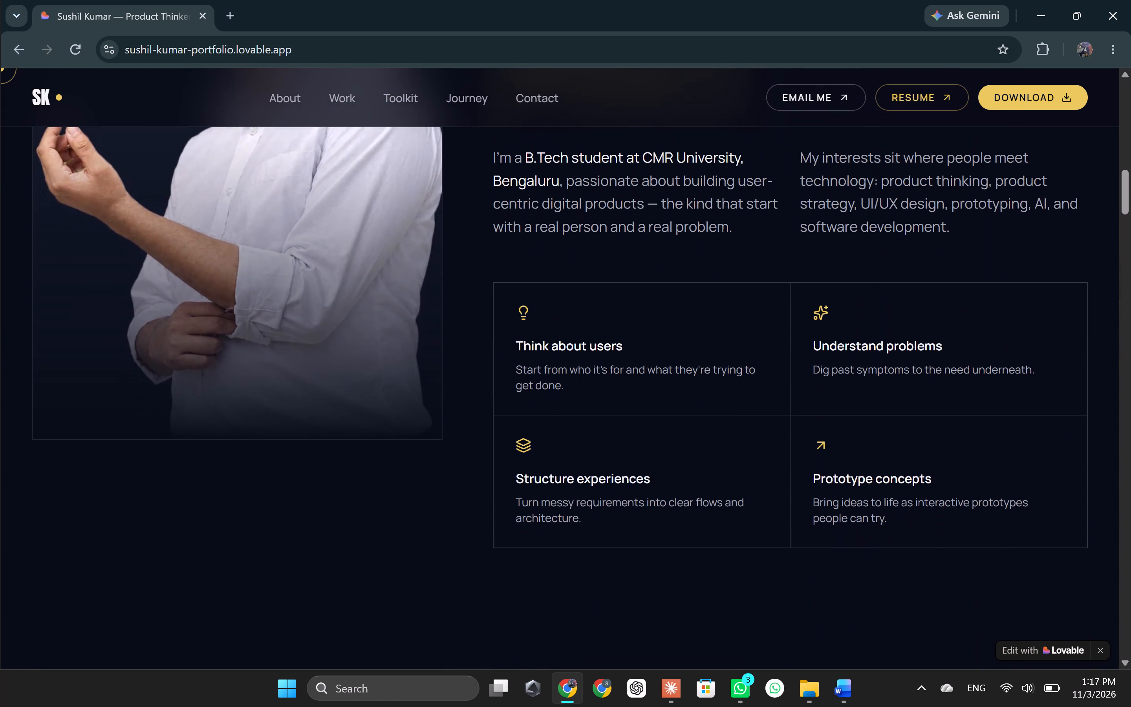
scroll(866, 115, down, 5)
scroll(866, 115, up, 1)
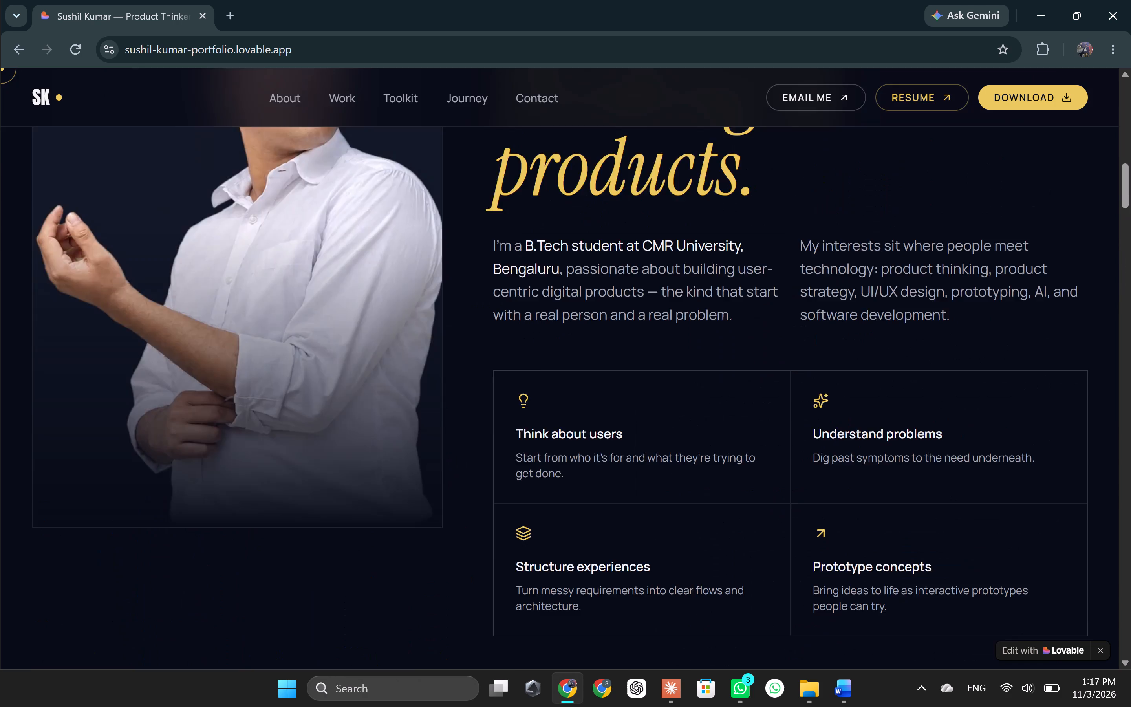
scroll(866, 115, up, 1)
scroll(866, 115, down, 6)
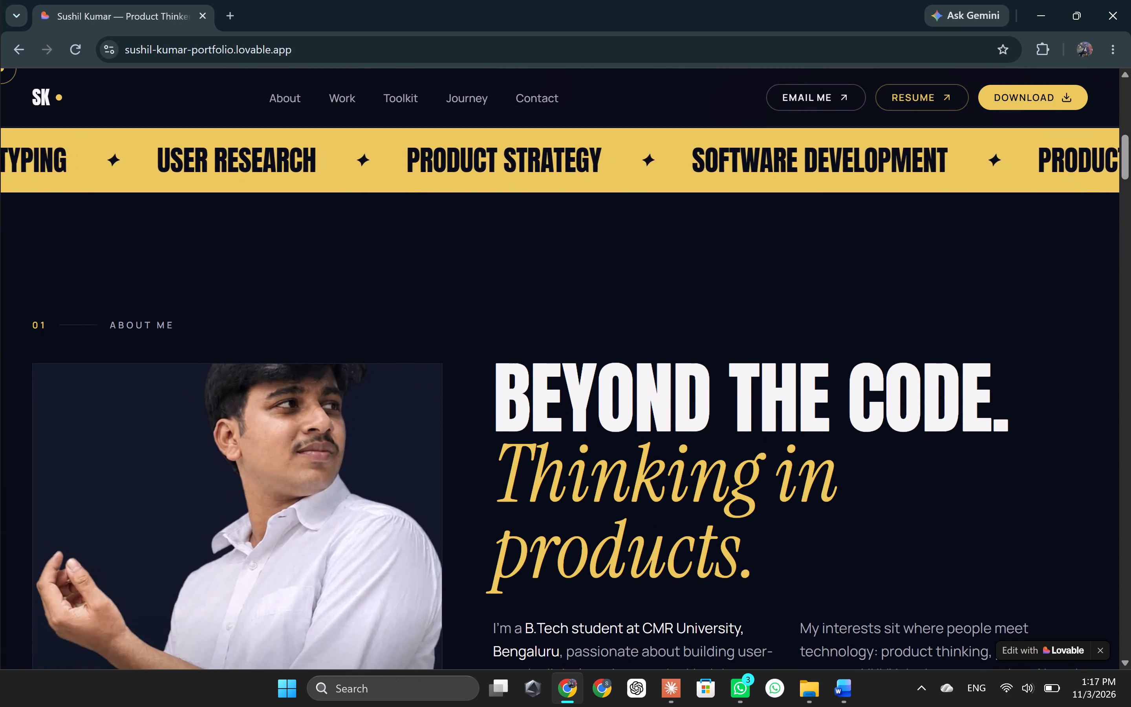
scroll(866, 115, down, 7)
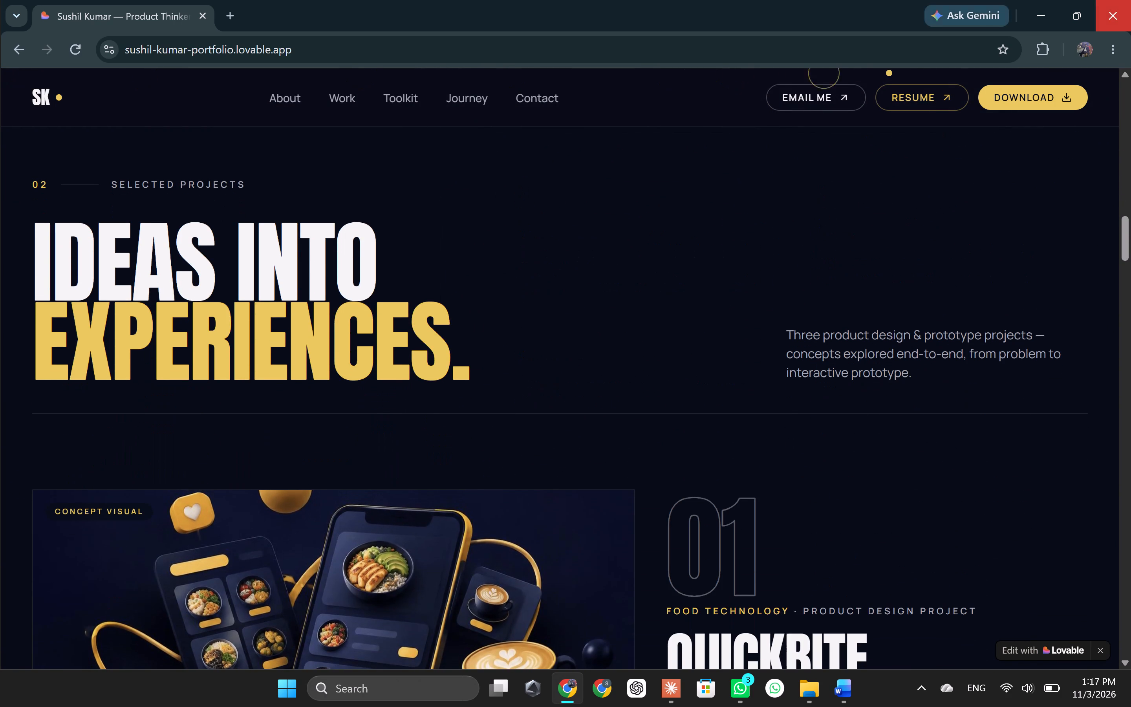
scroll(834, 345, down, 1)
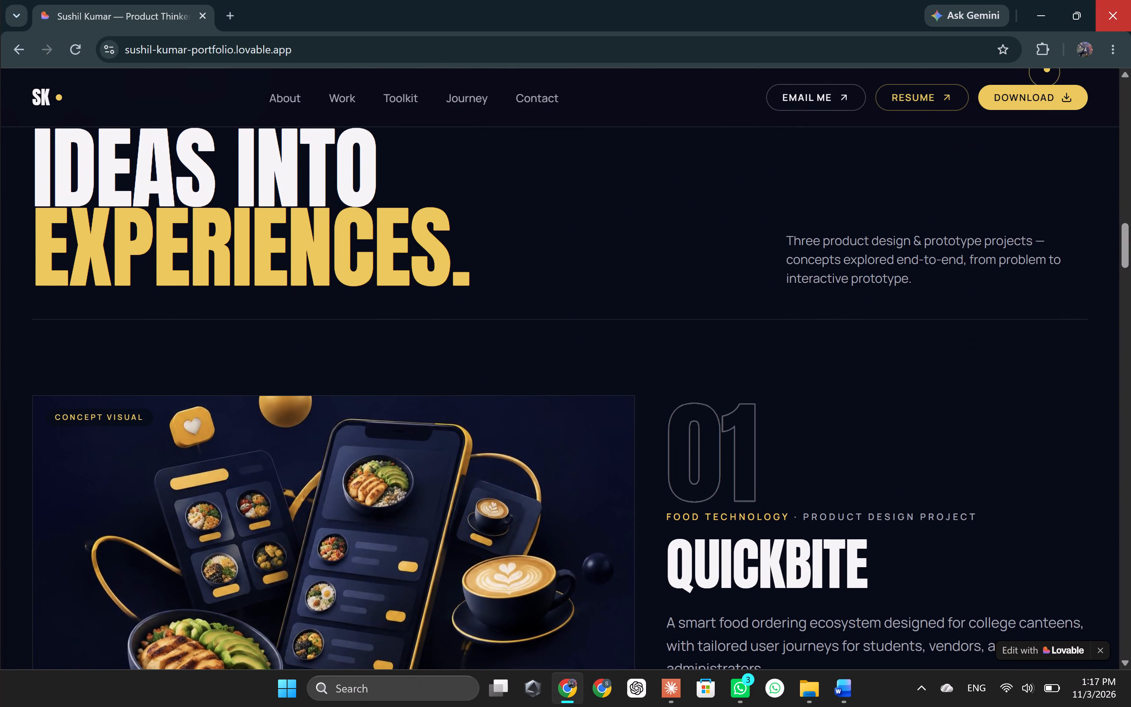
click(1105, 8)
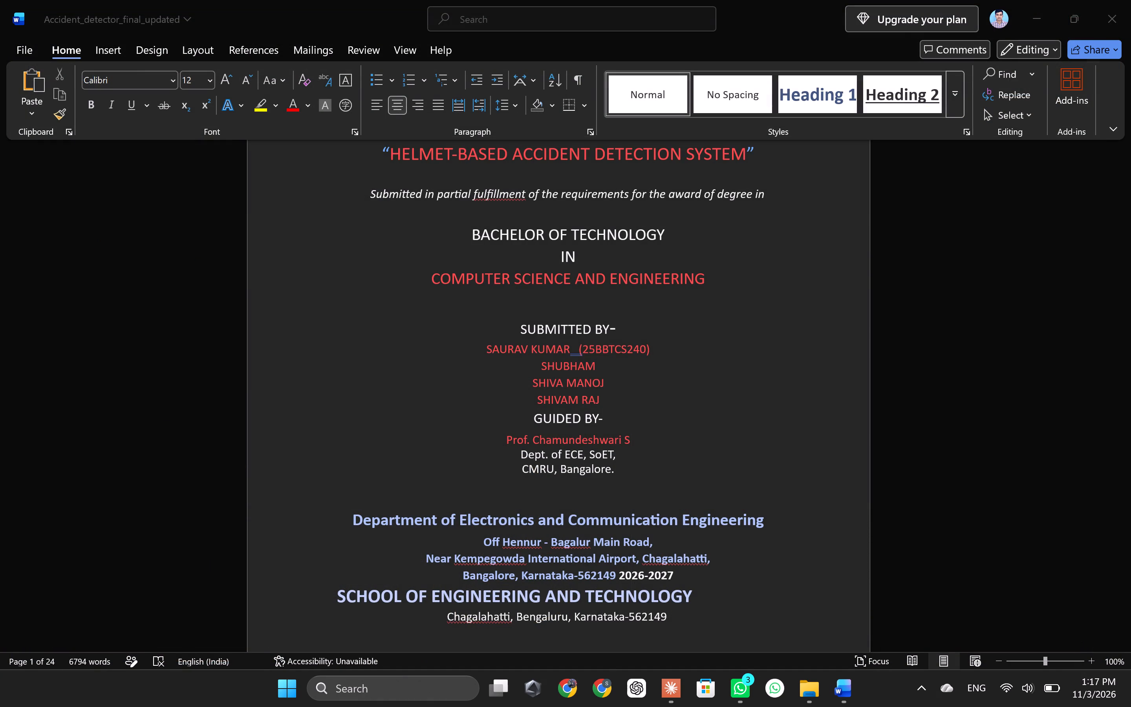
Copy the first student's parenthesized registration number on the cover page and paste it after the second student's name, separated by six spaces.
click(617, 360)
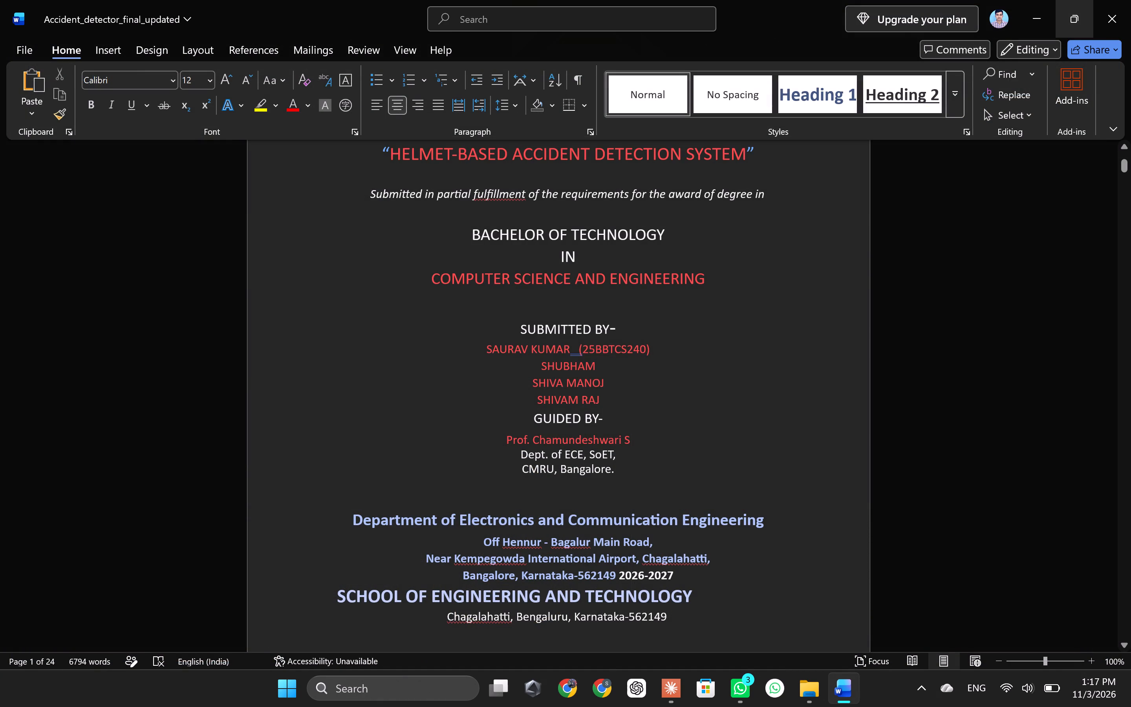
key(Down)
key(Up)
key(Right)
key(shift+Up)
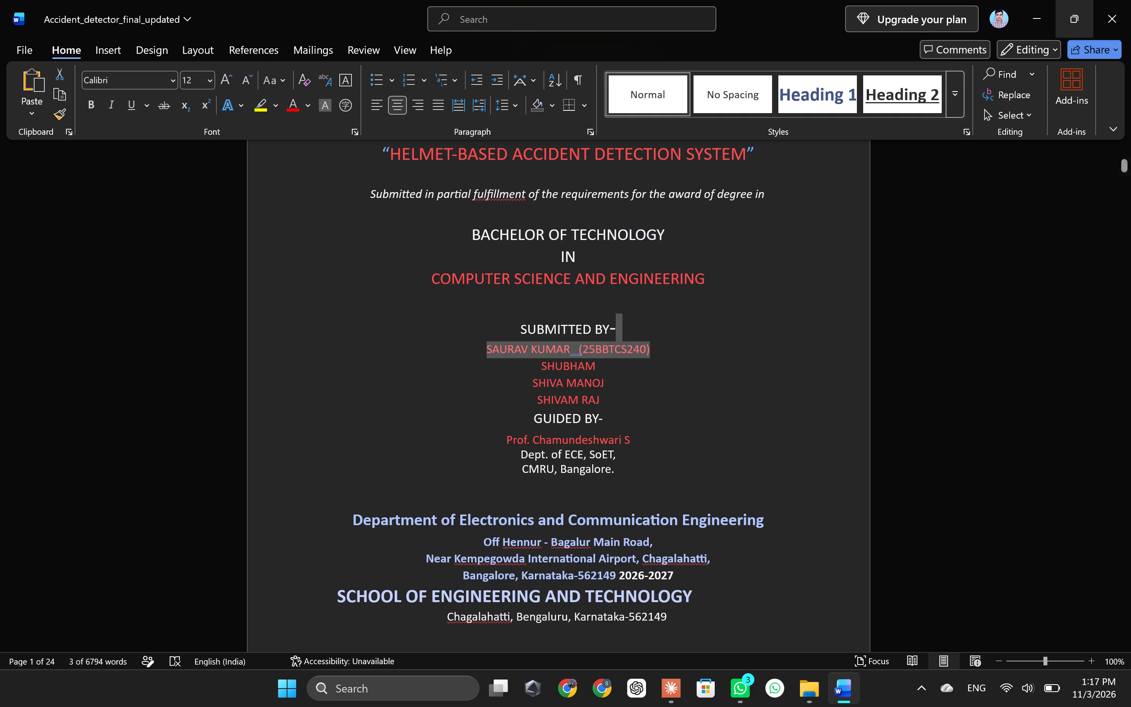
key(shift+Down)
key(shift+Left)
key(shift+Left)
key(shift+Left)
key(shift+Left)
key(shift+Left)
key(shift+Left)
key(shift+Left)
key(shift+Left)
key(shift+Left)
key(shift+Left)
key(shift+Left)
key(shift+Left)
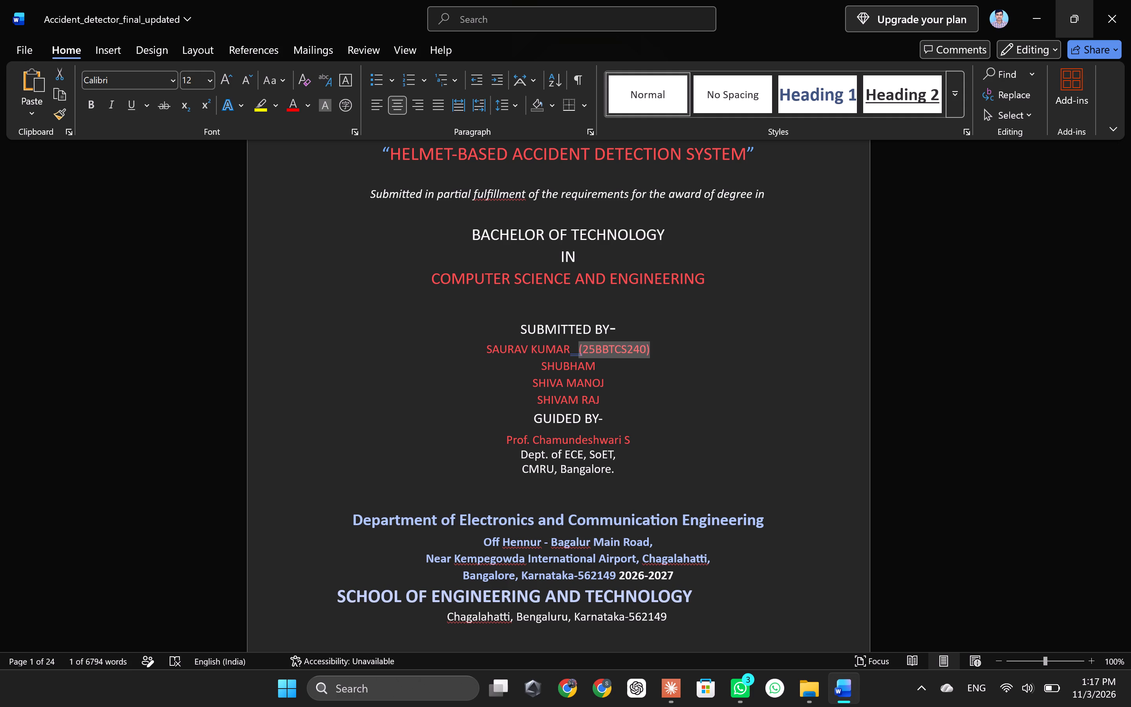
key(ctrl+c)
key(Down)
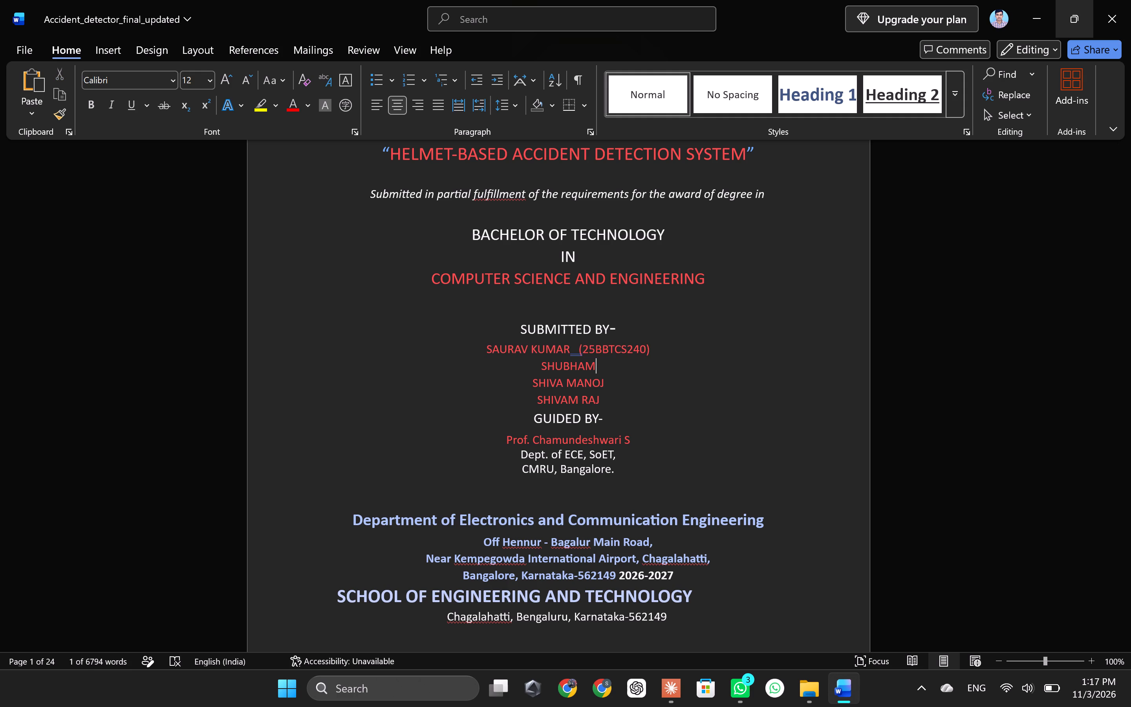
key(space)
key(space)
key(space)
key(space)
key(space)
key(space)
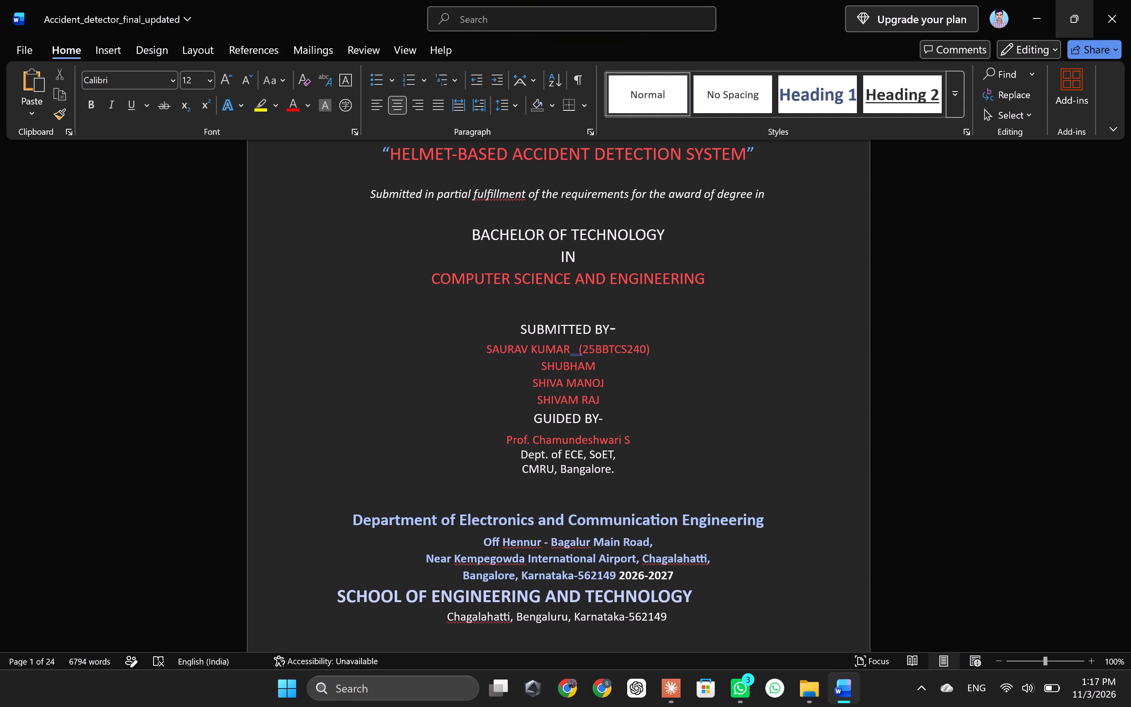
key(ctrl+v)
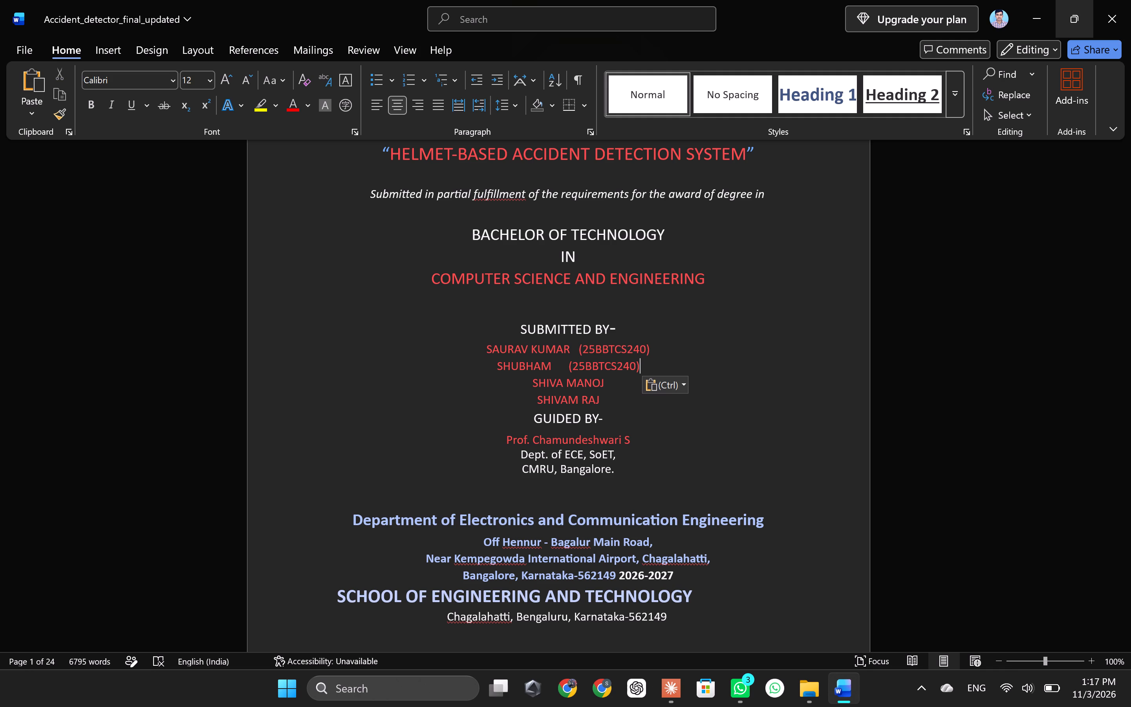
Widen the gap before the registration number by four spaces on the second student's line and six spaces on the first student's line.
key(Left)
key(Left)
key(Left)
key(Left)
key(Left)
key(Left)
key(Left)
key(Left)
key(Left)
key(Left)
key(Left)
key(Left)
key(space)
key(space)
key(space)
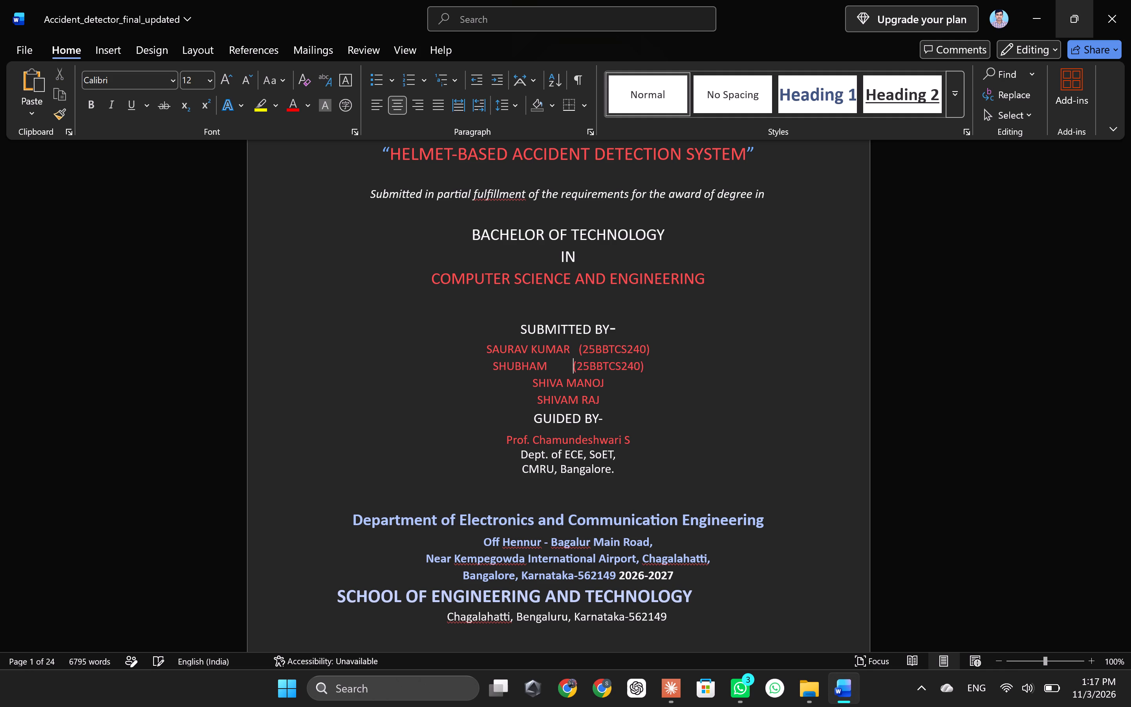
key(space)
key(Up)
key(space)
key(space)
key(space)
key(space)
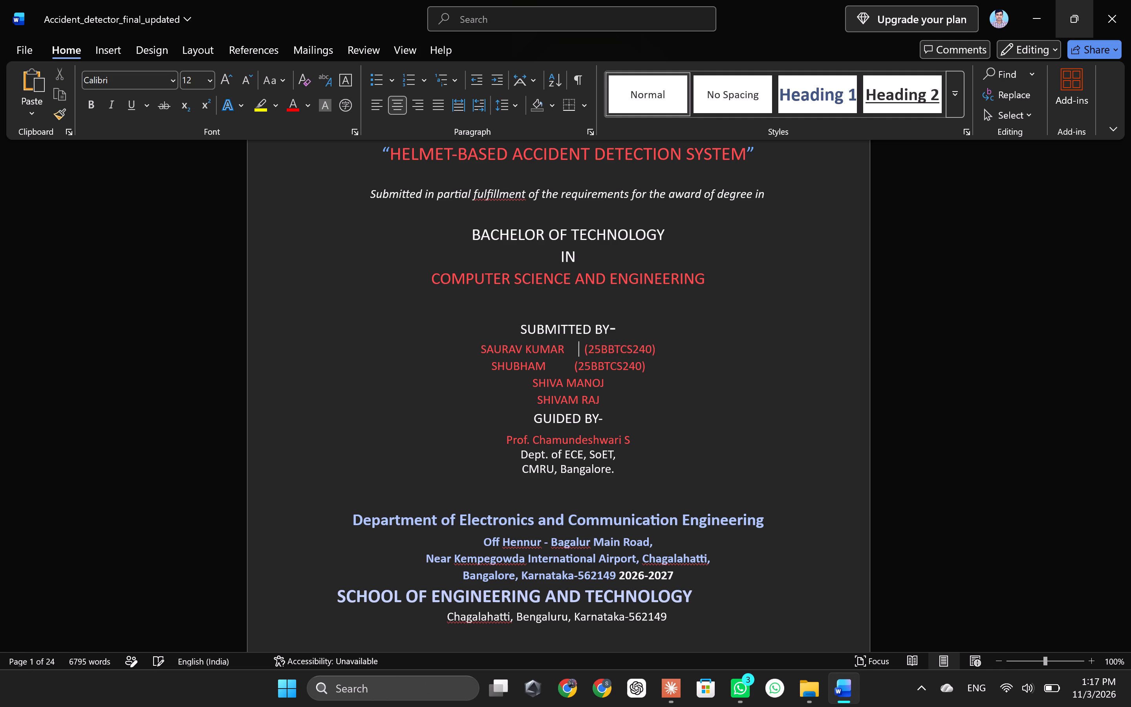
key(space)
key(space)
Add nine more spaces before the second student's registration number so it lines up with the first student's.
key(Down)
key(Left)
key(Left)
key(Left)
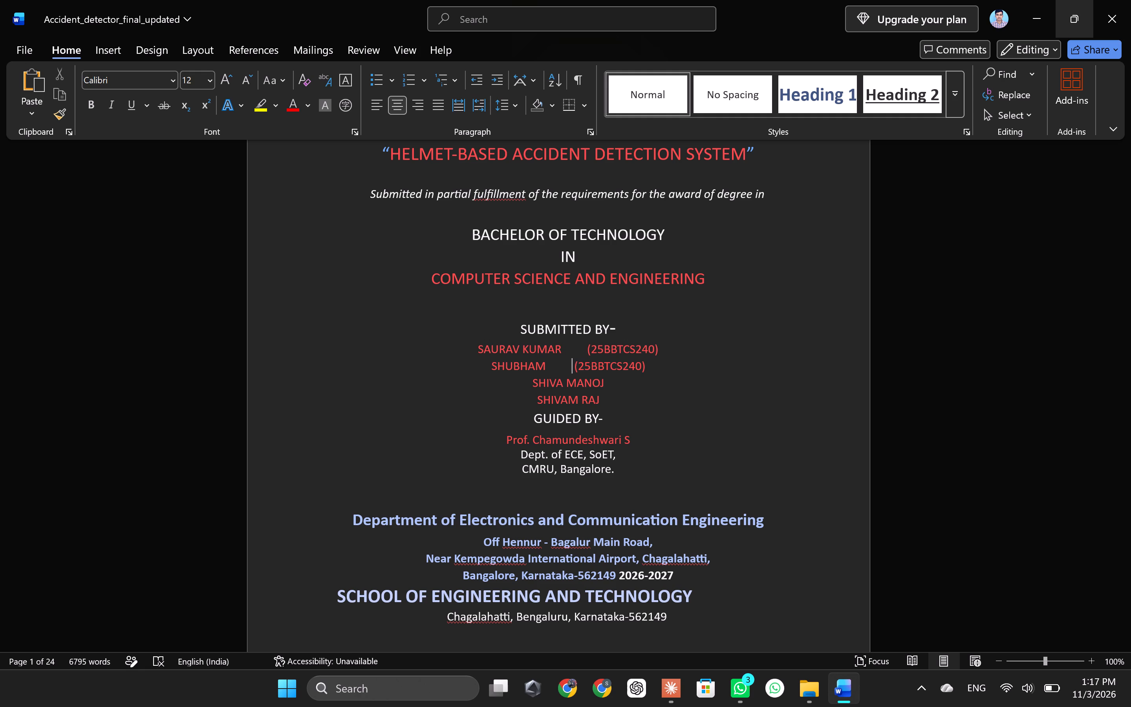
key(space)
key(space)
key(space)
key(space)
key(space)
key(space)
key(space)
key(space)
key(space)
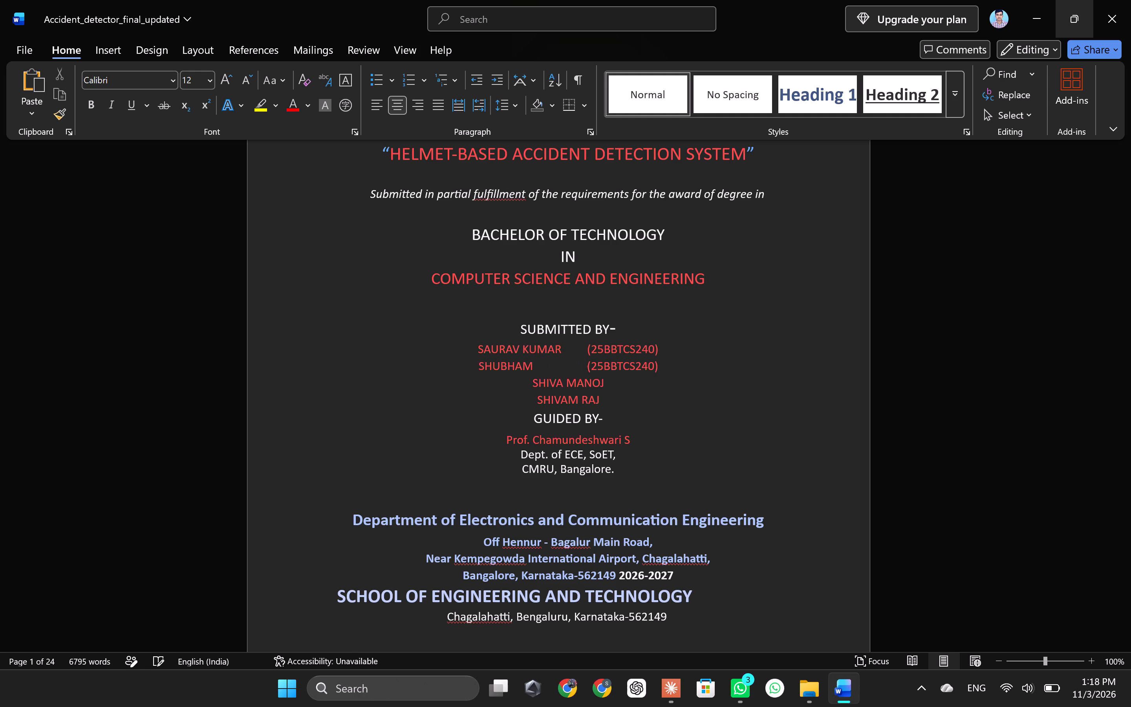
Copy the second student's spacing and registration number after the third student's name, and remove the extra blank line below it.
key(Right)
key(Right)
key(Left)
key(Left)
key(Left)
key(Left)
key(Left)
key(Left)
key(Left)
key(Left)
key(Left)
key(Left)
key(Left)
key(Left)
key(Left)
key(Left)
key(Left)
key(Left)
key(Left)
key(Left)
key(Left)
key(Left)
key(shift+Right)
key(shift+Right)
key(shift+Right)
key(shift+Right)
key(shift+Right)
key(shift+Right)
key(shift+Right)
key(shift+Right)
key(shift+Right)
key(shift+Right)
key(shift+Right)
key(shift+Right)
key(shift+Right)
key(shift+Right)
key(shift+Right)
key(shift+Right)
key(shift+Right)
key(shift+Right)
key(shift+Right)
key(shift+Right)
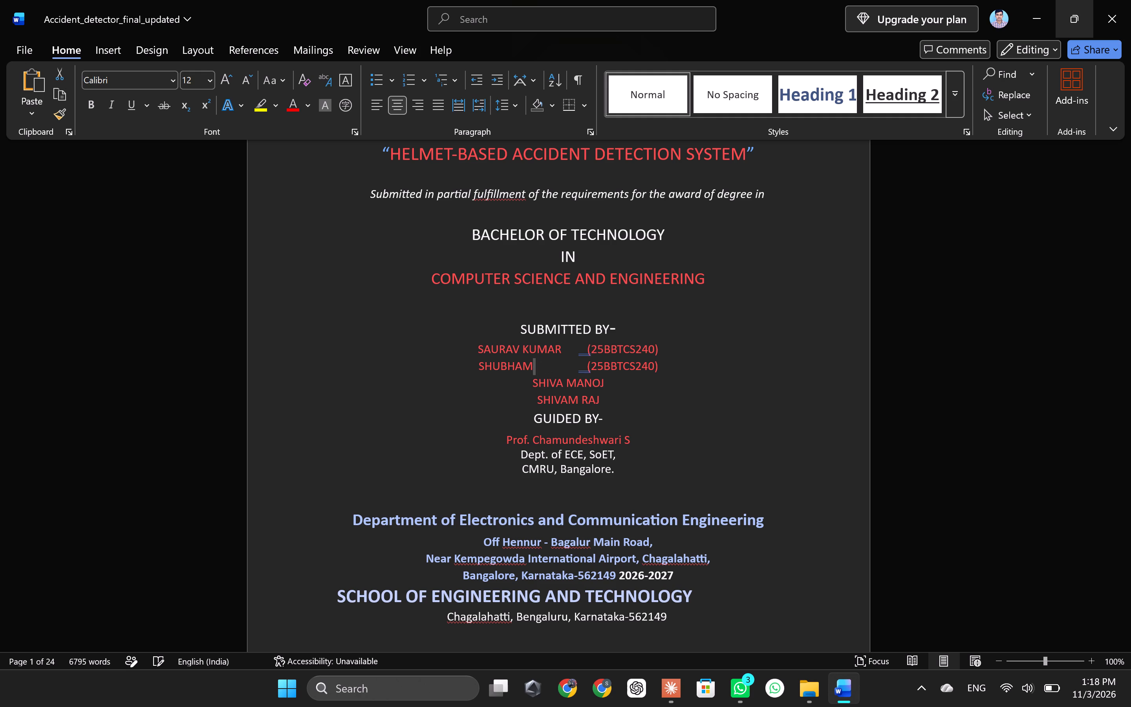
key(shift+Right)
key(shift+Right)
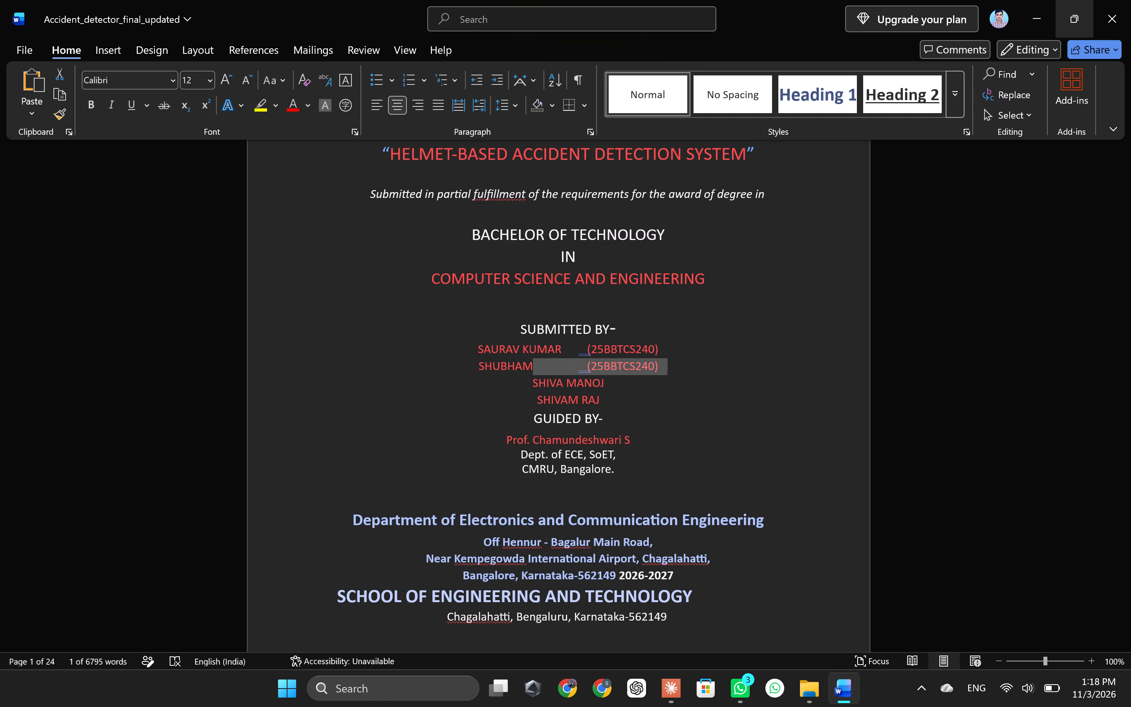
key(ctrl+c)
key(Down)
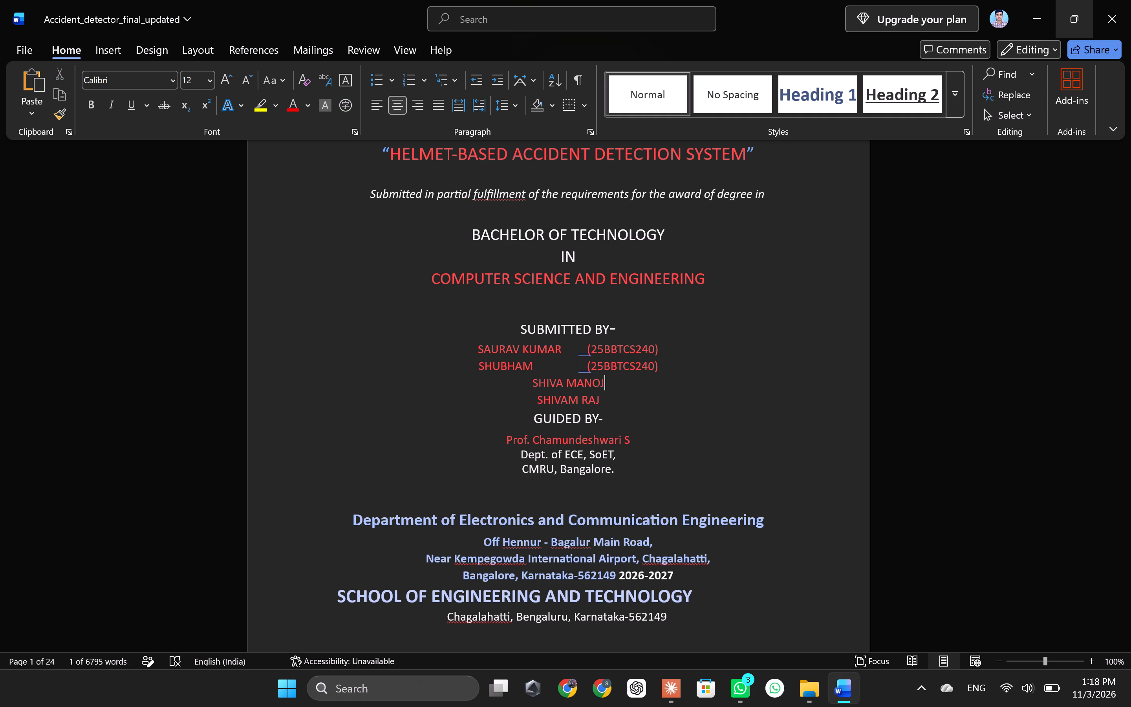
key(ctrl+v)
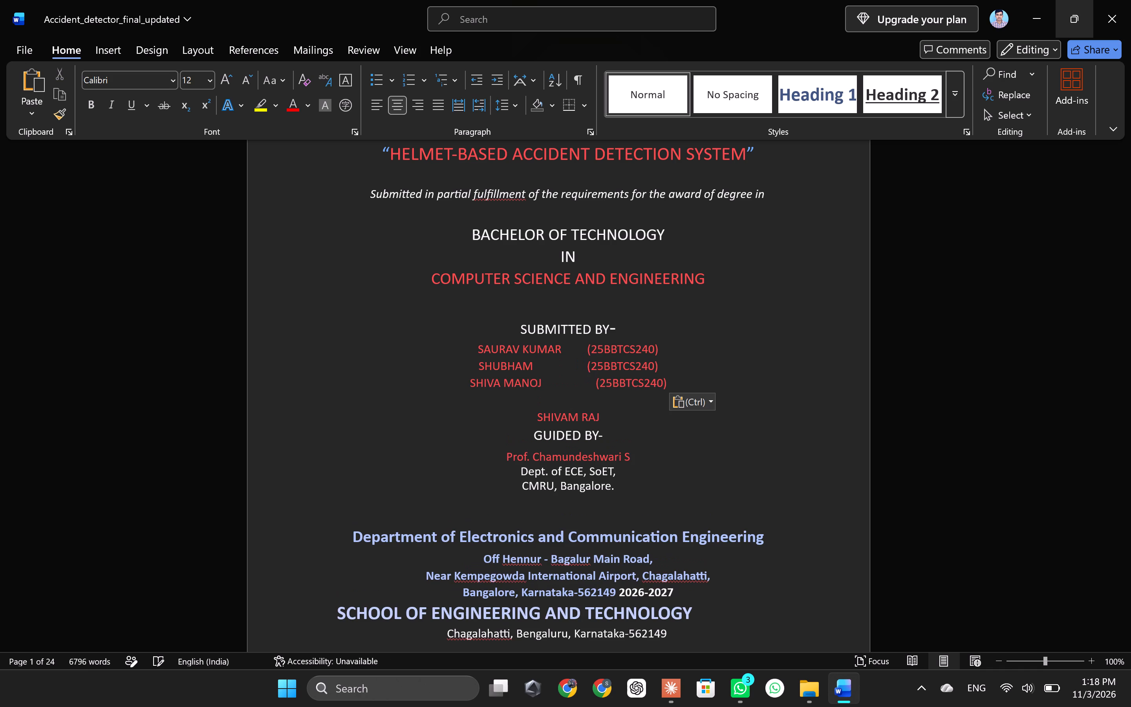
key(Delete)
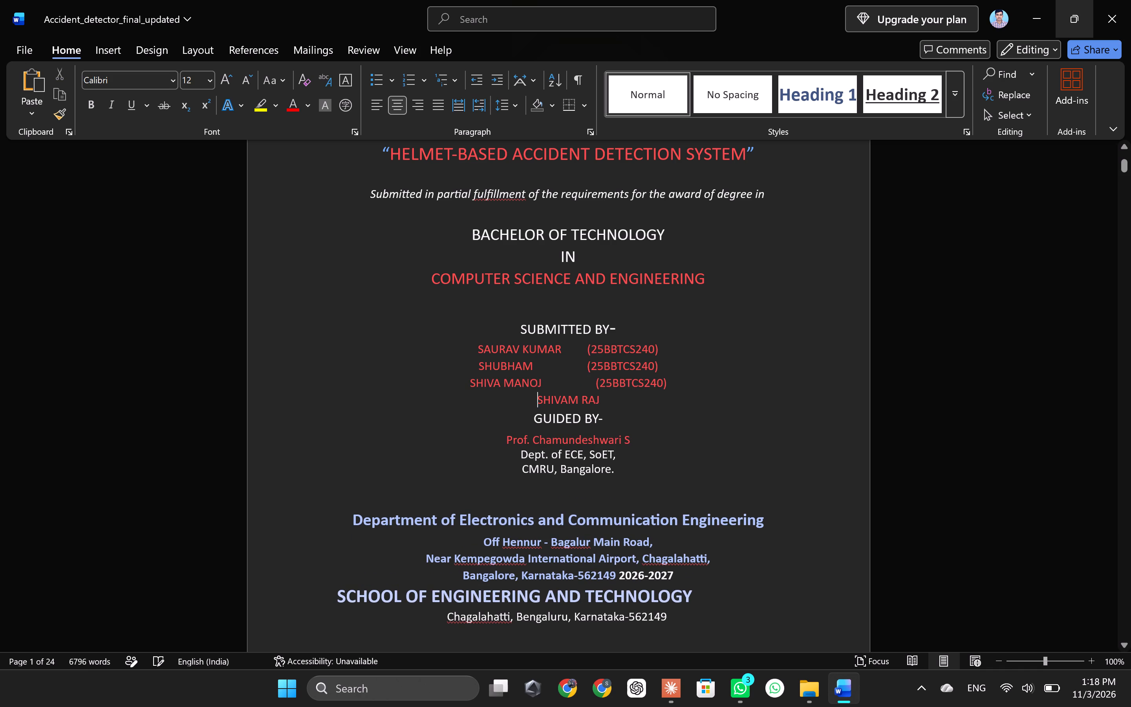
Paste the same spacing and registration number after the fourth student's name and remove the extra blank line below it.
key(ctrl+Down)
key(Left)
key(ctrl+v)
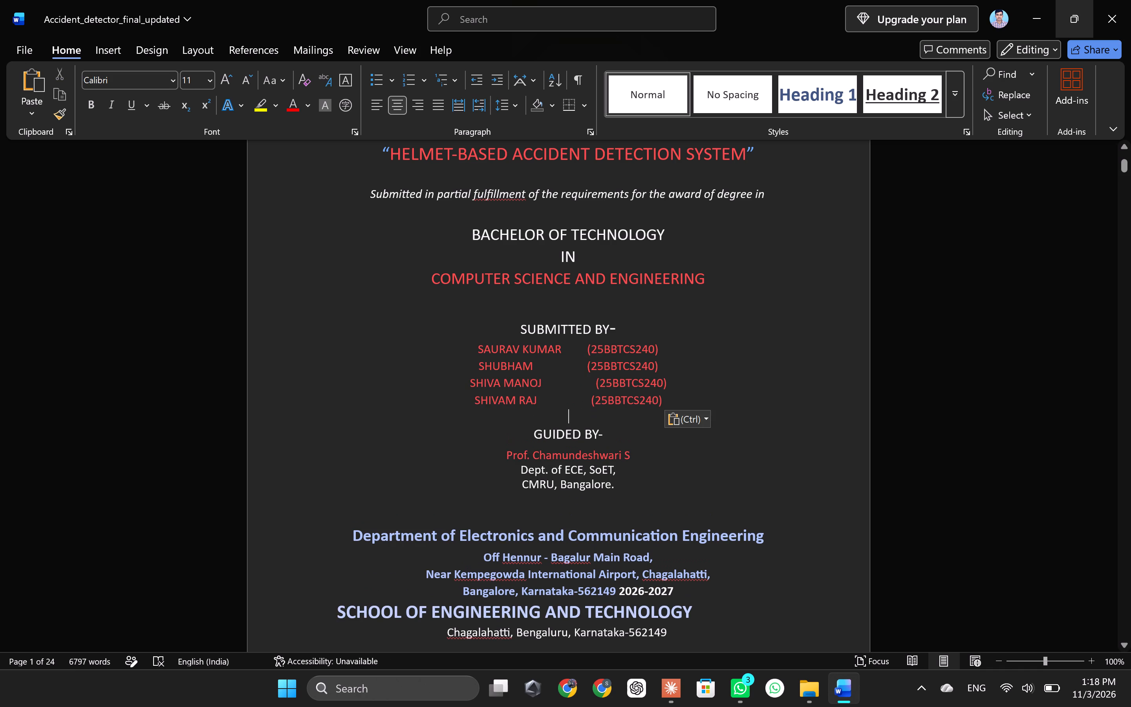
key(BackSpace)
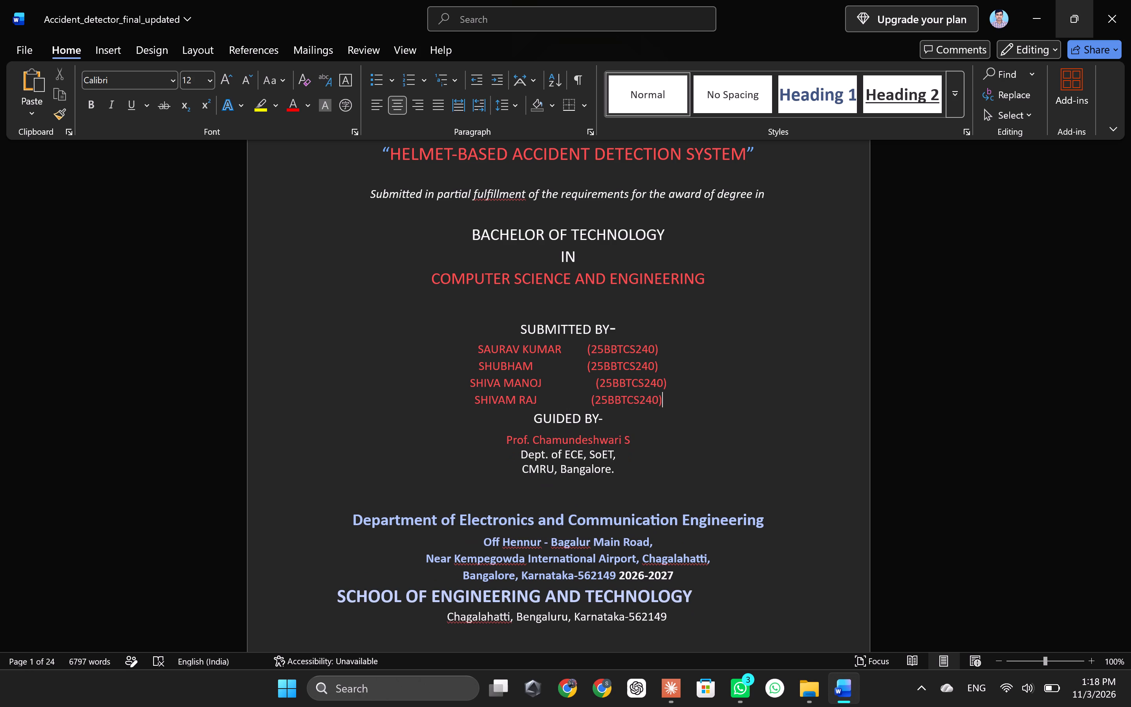
Remove three spaces before the third student's registration number so it lines up with the fourth student's.
key(Up)
key(Up)
key(Left)
key(Left)
key(Left)
key(Left)
key(Left)
key(Left)
key(Left)
key(Down)
key(Left)
key(Left)
key(Left)
key(Left)
key(BackSpace)
key(BackSpace)
key(BackSpace)
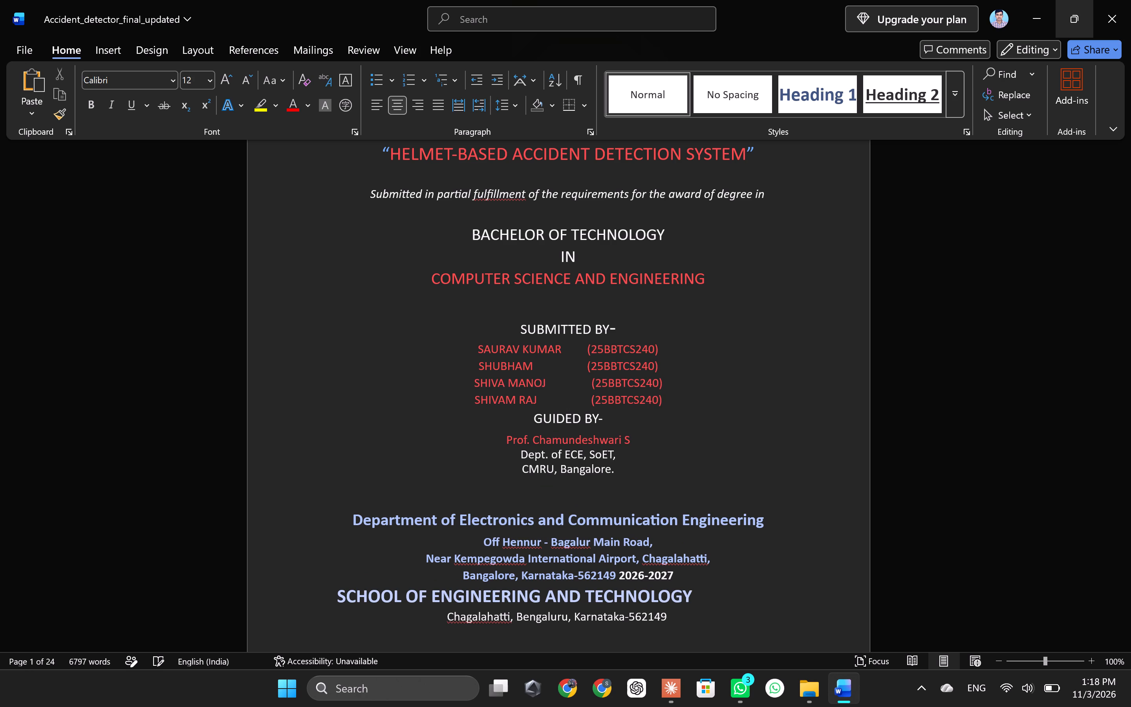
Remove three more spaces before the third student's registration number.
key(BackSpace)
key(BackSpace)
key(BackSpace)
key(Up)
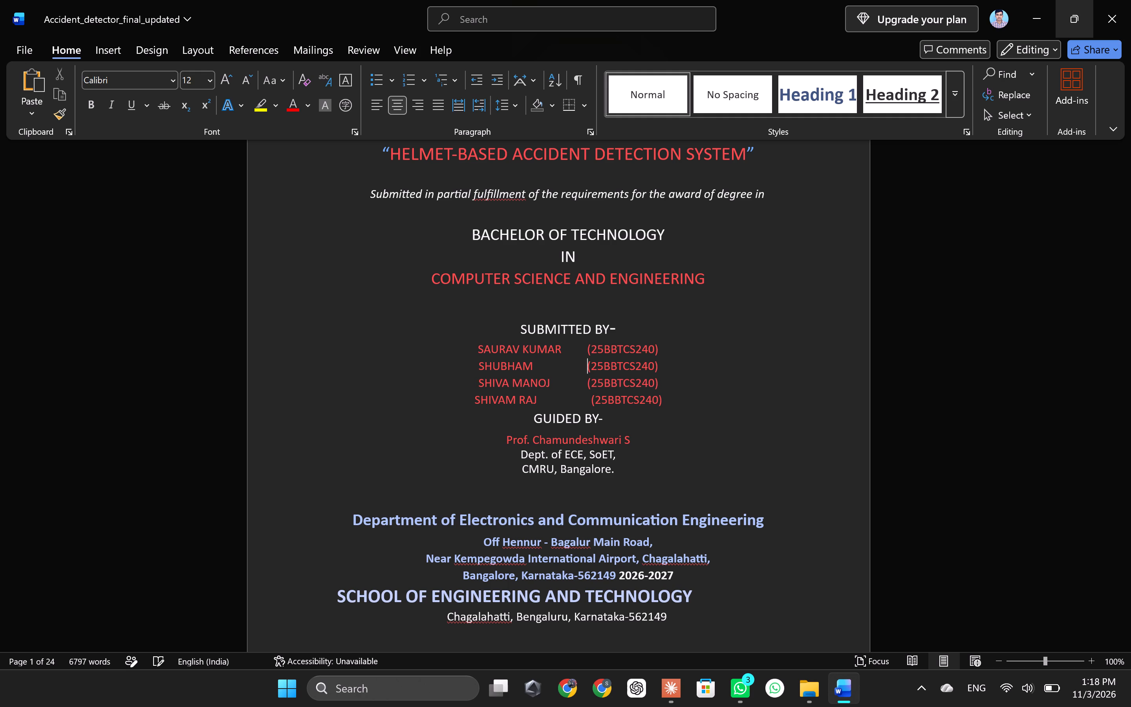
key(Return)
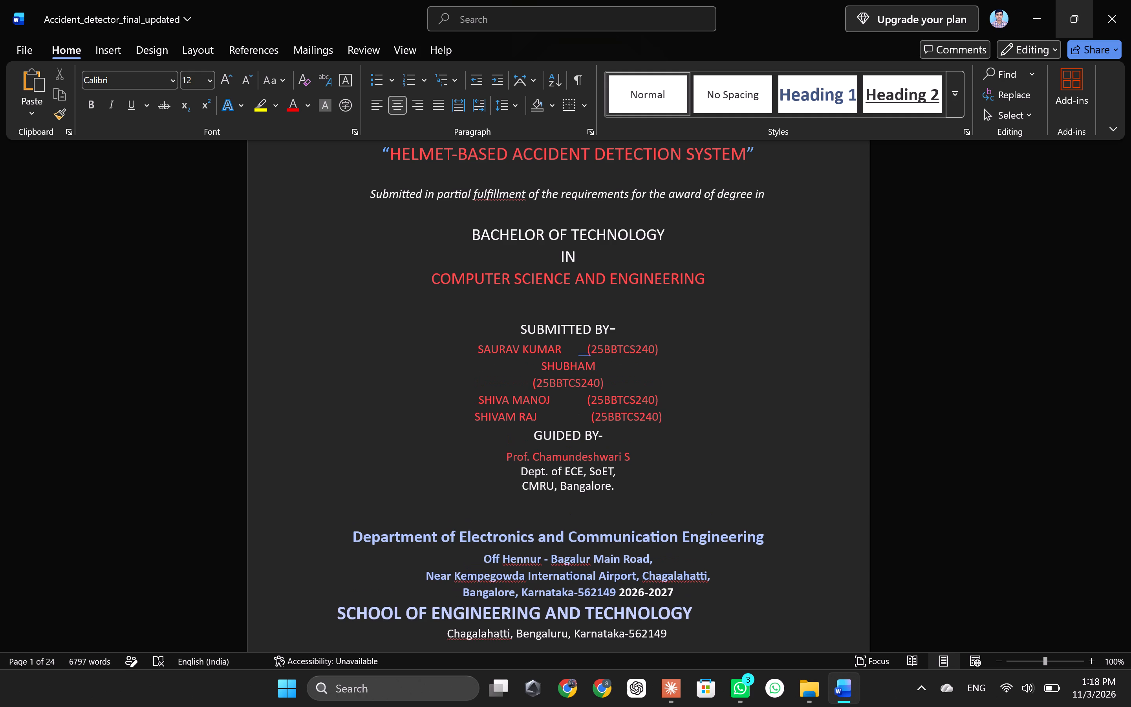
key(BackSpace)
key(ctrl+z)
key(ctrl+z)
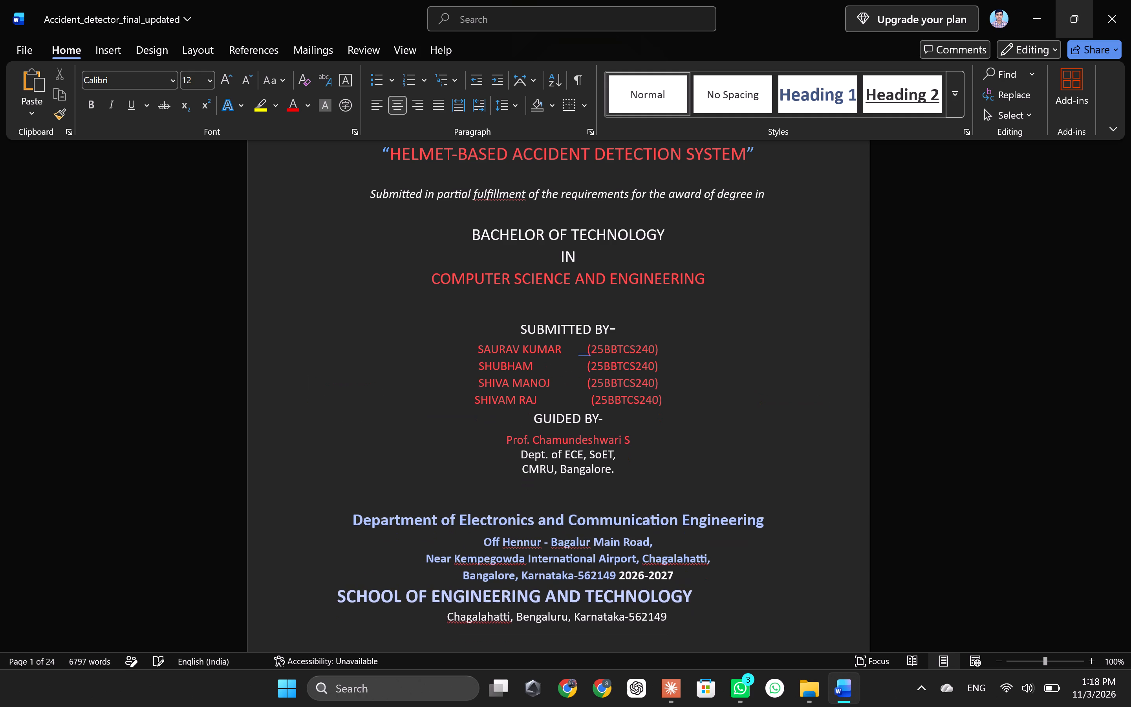
Add two spaces before the second student's registration number and one space before the first student's.
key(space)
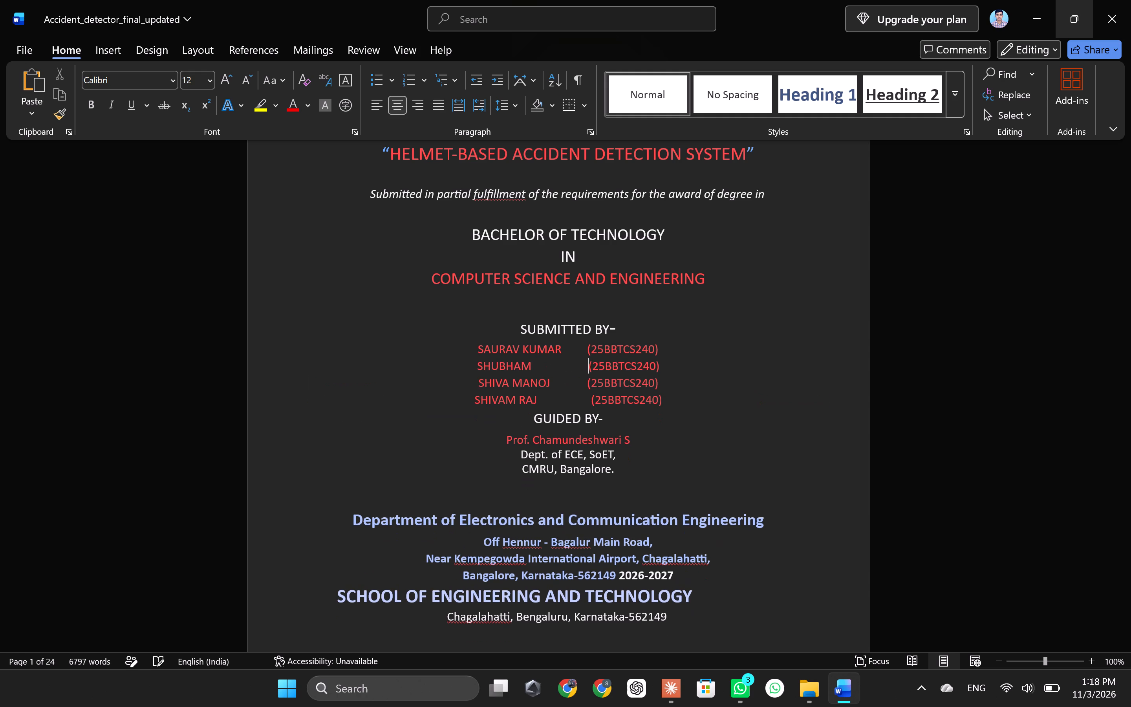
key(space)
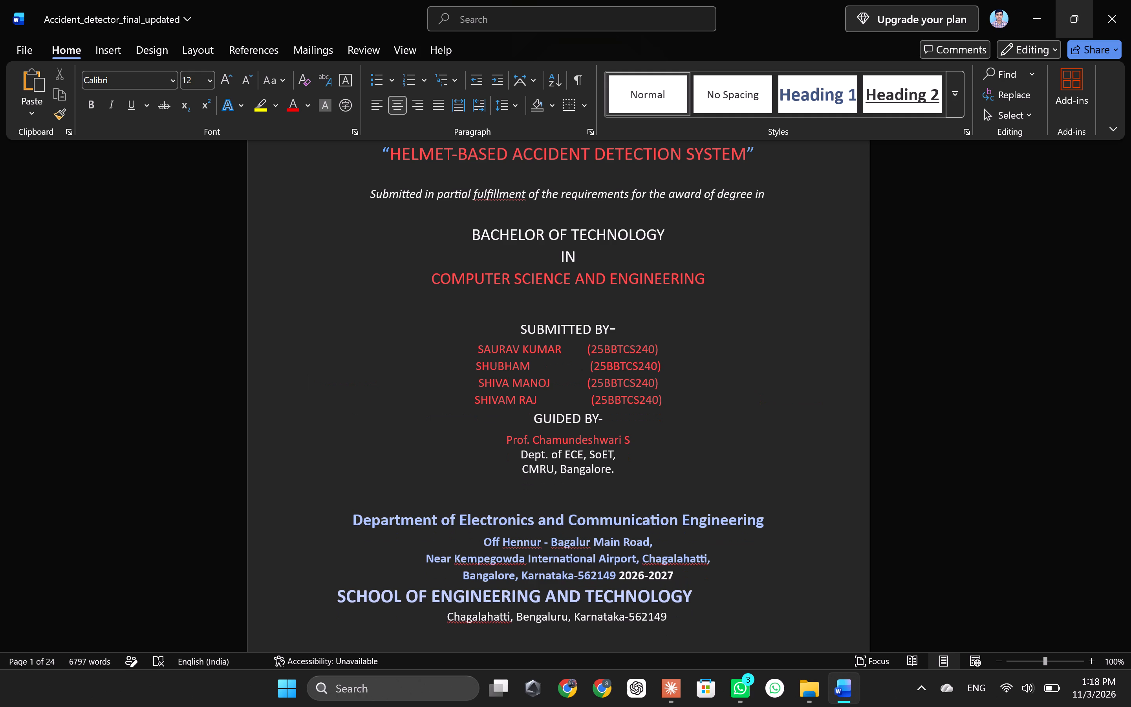
key(Up)
key(Left)
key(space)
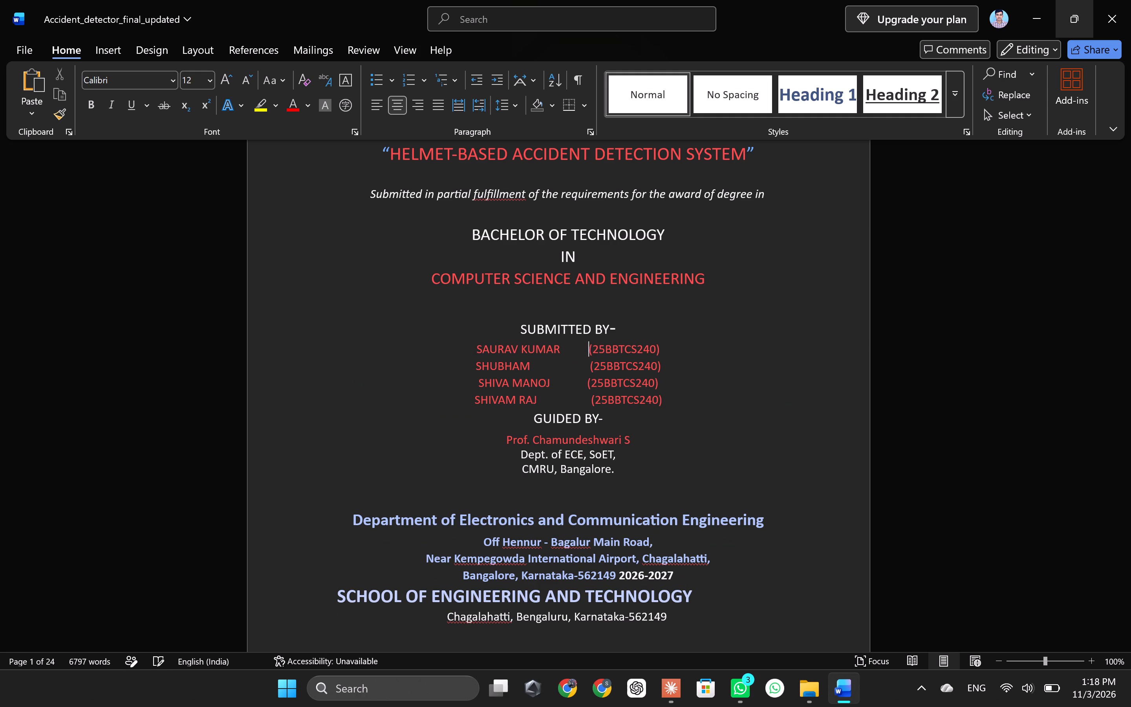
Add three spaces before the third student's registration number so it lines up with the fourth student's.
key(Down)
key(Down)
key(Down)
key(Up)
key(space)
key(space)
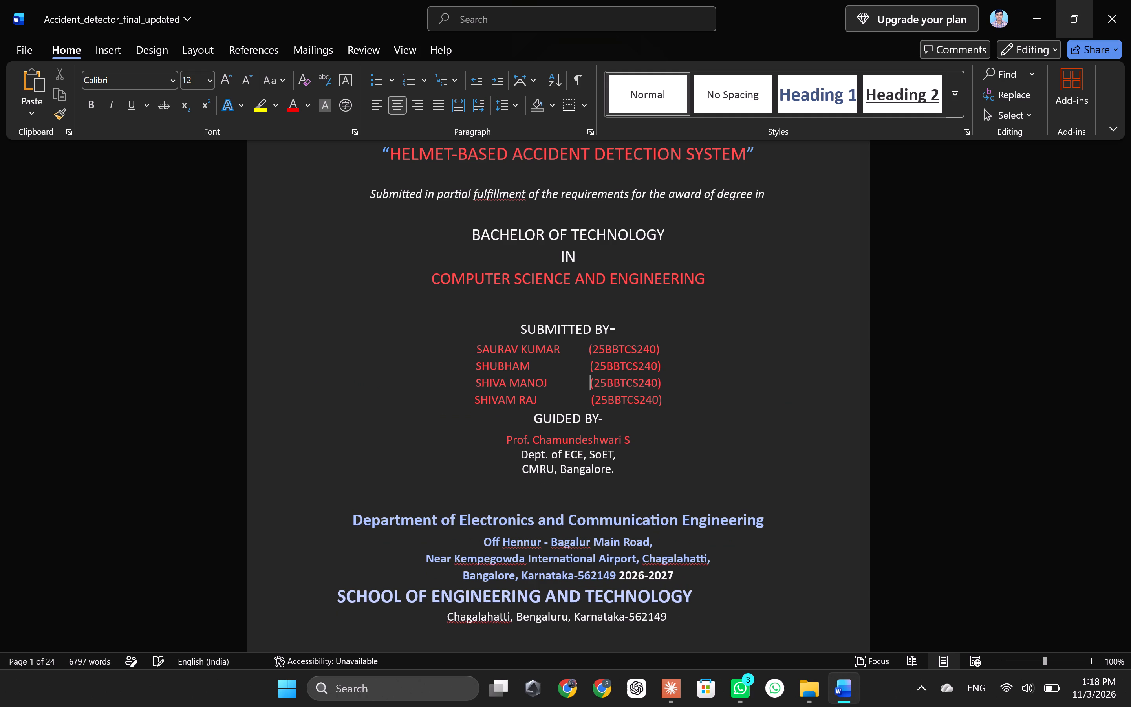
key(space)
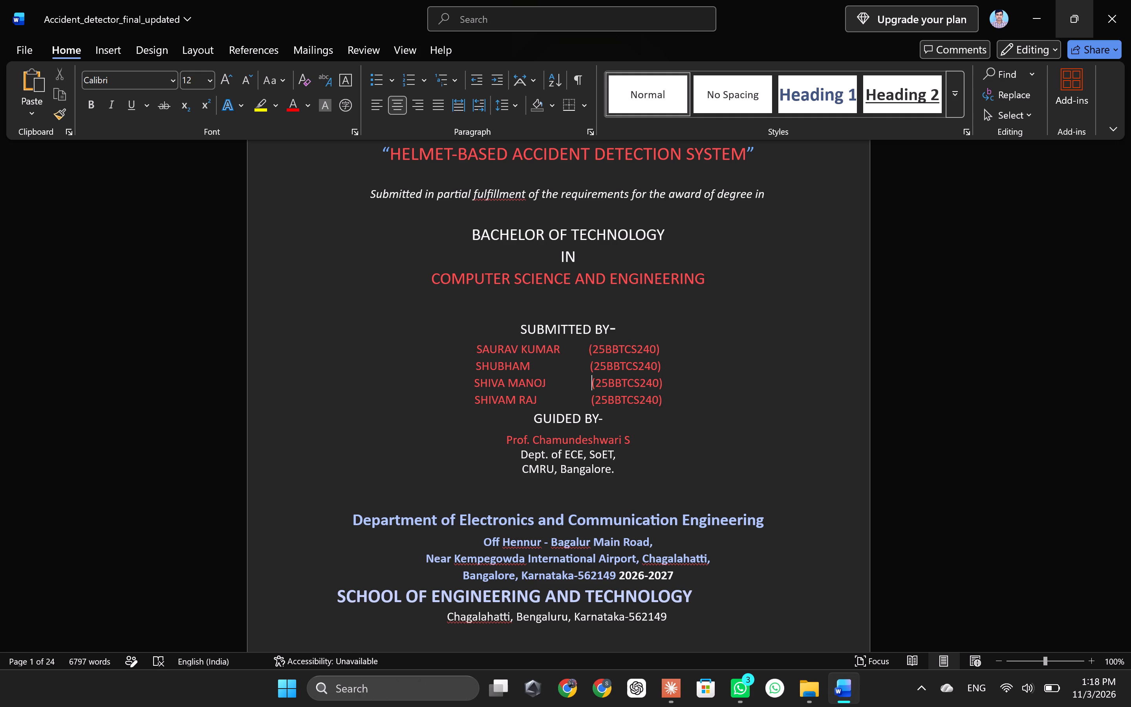
Correct the final digits of the second, third and fourth students' registration numbers so each student has their own number.
click(657, 342)
key(Down)
key(BackSpace)
key(BackSpace)
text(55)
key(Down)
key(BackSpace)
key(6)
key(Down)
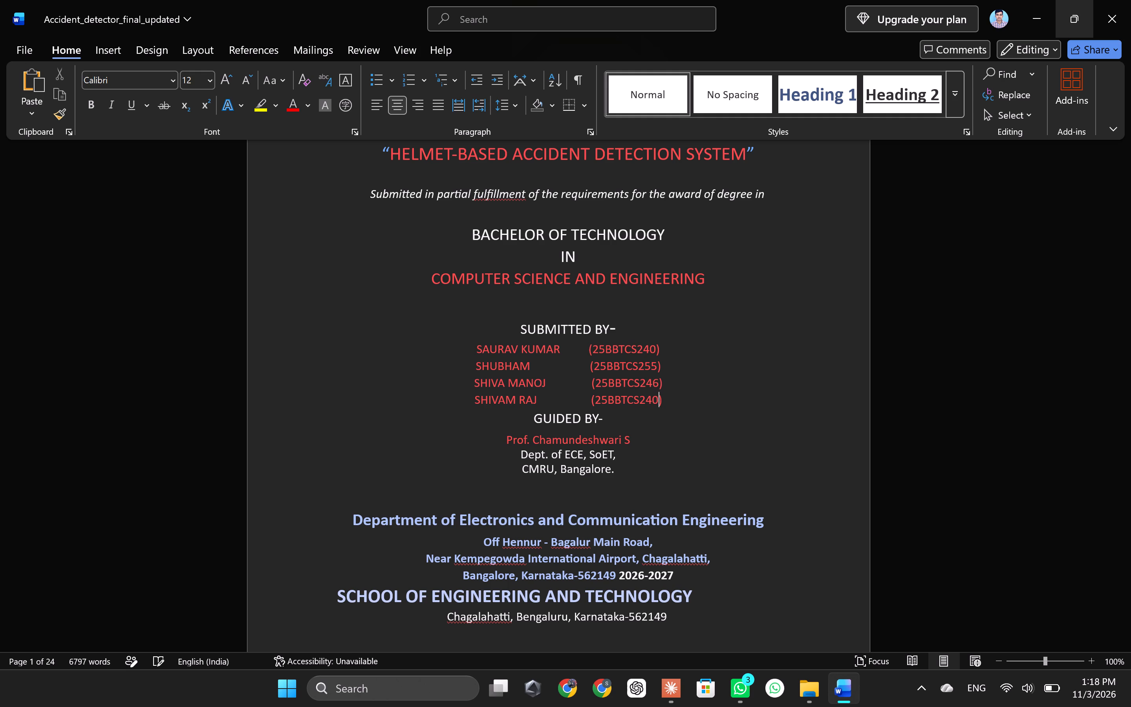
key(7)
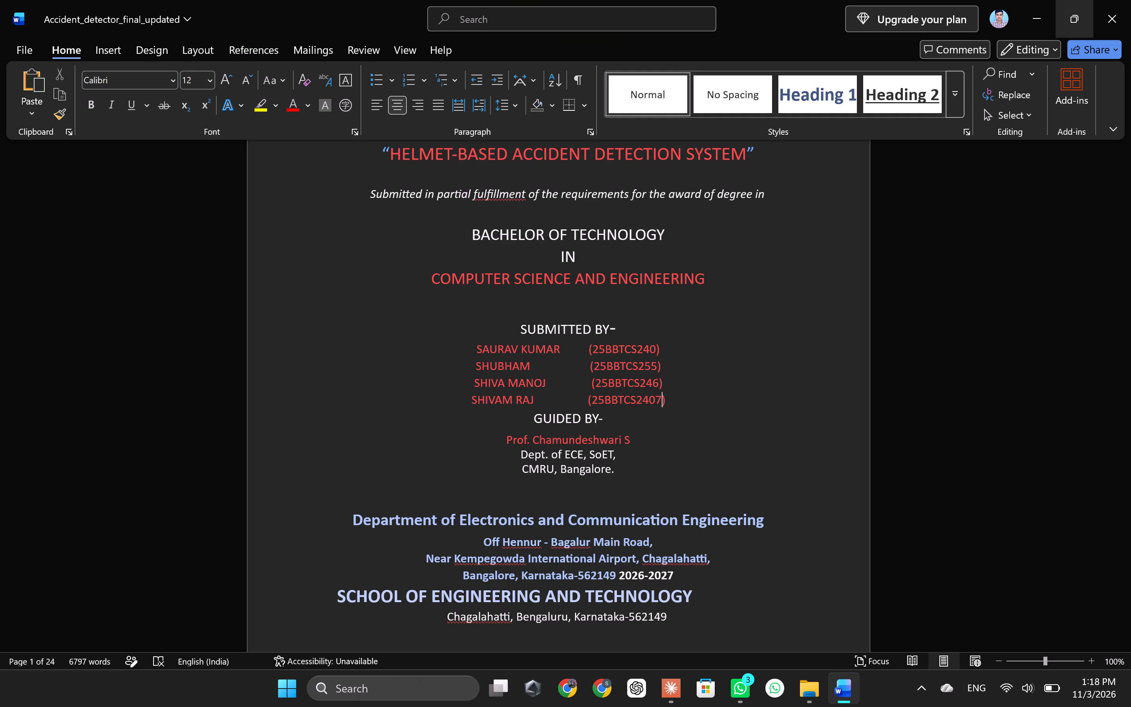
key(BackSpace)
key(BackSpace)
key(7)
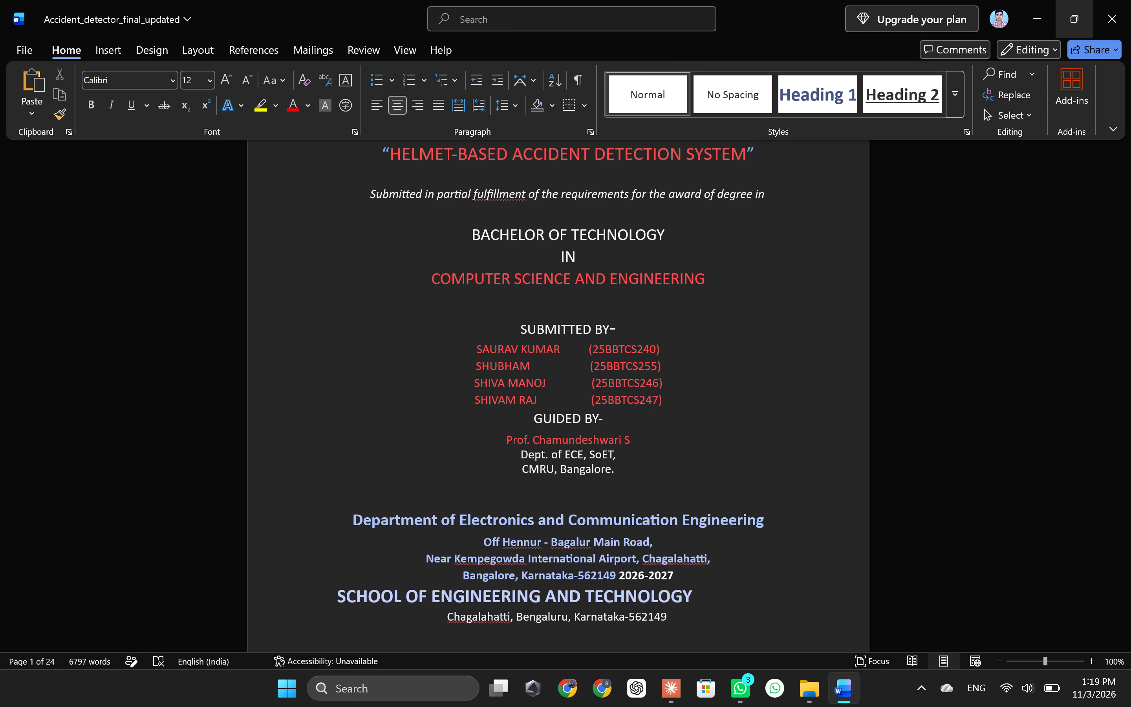
Switch to File Explorer and open the Accident_detector_final_updated PDF from the Downloads folder.
scroll(657, 342, down, 3)
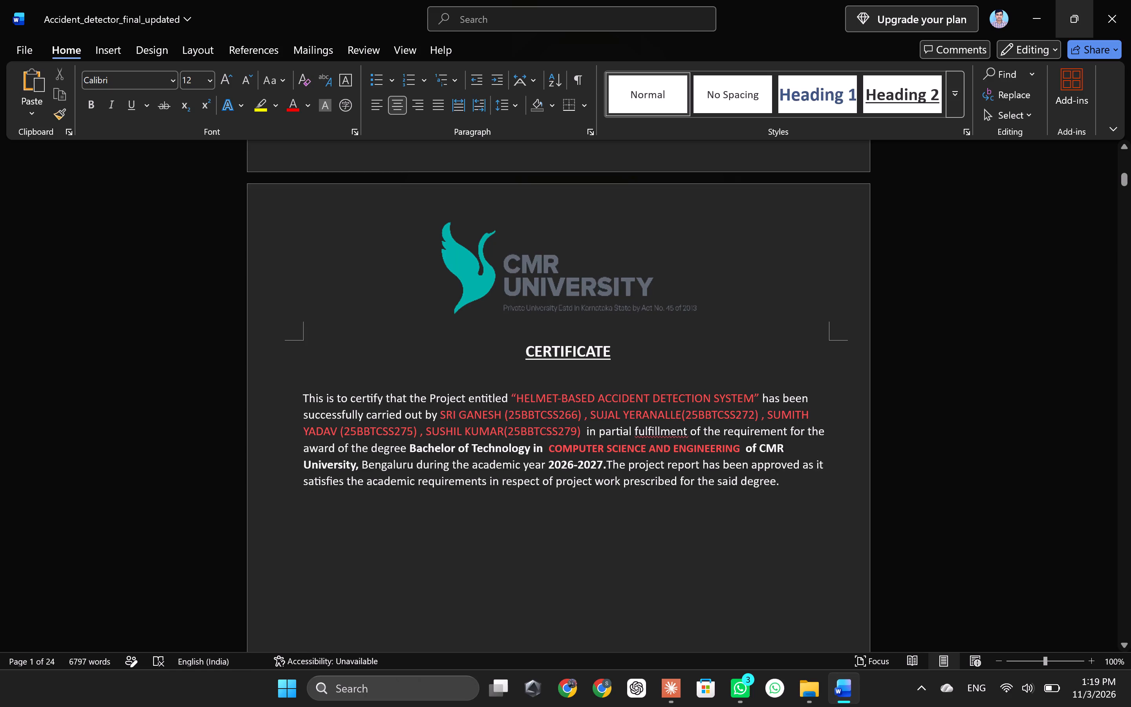
key(alt+Tab)
key(alt+Tab)
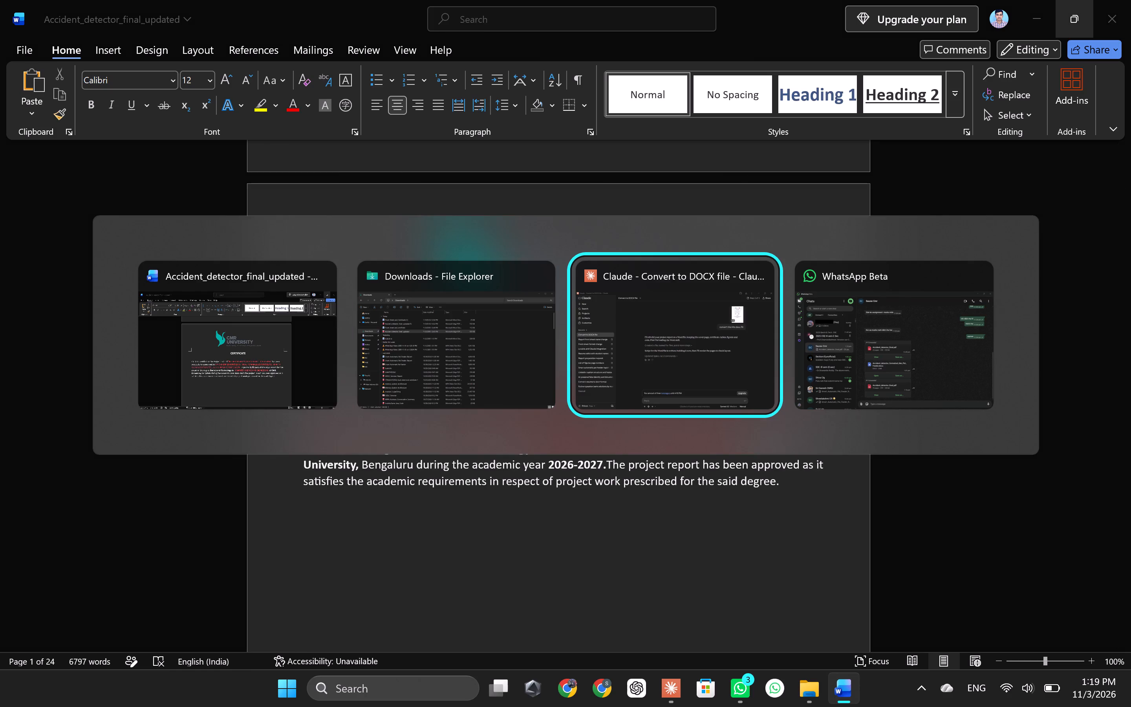
key(alt+Left)
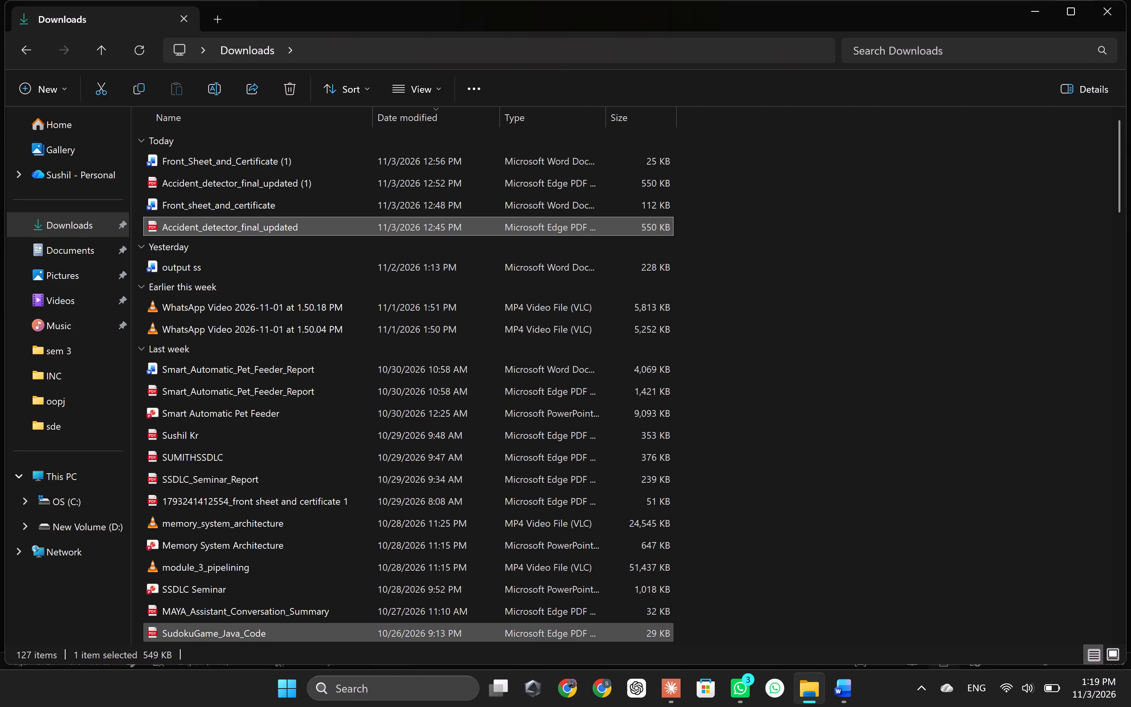
double_click(282, 226)
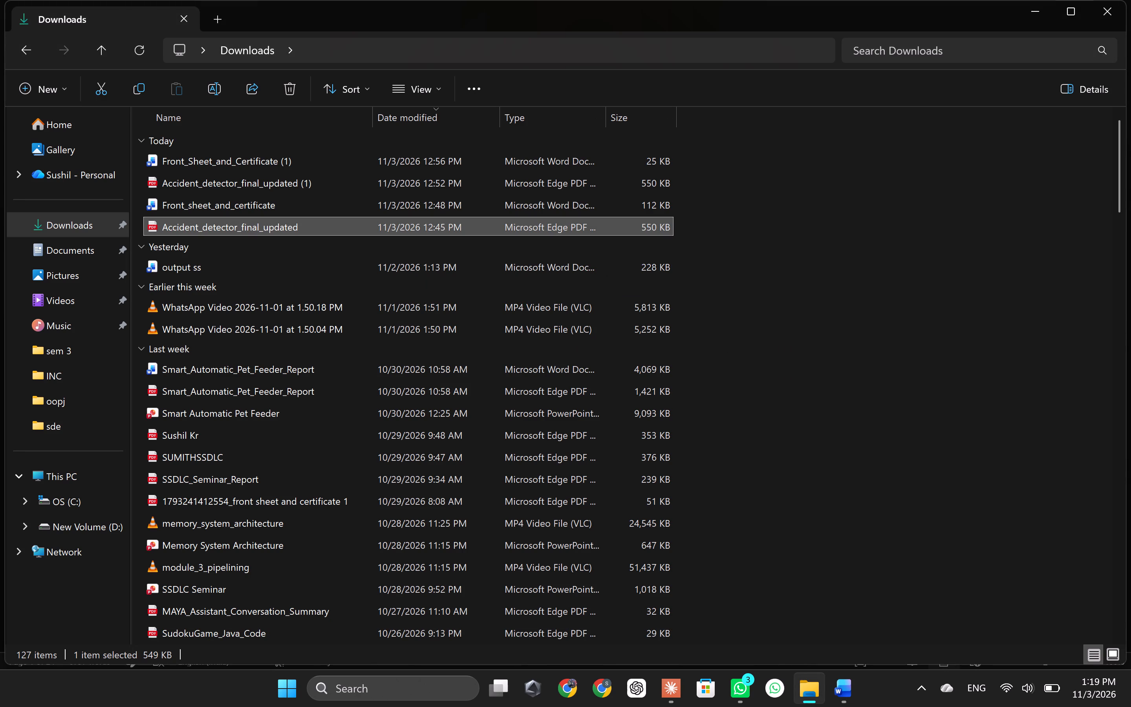
Copy the four students' names with their registration numbers from the opening sentence of the PDF's Declaration page.
scroll(488, 462, down, 2)
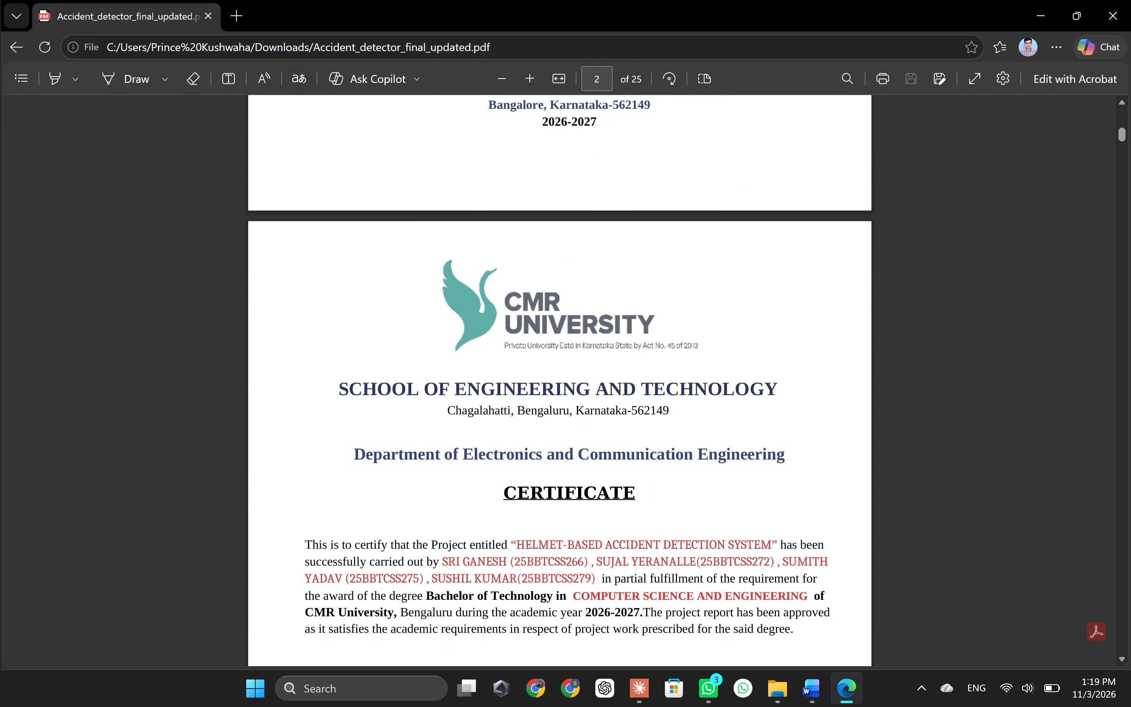
scroll(488, 462, down, 2)
scroll(498, 551, down, 7)
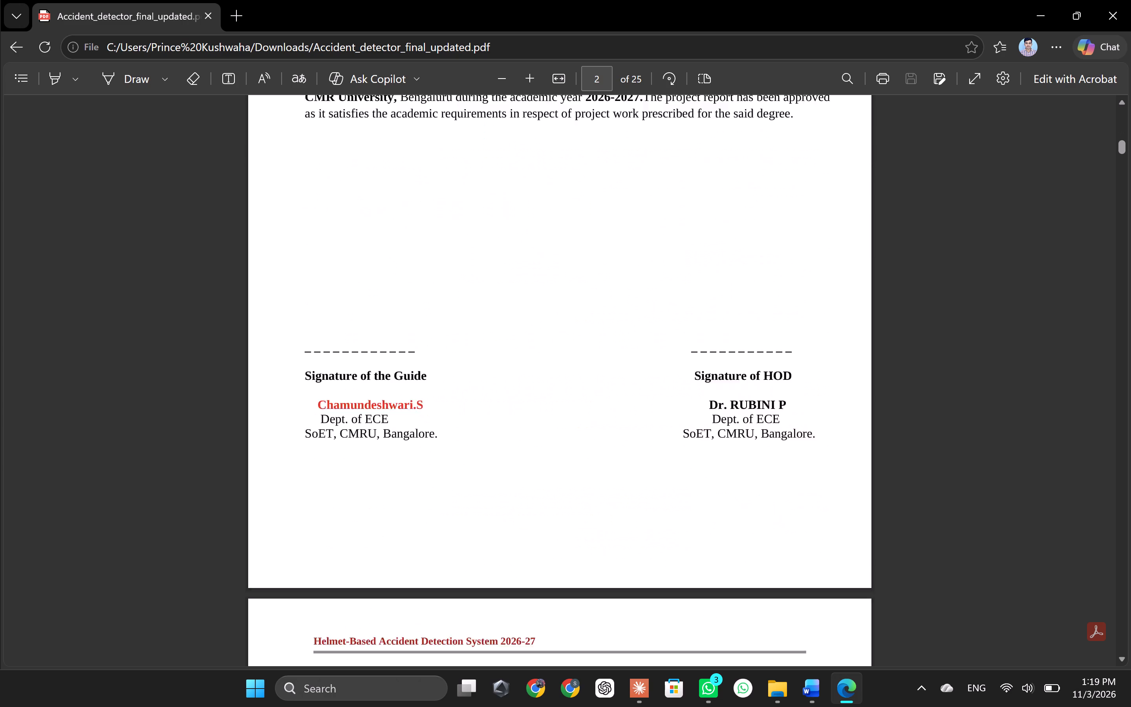
scroll(498, 551, down, 6)
scroll(498, 551, up, 3)
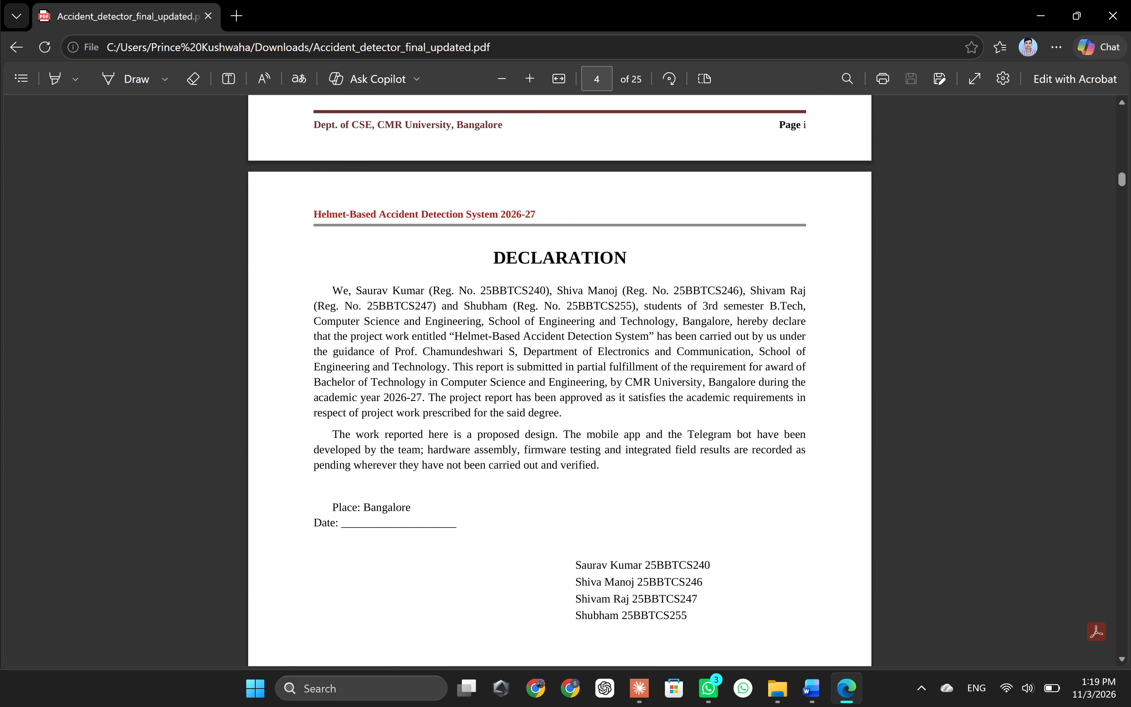
scroll(498, 551, down, 1)
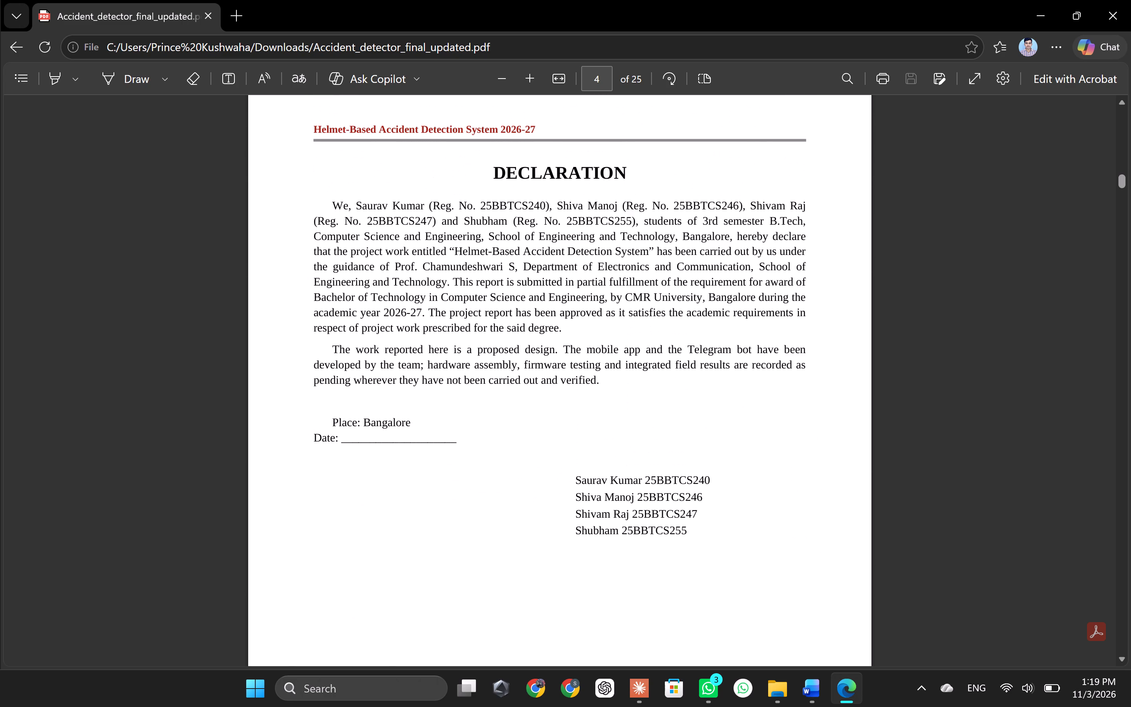
drag(354, 201, 592, 217)
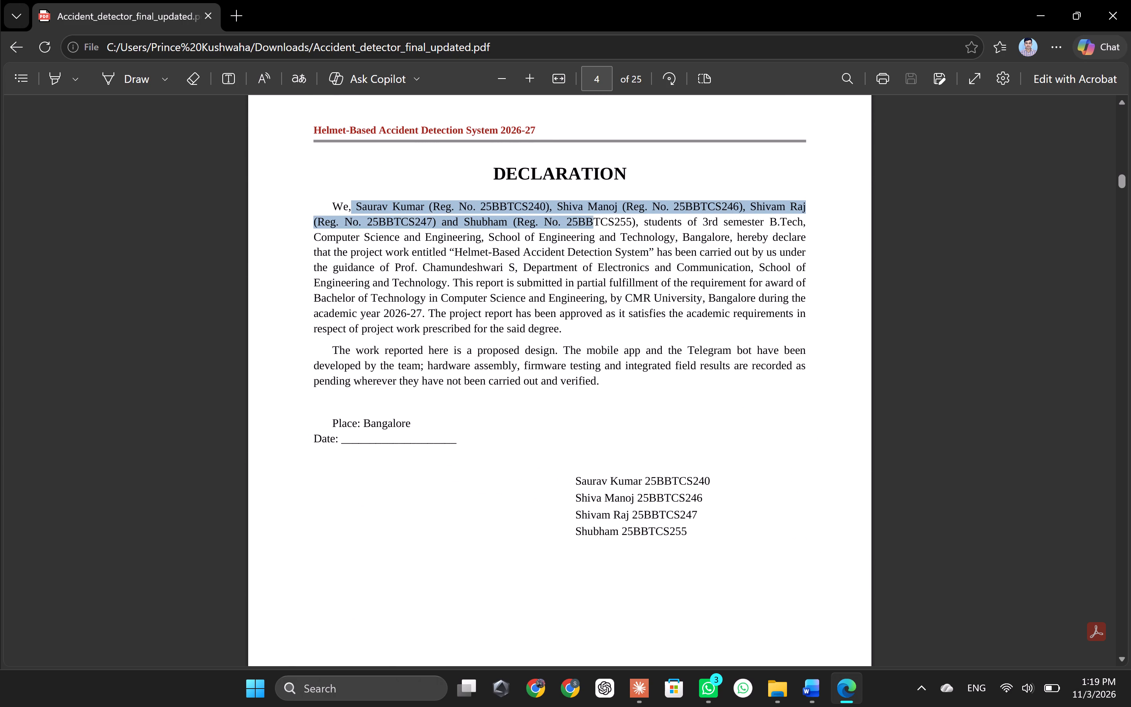
drag(592, 217, 630, 218)
drag(630, 218, 636, 216)
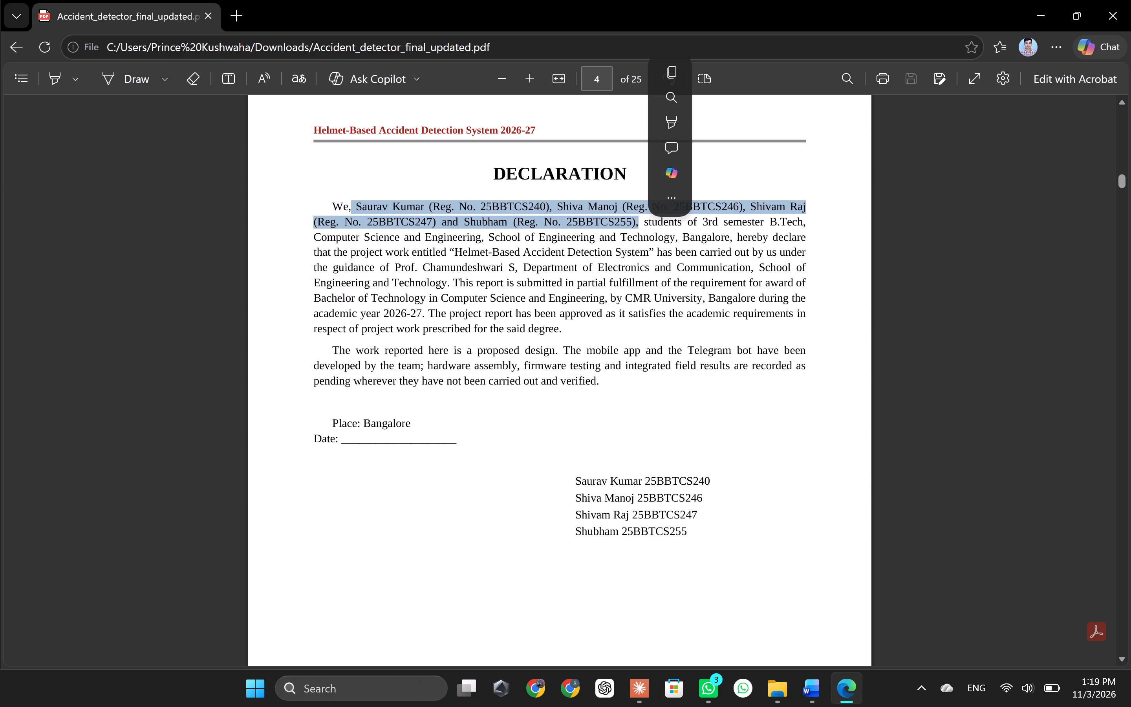
key(ctrl+c)
Switch back to the Word report and paste the copied student list after the last old student's entry in the Certificate paragraph.
key(alt+Tab)
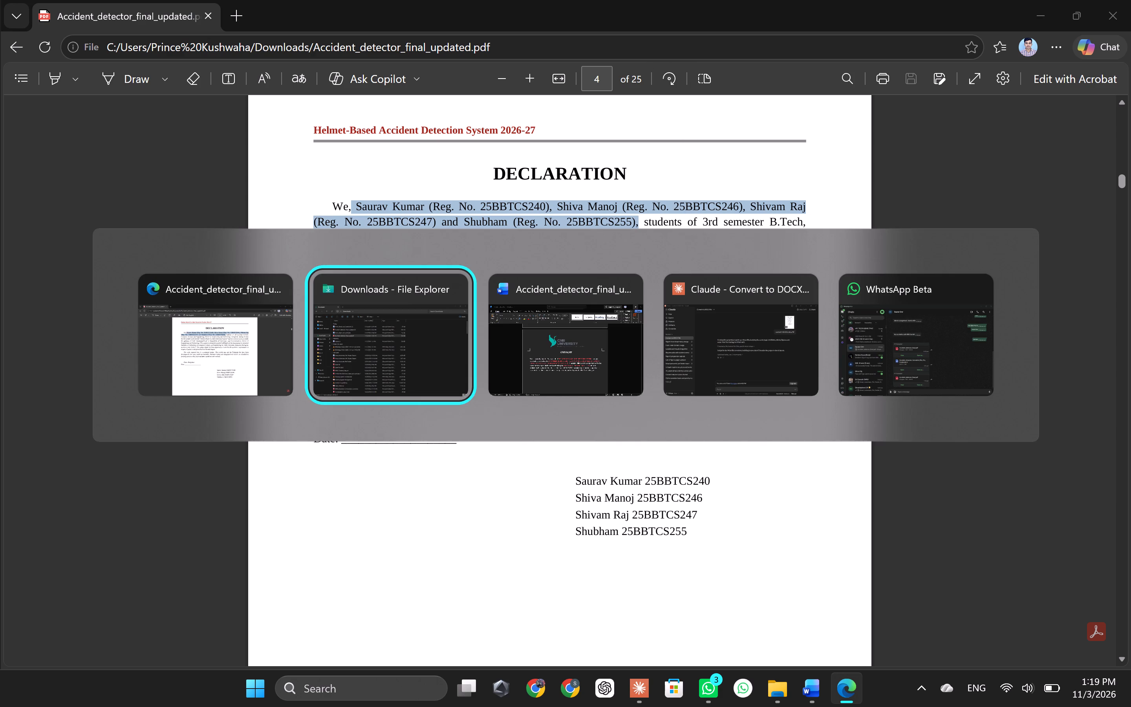
key(alt+Tab)
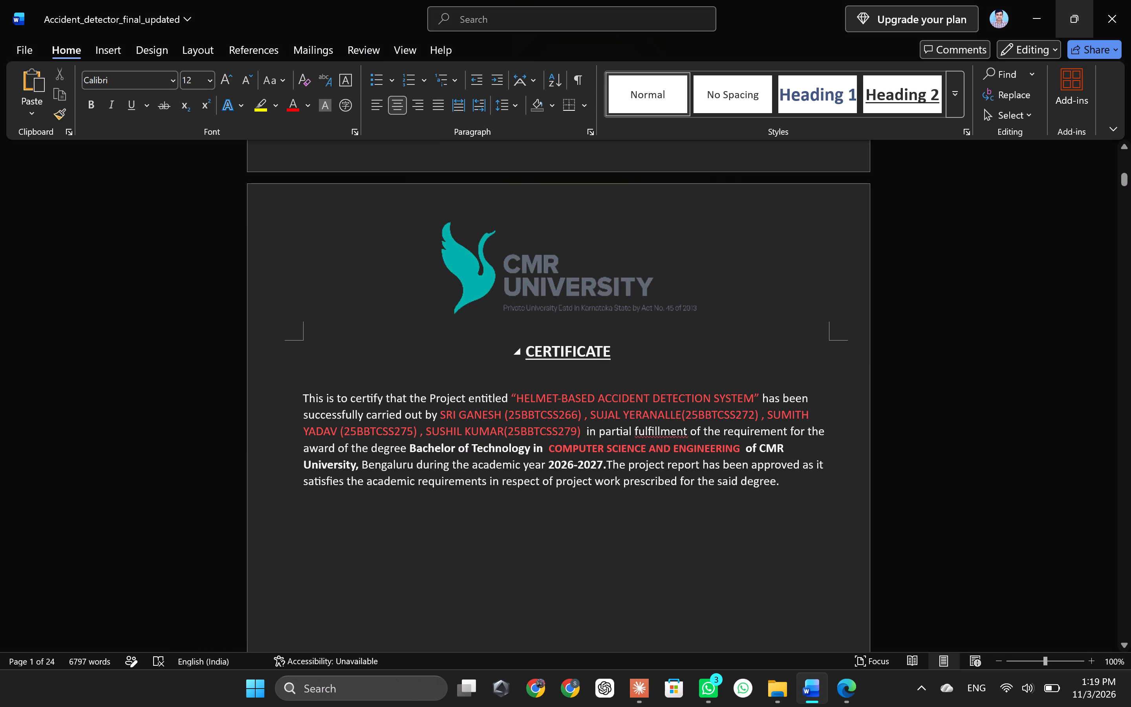
click(580, 433)
key(ctrl+v)
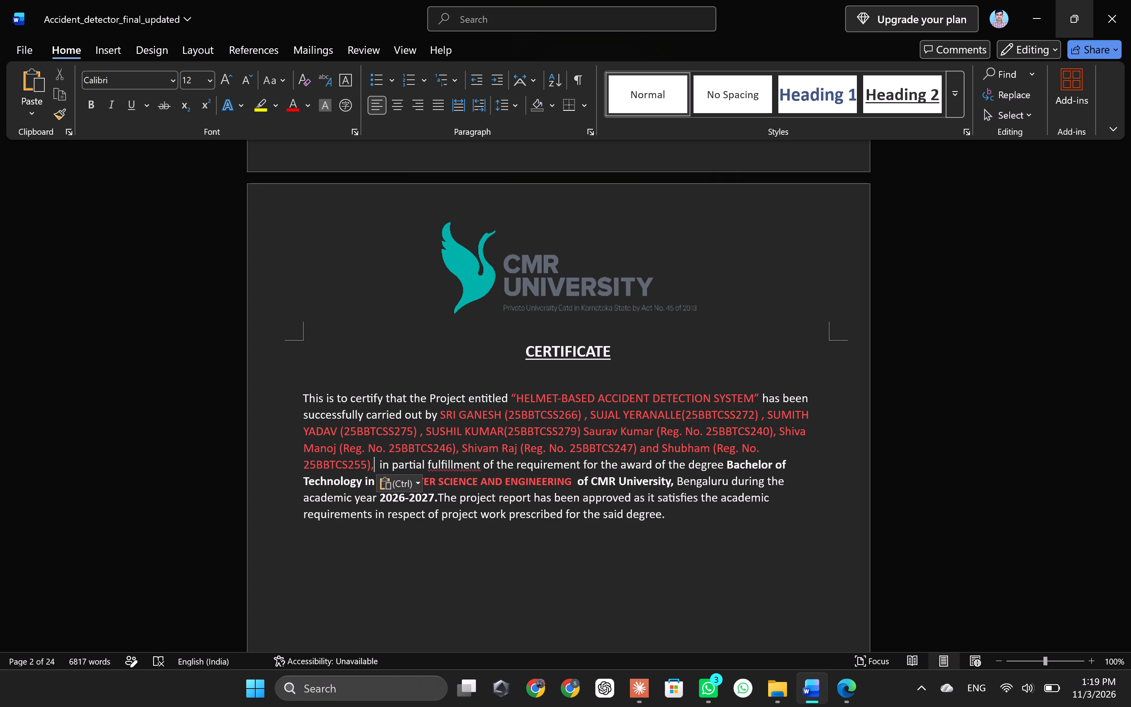
Delete the four old students' names and registration numbers from the Certificate paragraph, leaving the pasted list after "carried out by".
click(585, 430)
key(shift+Up)
key(shift+Left)
key(shift+Left)
key(shift+Left)
key(shift+Left)
key(shift+Left)
key(shift+Left)
key(shift+Left)
key(shift+Left)
key(shift+Left)
key(shift+Left)
key(shift+Left)
key(shift+Left)
key(shift+Left)
key(shift+Left)
key(shift+Left)
key(shift+Left)
key(shift+Left)
key(shift+Left)
key(shift+Left)
key(shift+Left)
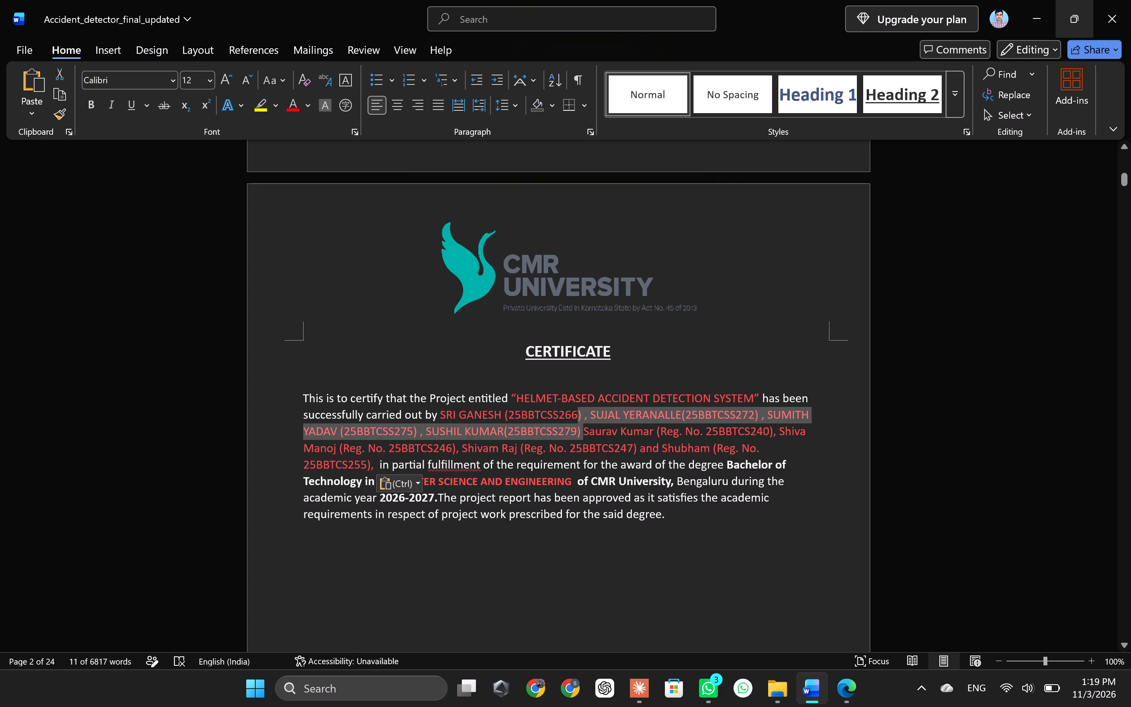
key(shift+Left)
key(shift+Left)
key(shift+Left)
key(shift+Left)
key(shift+Left)
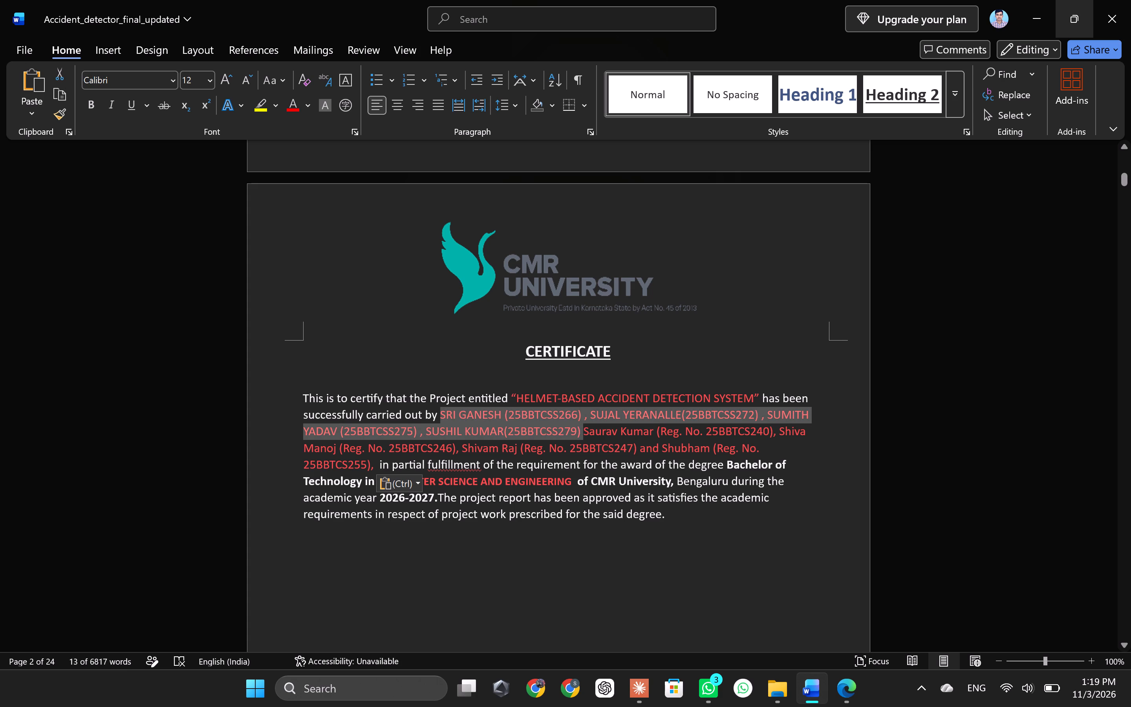
key(Delete)
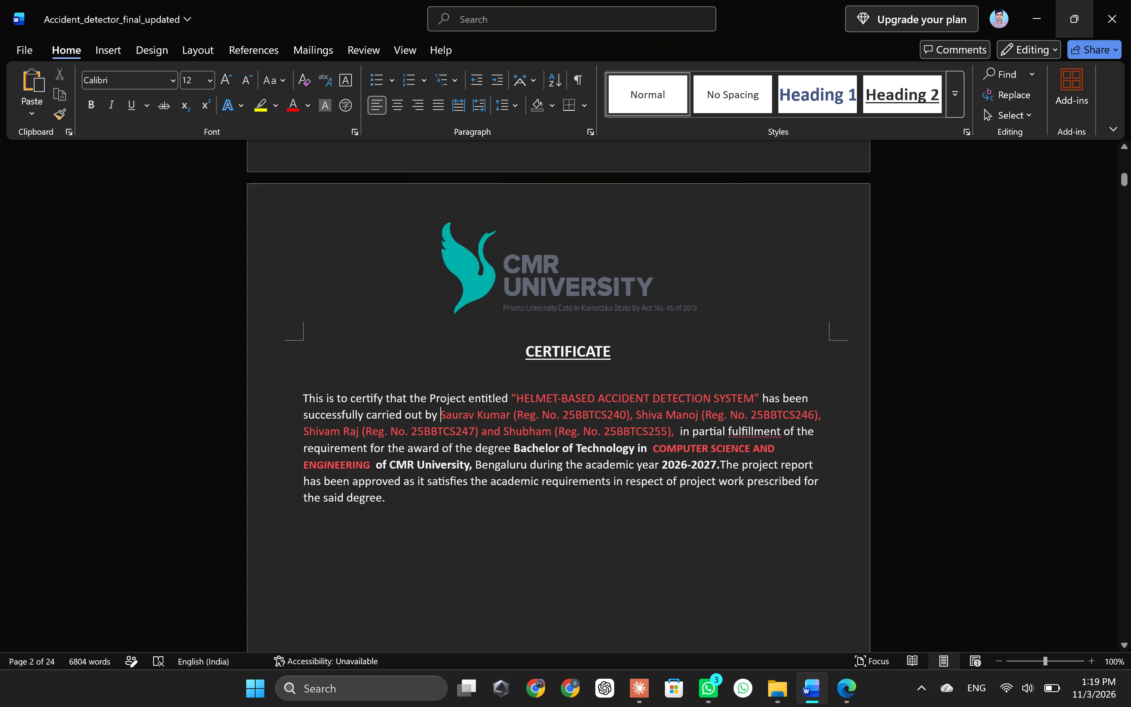
click(619, 542)
Insert three blank lines above the students' names and registration numbers on the Acknowledgement page.
scroll(573, 611, down, 2)
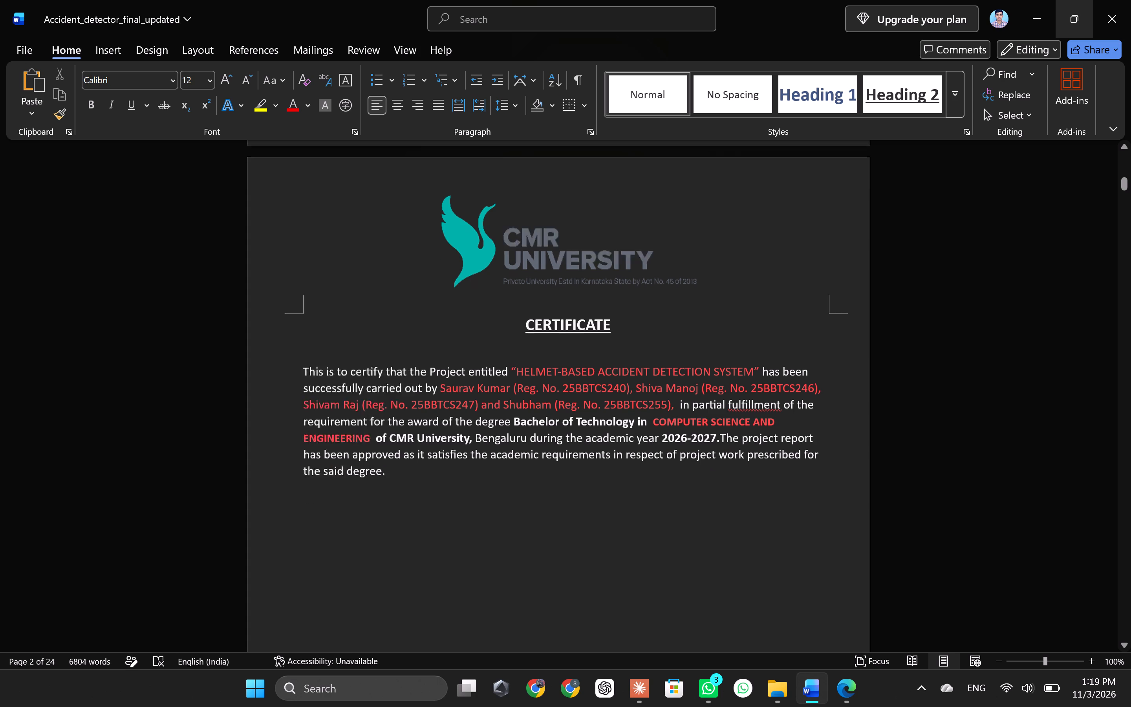
scroll(573, 611, down, 2)
scroll(573, 611, up, 1)
scroll(573, 611, down, 1)
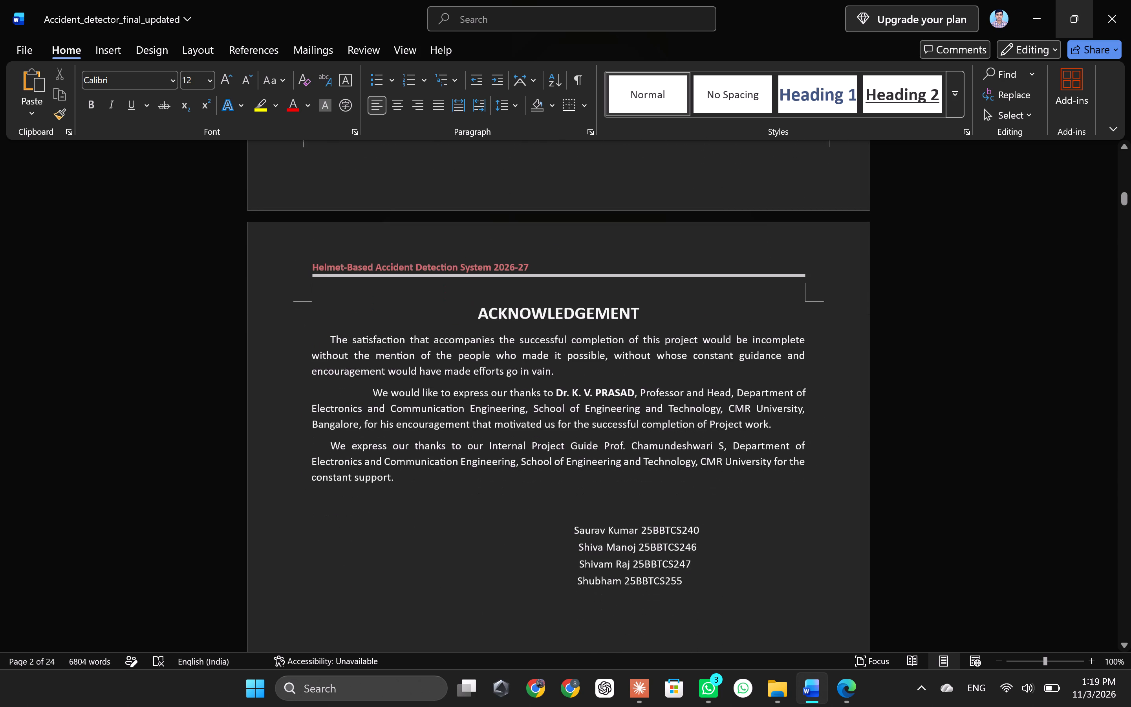
click(570, 513)
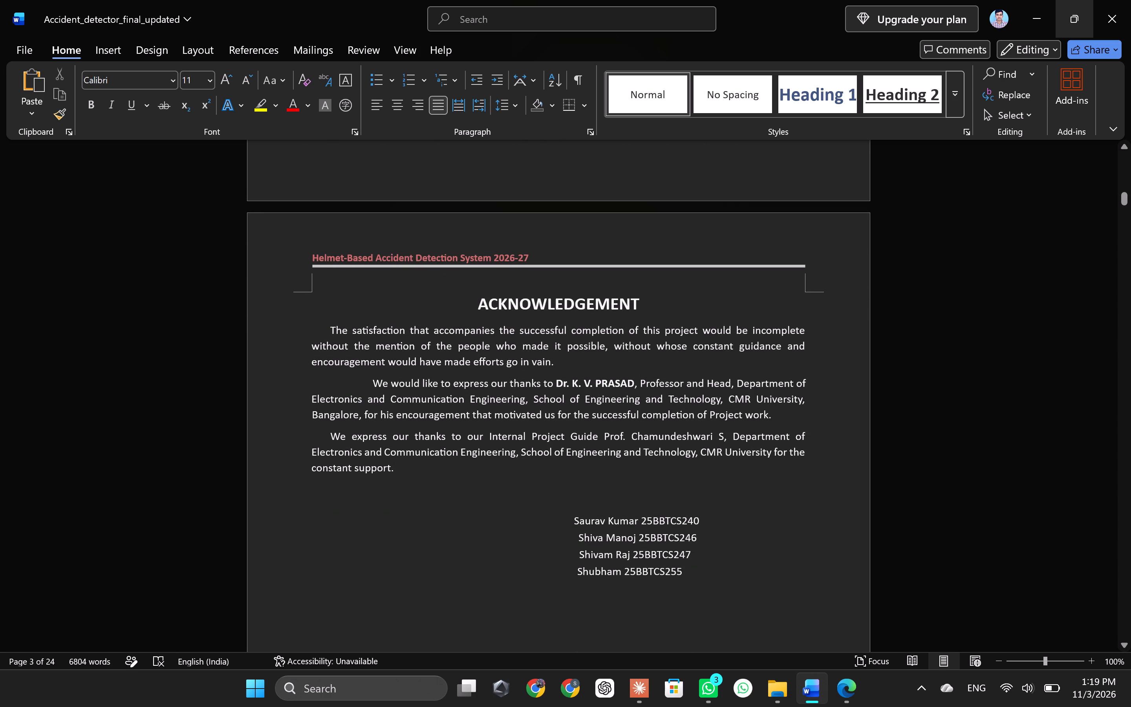
click(613, 547)
click(530, 513)
key(Return)
key(Return)
key(Return)
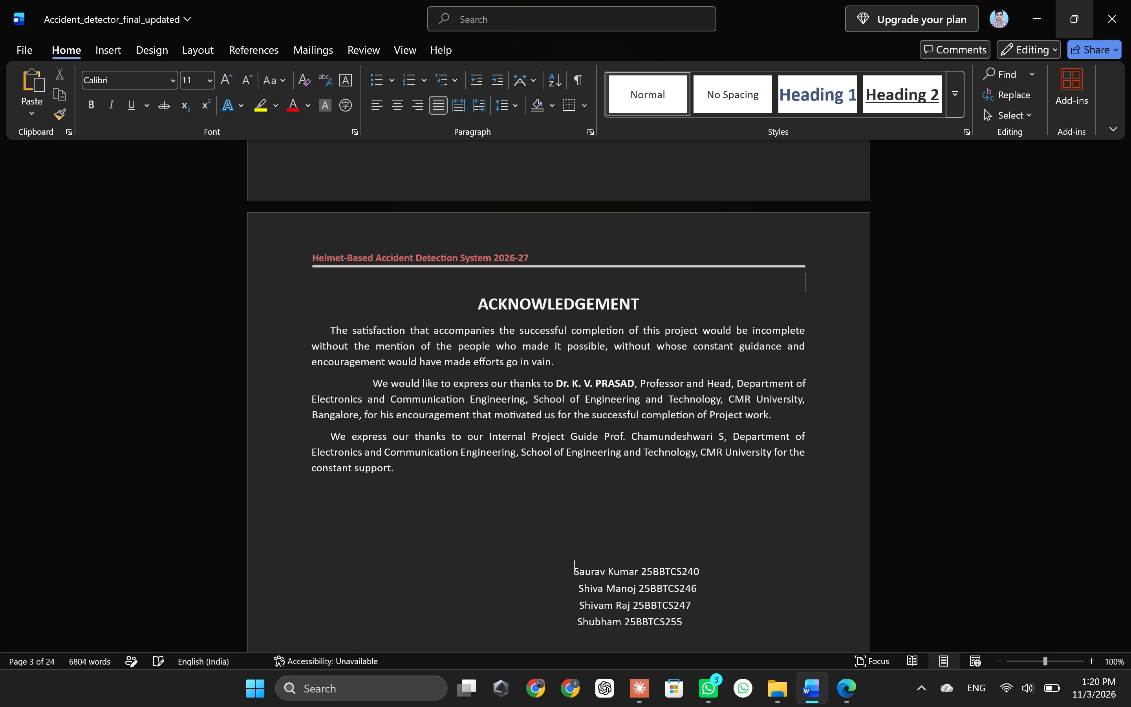
Right-align the four student name and registration number lines at the end of the Acknowledgement.
click(417, 109)
key(Down)
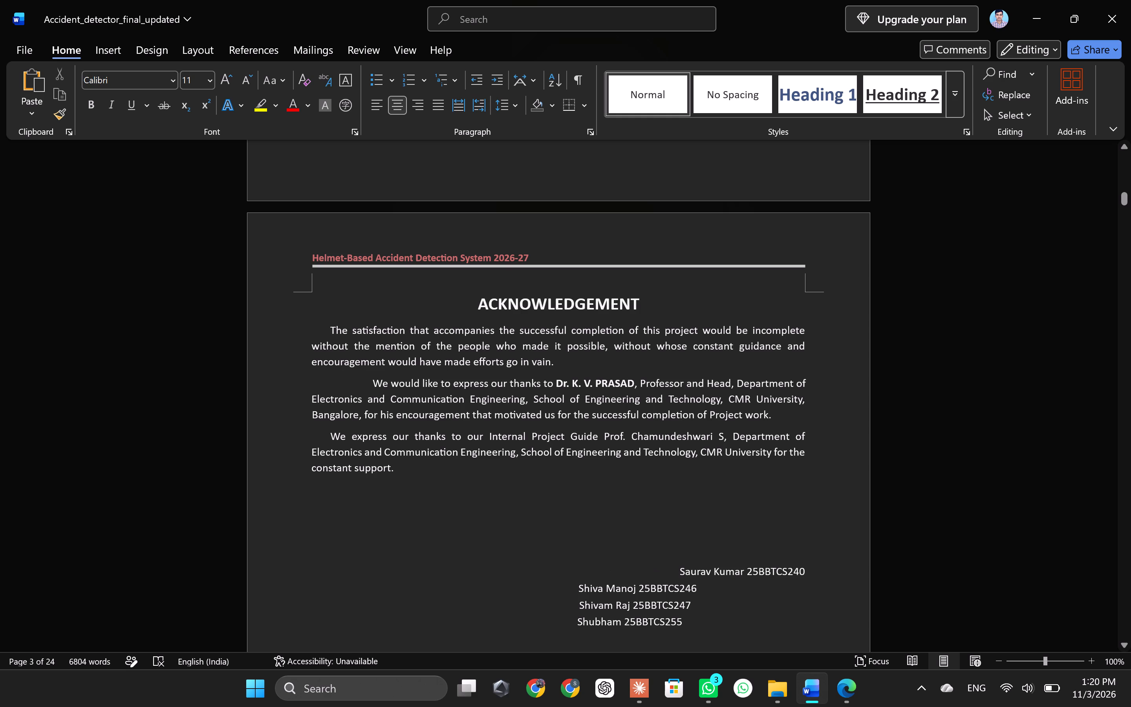
key(ctrl+r)
key(Down)
key(ctrl+r)
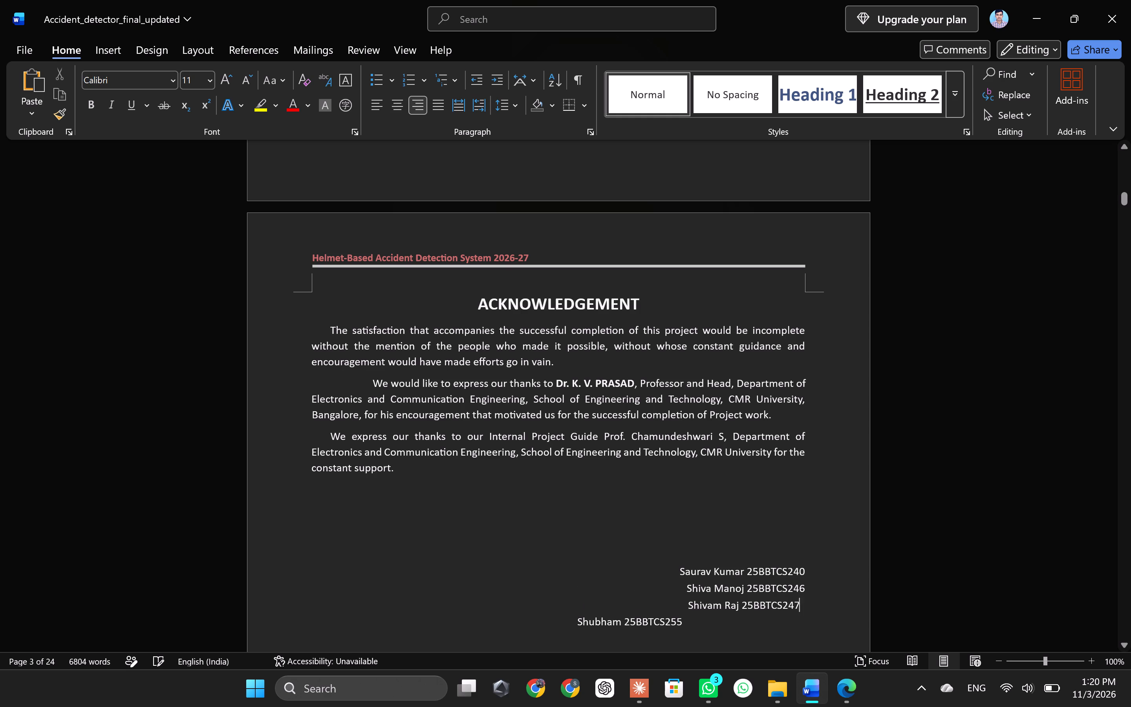
key(Down)
key(ctrl+r)
Add nine more blank lines between the Acknowledgement text and the list of students' names.
scroll(484, 434, up, 1)
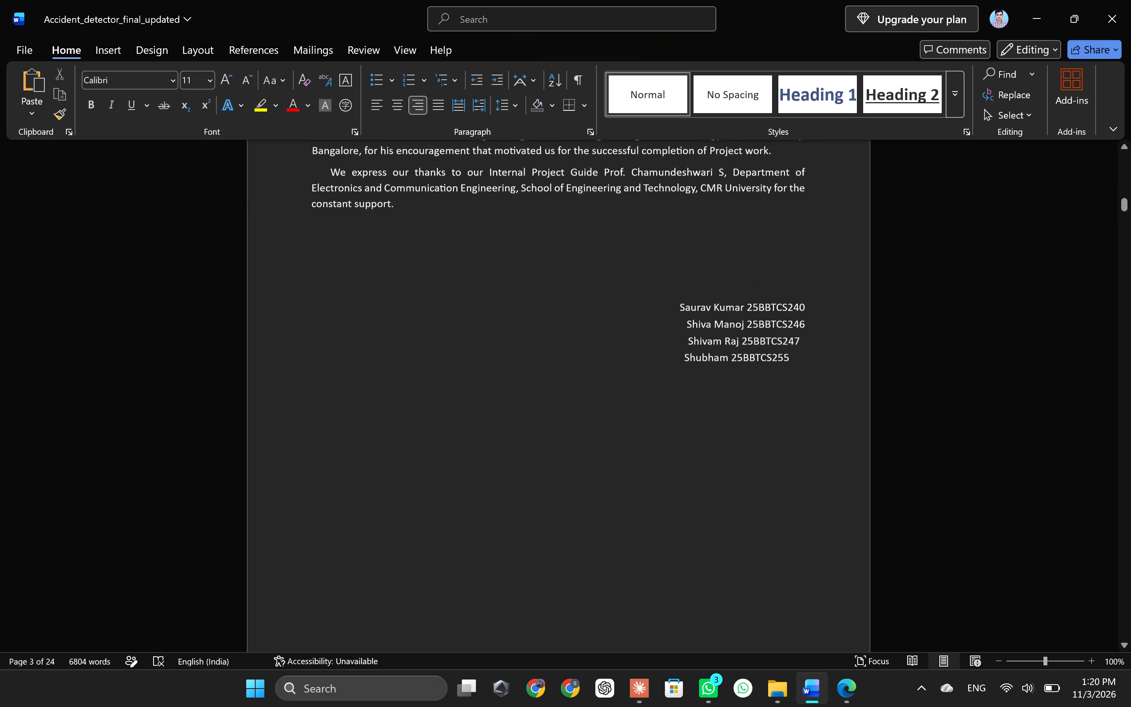
click(590, 283)
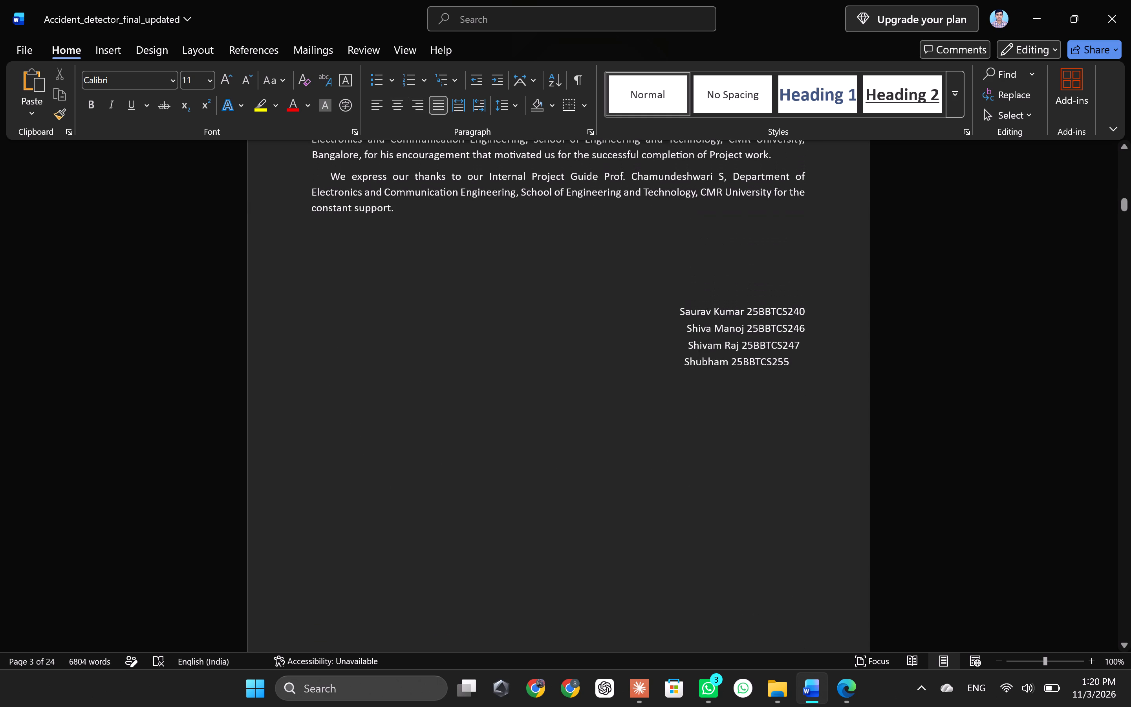
key(Return)
key(Return)
key(Return)
key(Return)
key(Return)
key(Return)
key(Return)
key(Return)
key(Return)
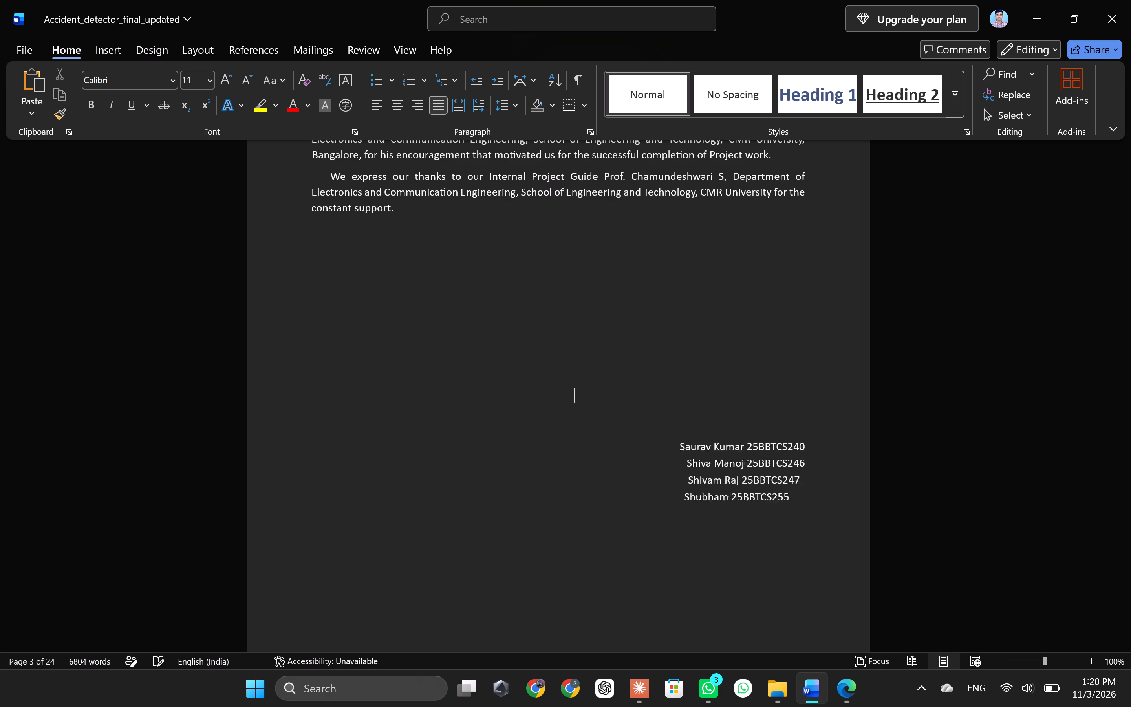
Insert a line break before the CHAPTER 4 heading below section 3.6 to push it onto the following page.
click(694, 491)
ctrl+scroll(694, 491, down, 7)
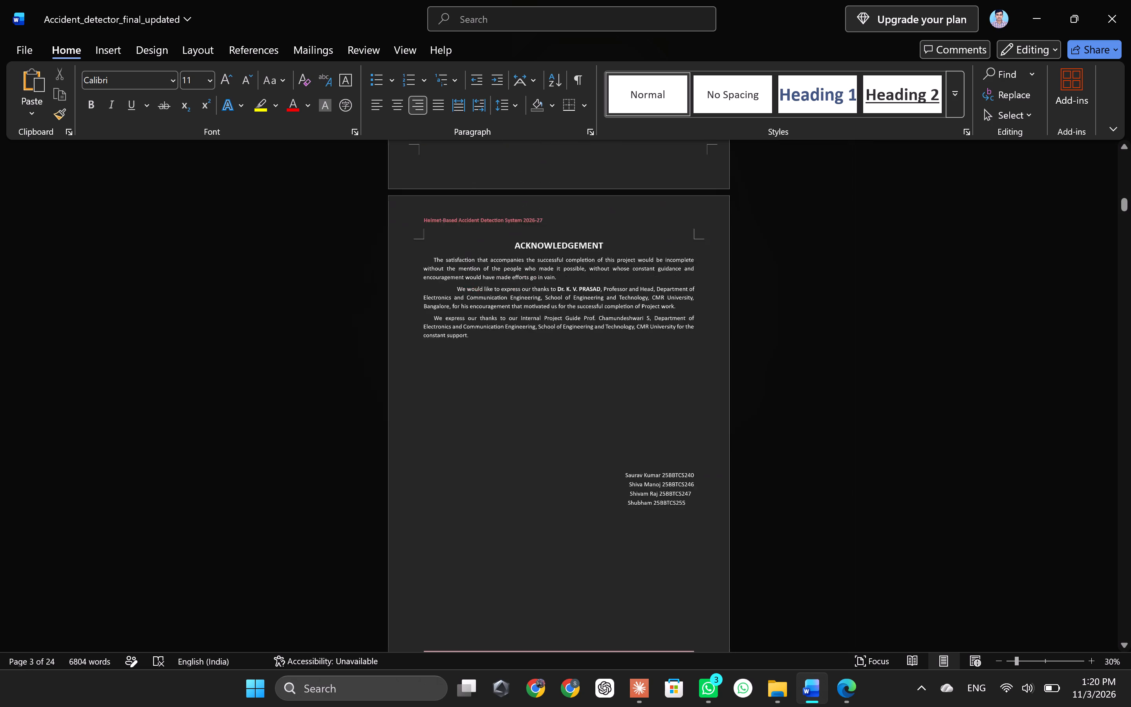
scroll(694, 491, down, 3)
scroll(643, 453, down, 5)
scroll(596, 403, down, 2)
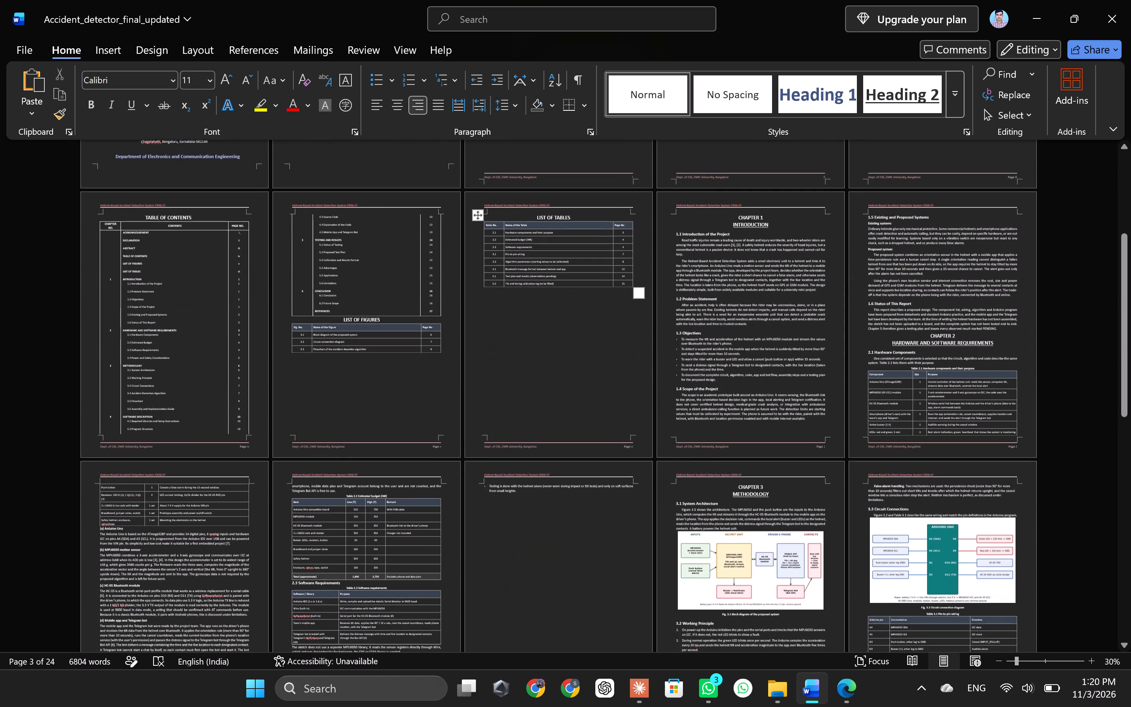
scroll(596, 403, down, 4)
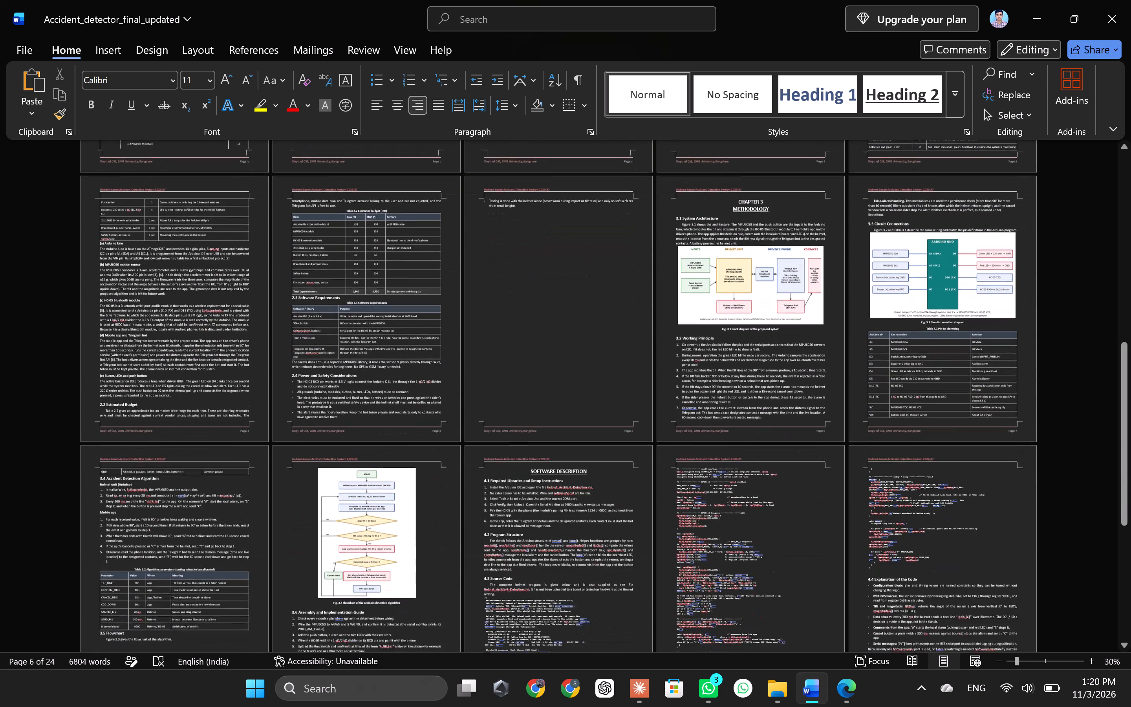
scroll(596, 403, down, 2)
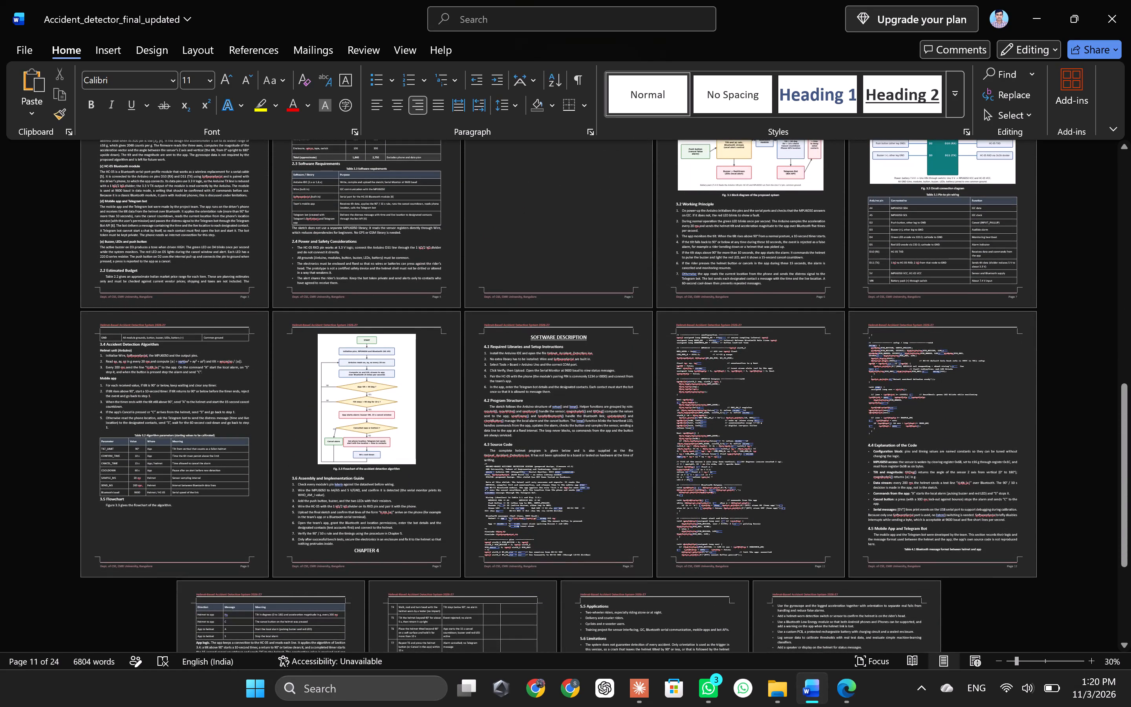
click(352, 552)
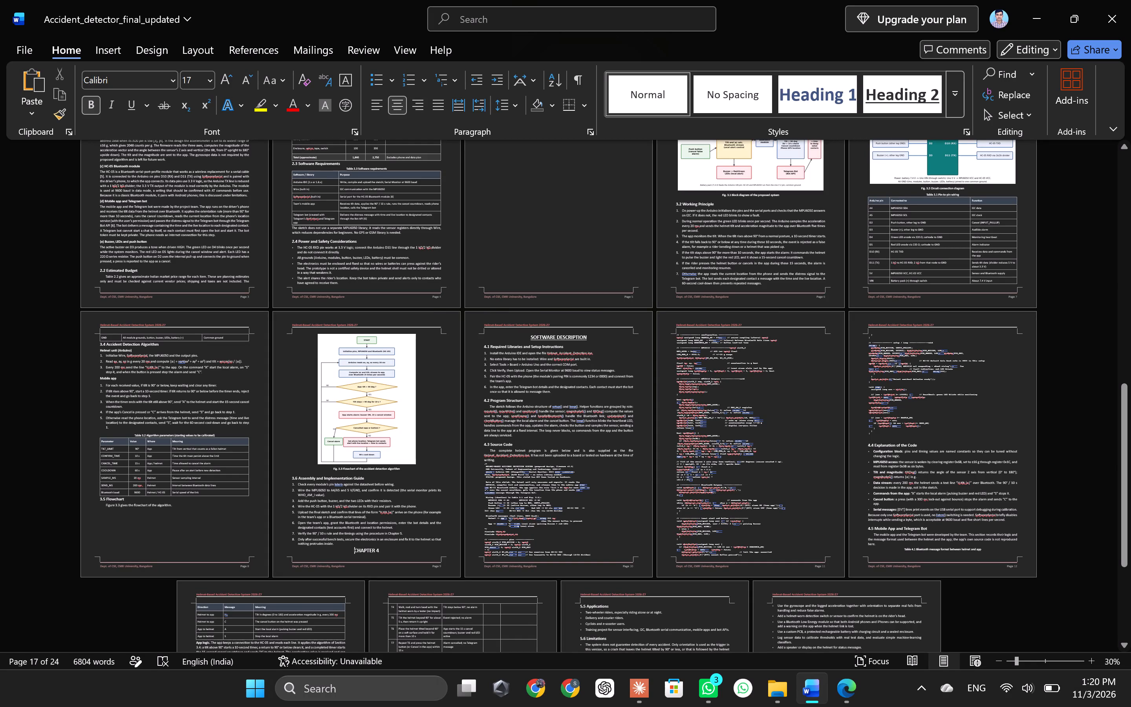
ctrl+scroll(352, 552, up, 9)
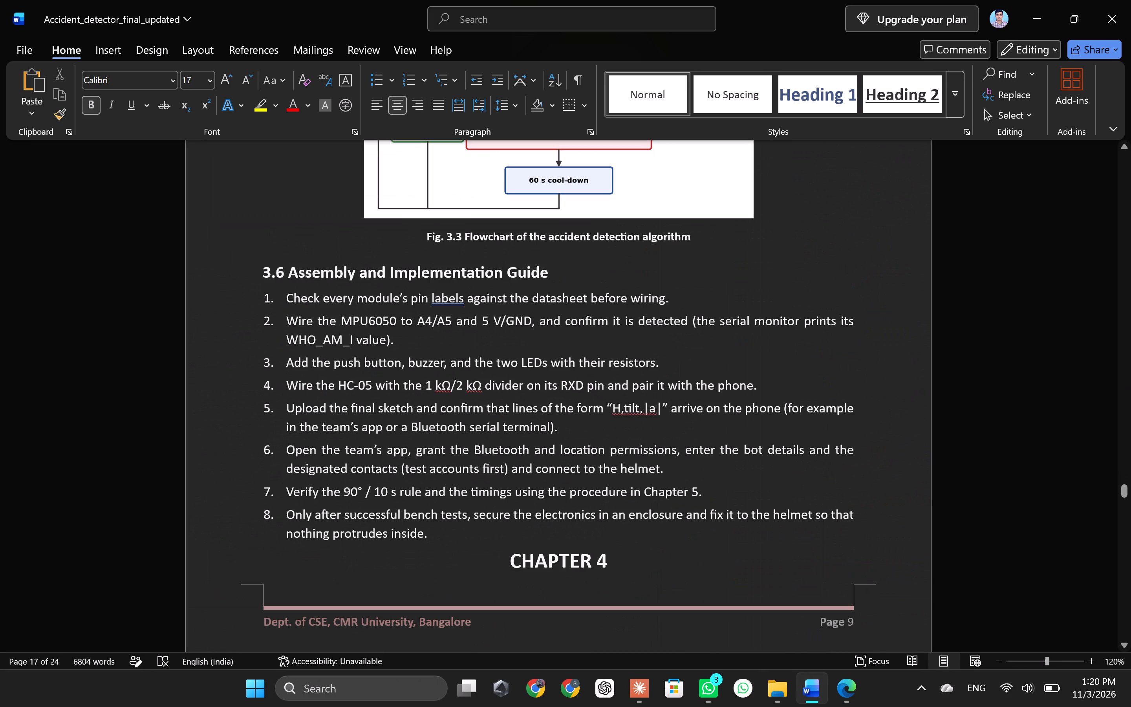
key(Return)
Review the layout of the remaining report pages, from the Chapter 4 source code through the Chapter 5 testing tables.
scroll(352, 552, down, 3)
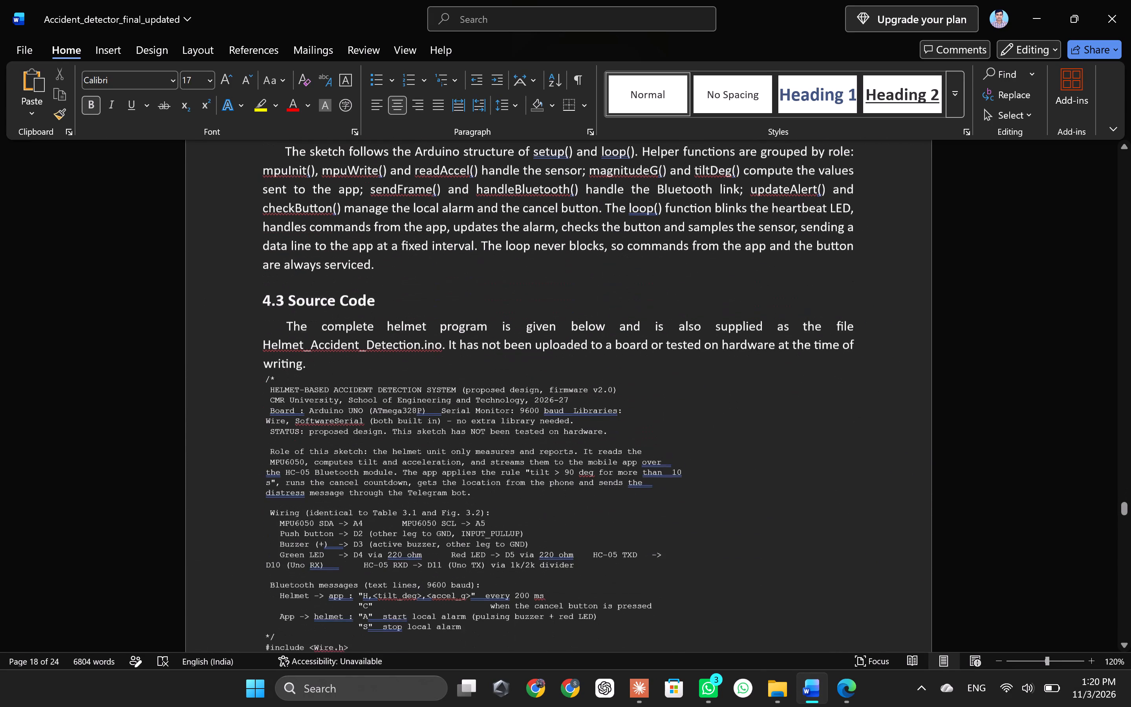
scroll(352, 552, down, 13)
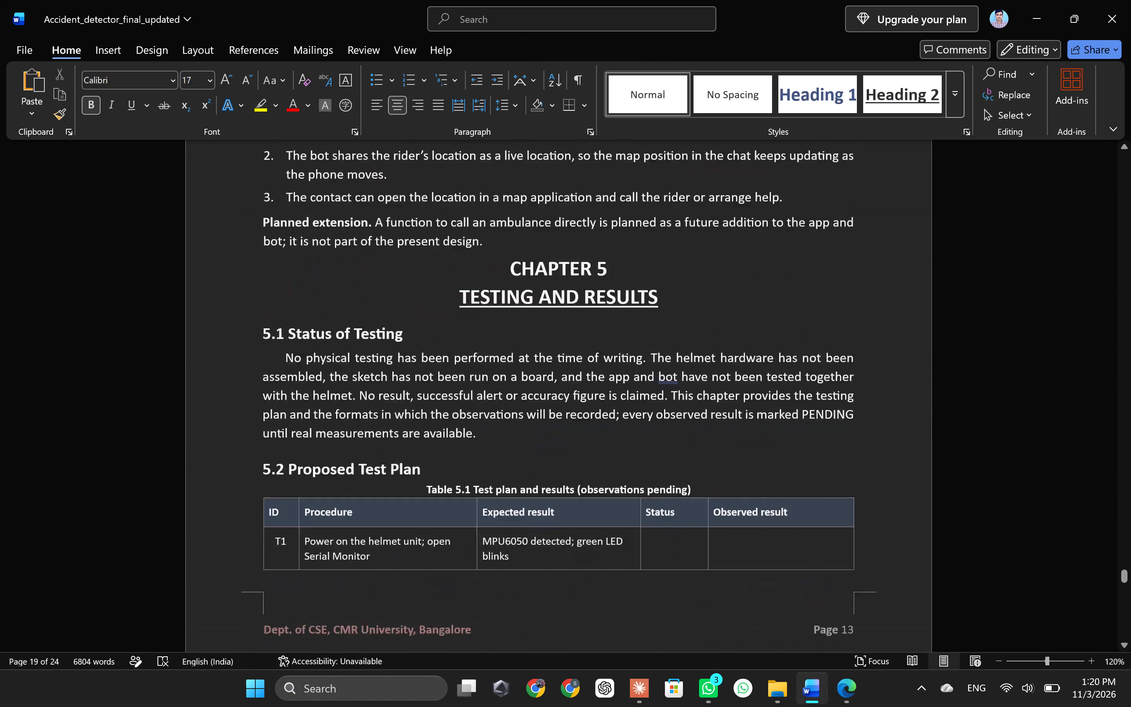
scroll(352, 552, down, 1)
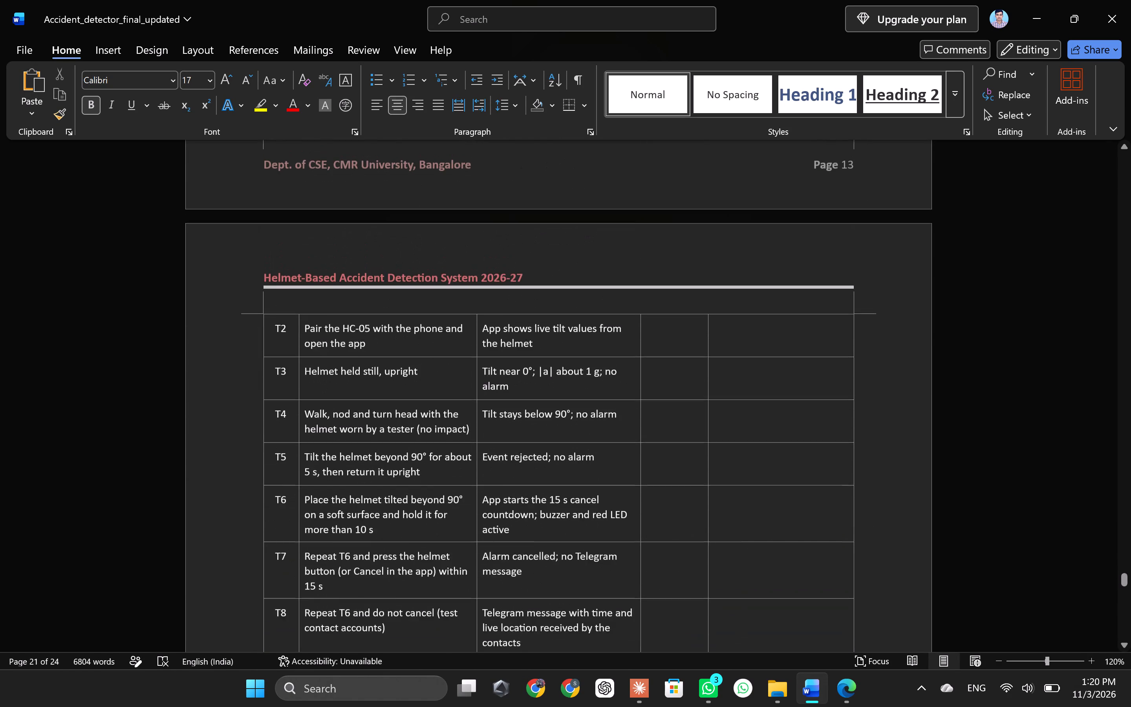
scroll(352, 552, up, 1)
scroll(352, 552, down, 2)
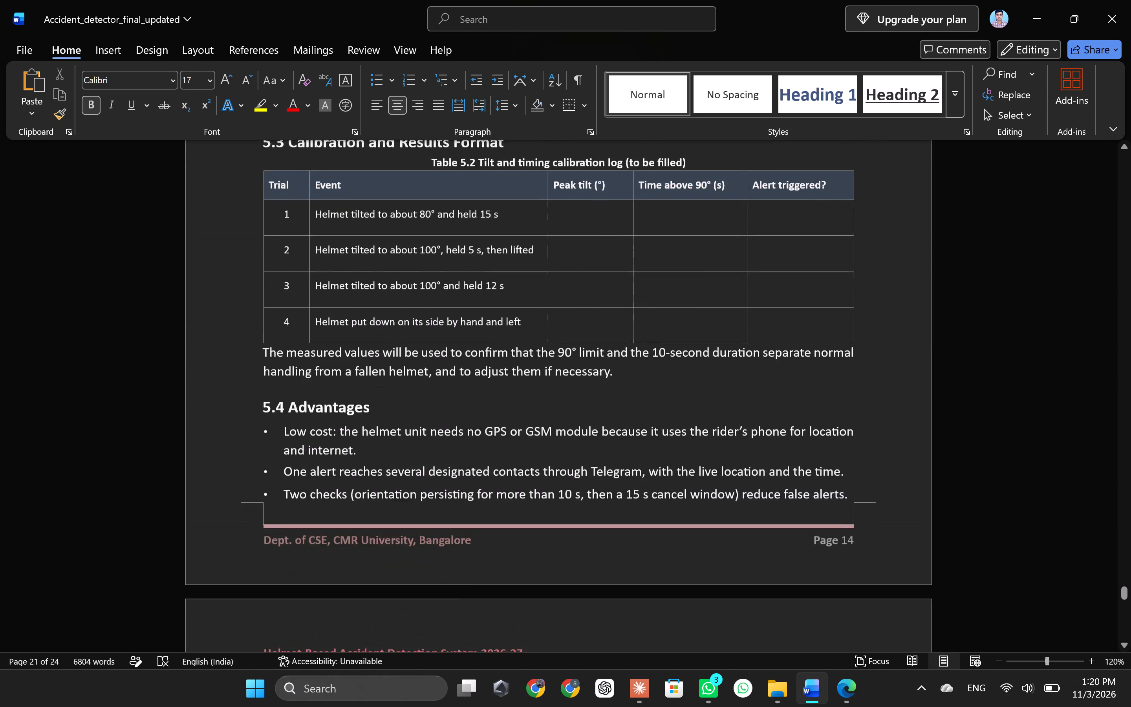
scroll(352, 552, down, 4)
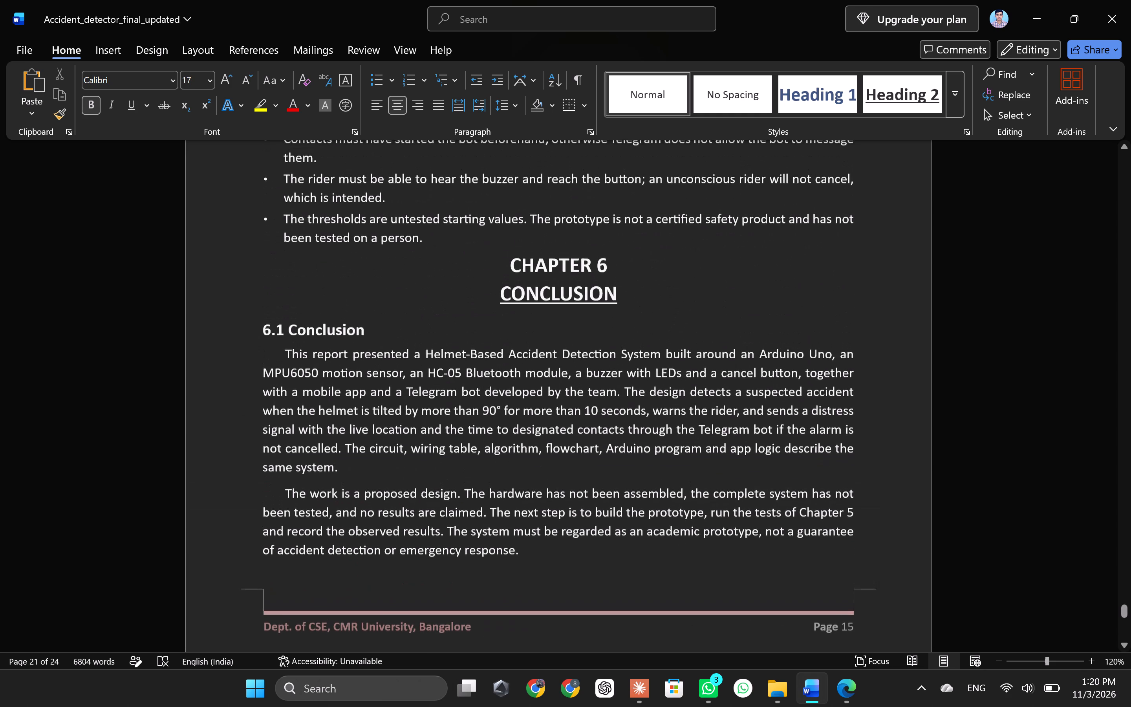
Insert a blank page before the CHAPTER 6 heading and delete the surplus break and blank lines so the heading starts the new page.
click(505, 263)
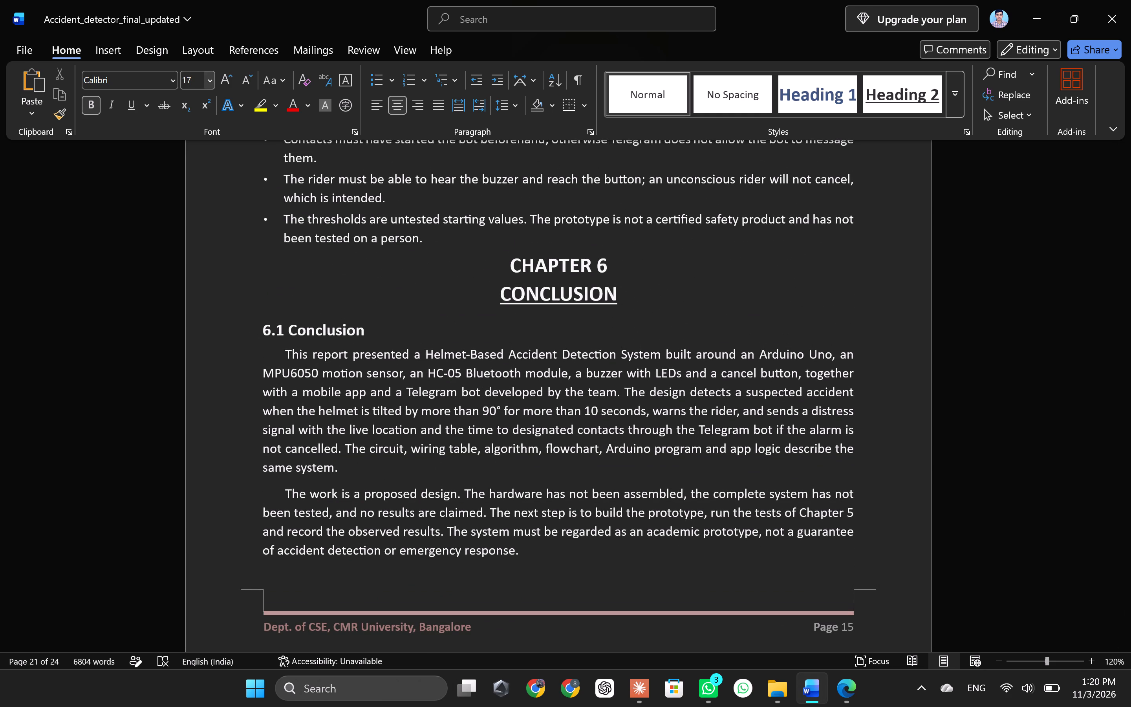
click(100, 49)
click(53, 93)
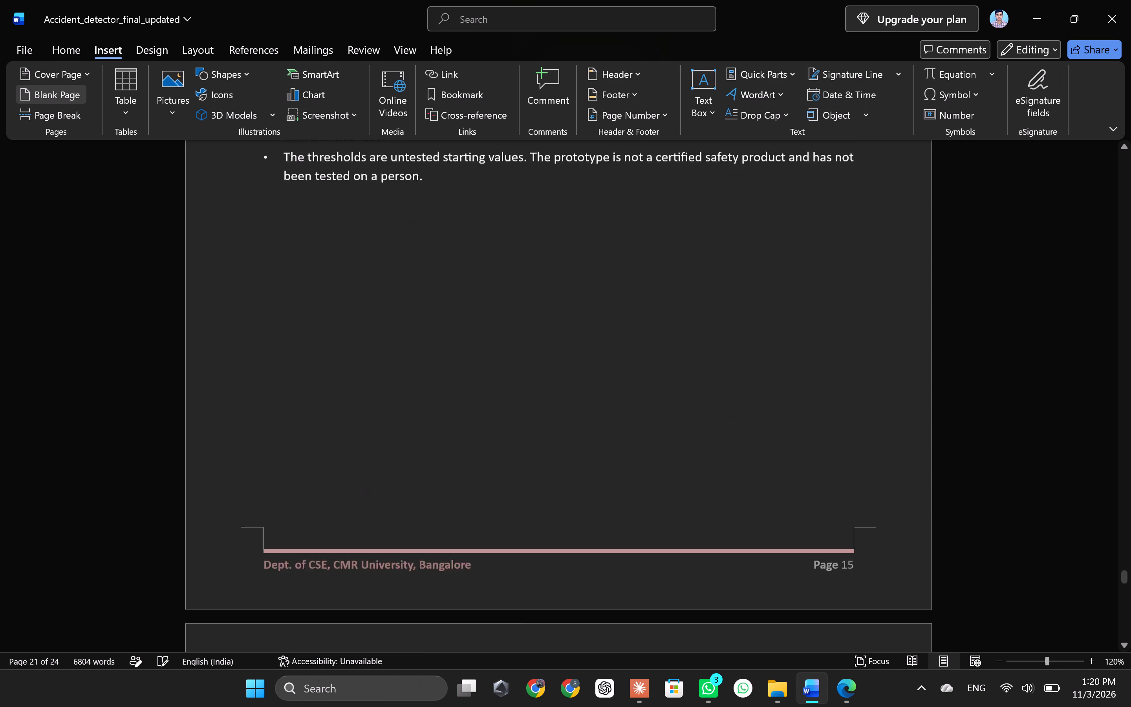
key(Delete)
key(Delete)
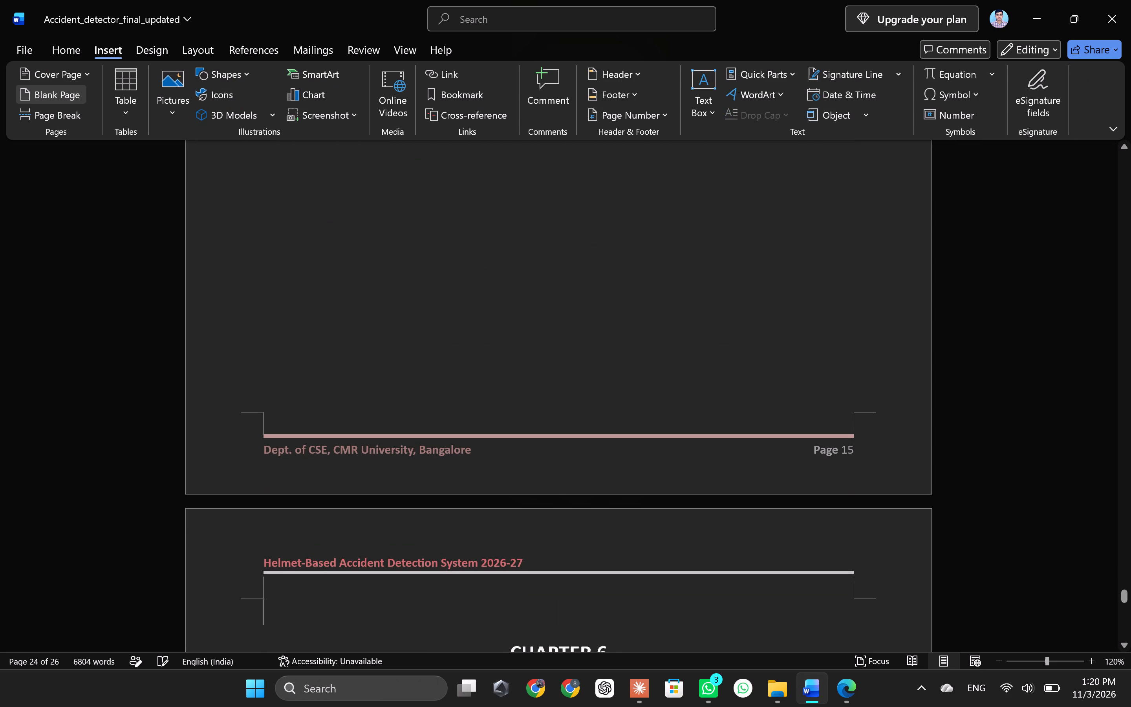
key(Delete)
Insert a blank page before the REFERENCES heading and delete the surplus break and blank lines so the heading starts the new page.
scroll(53, 93, down, 5)
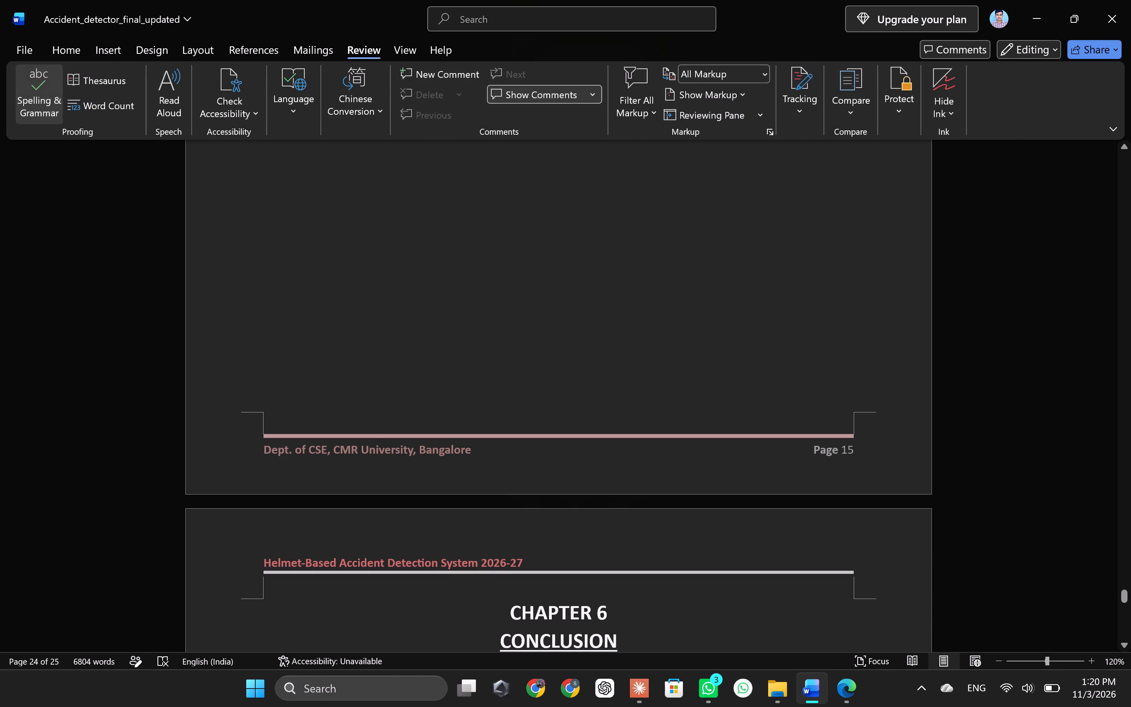
scroll(295, 440, down, 5)
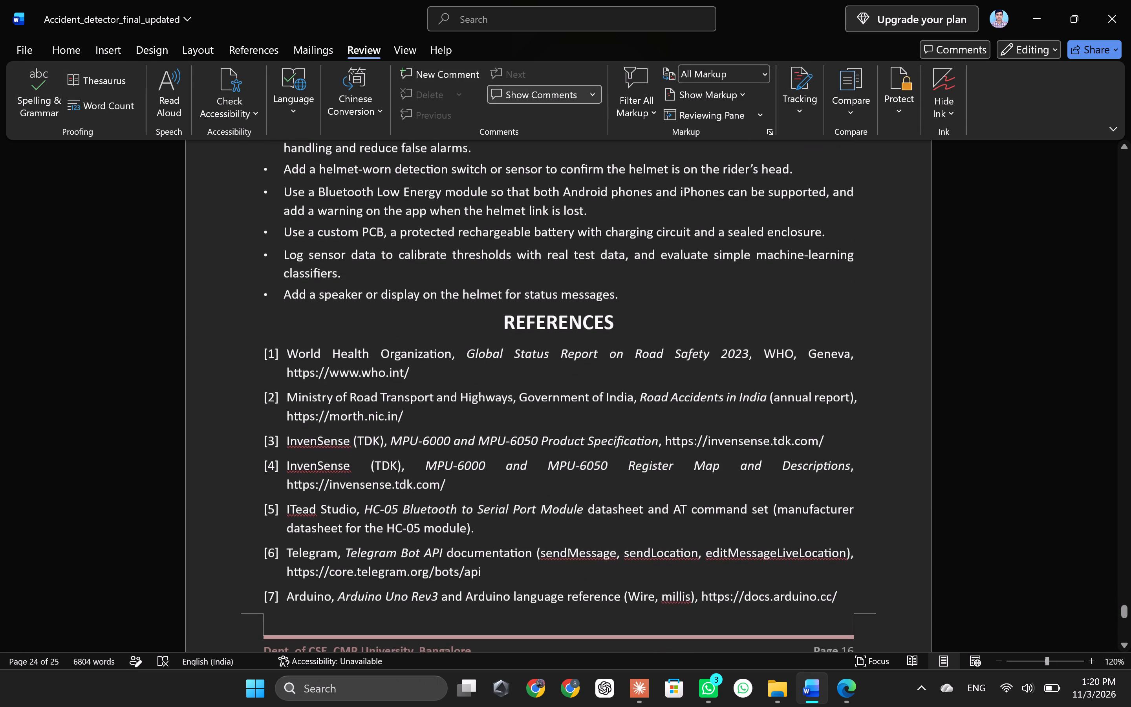
scroll(501, 312, up, 1)
scroll(501, 312, down, 1)
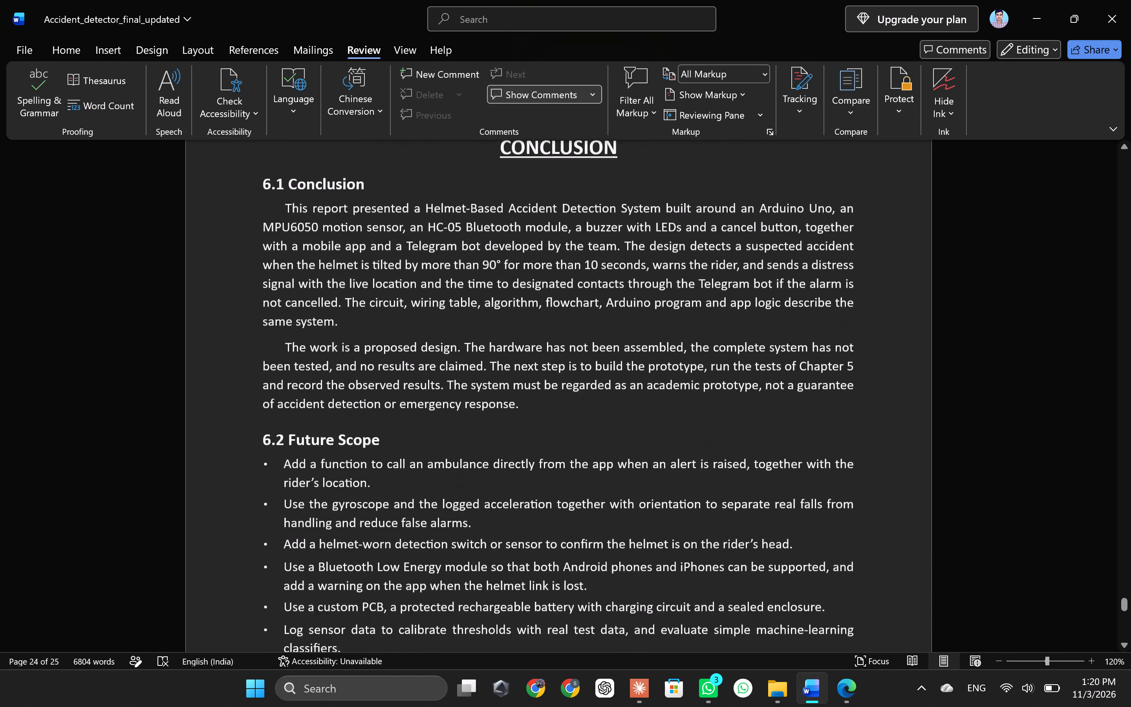
scroll(501, 312, down, 1)
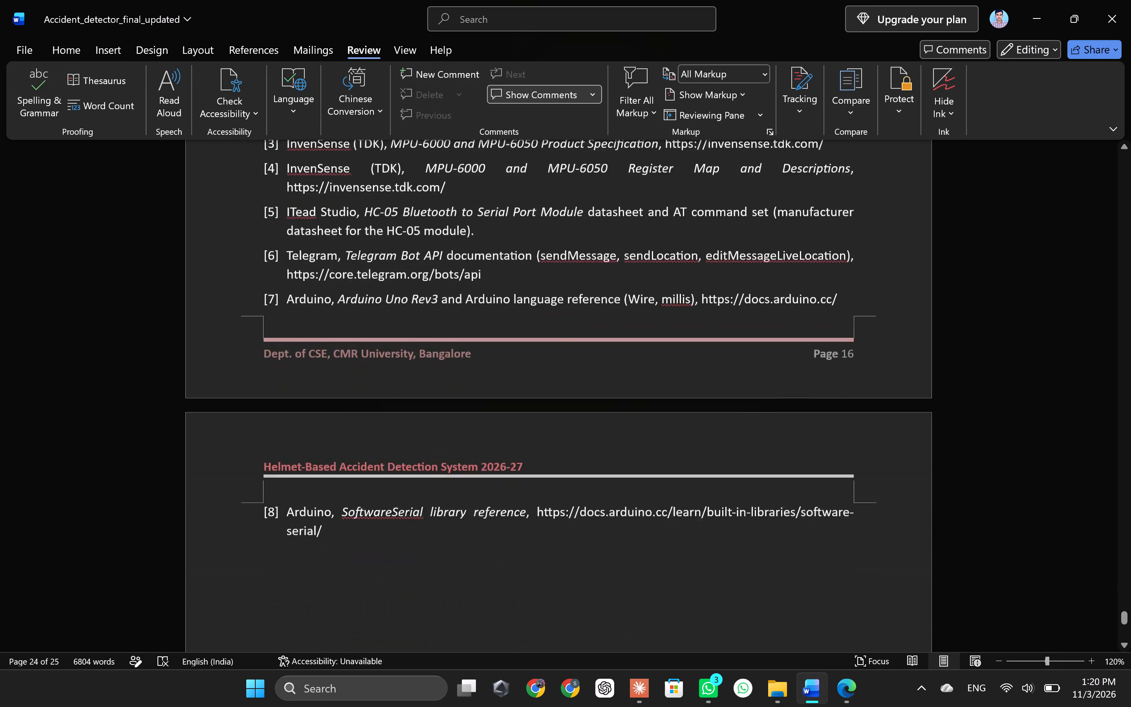
scroll(501, 312, down, 2)
scroll(501, 312, up, 1)
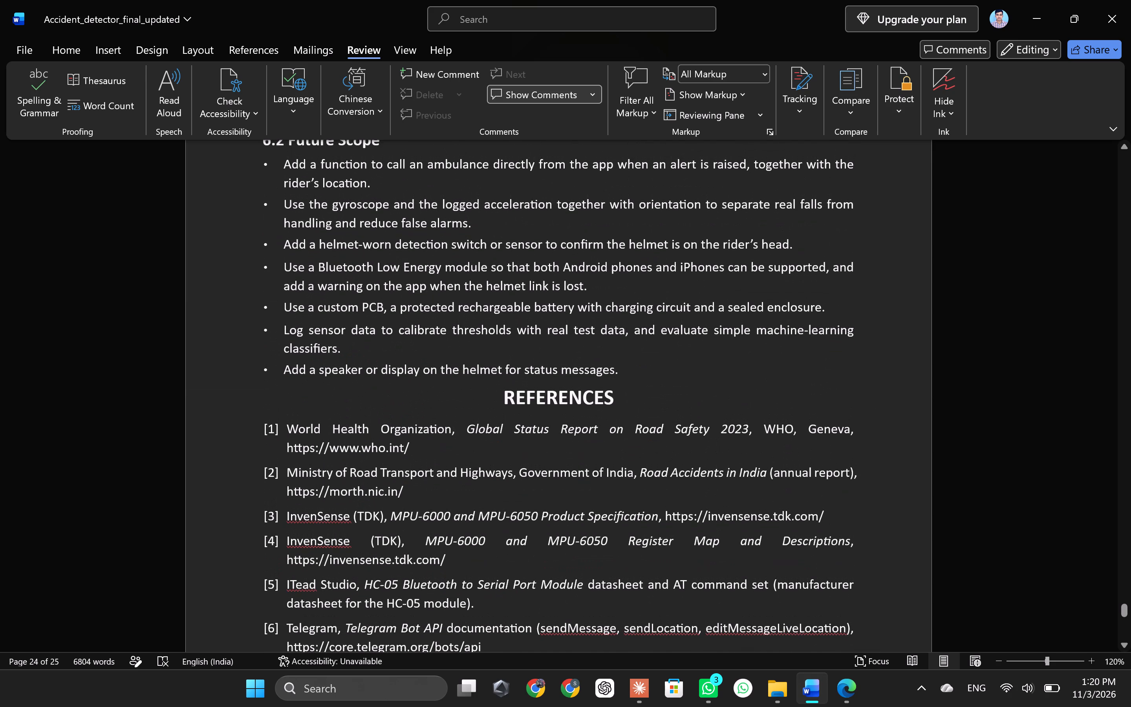
click(504, 396)
click(108, 46)
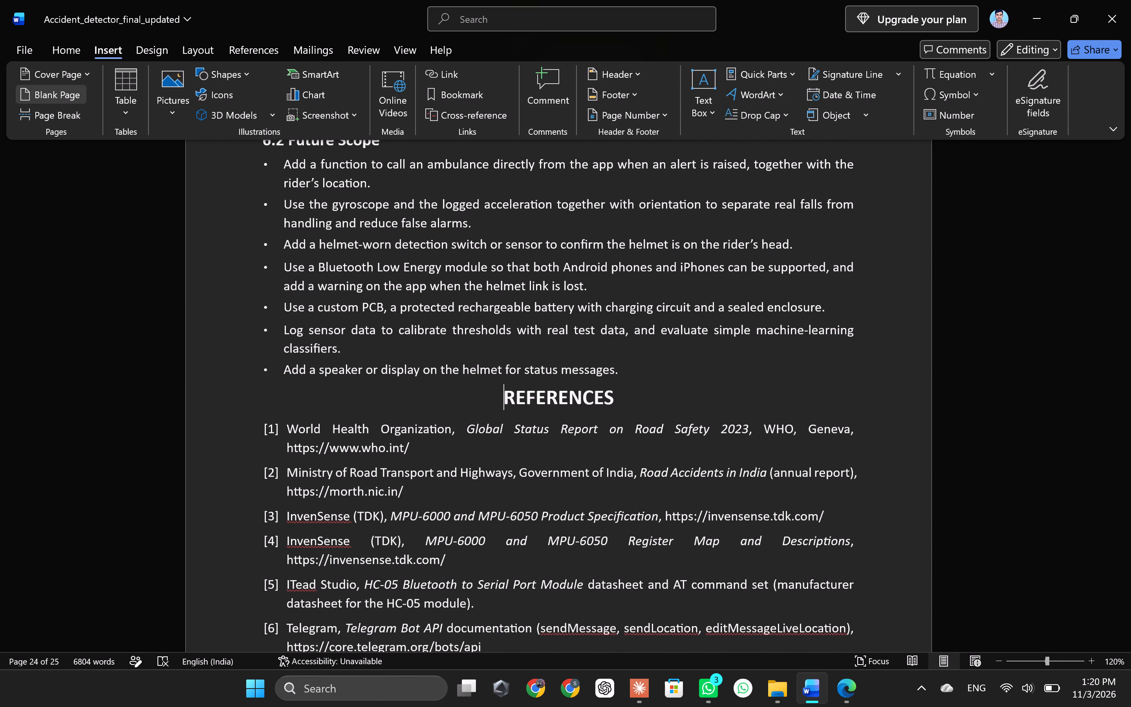
click(40, 90)
key(Delete)
key(Delete)
key(Delete)
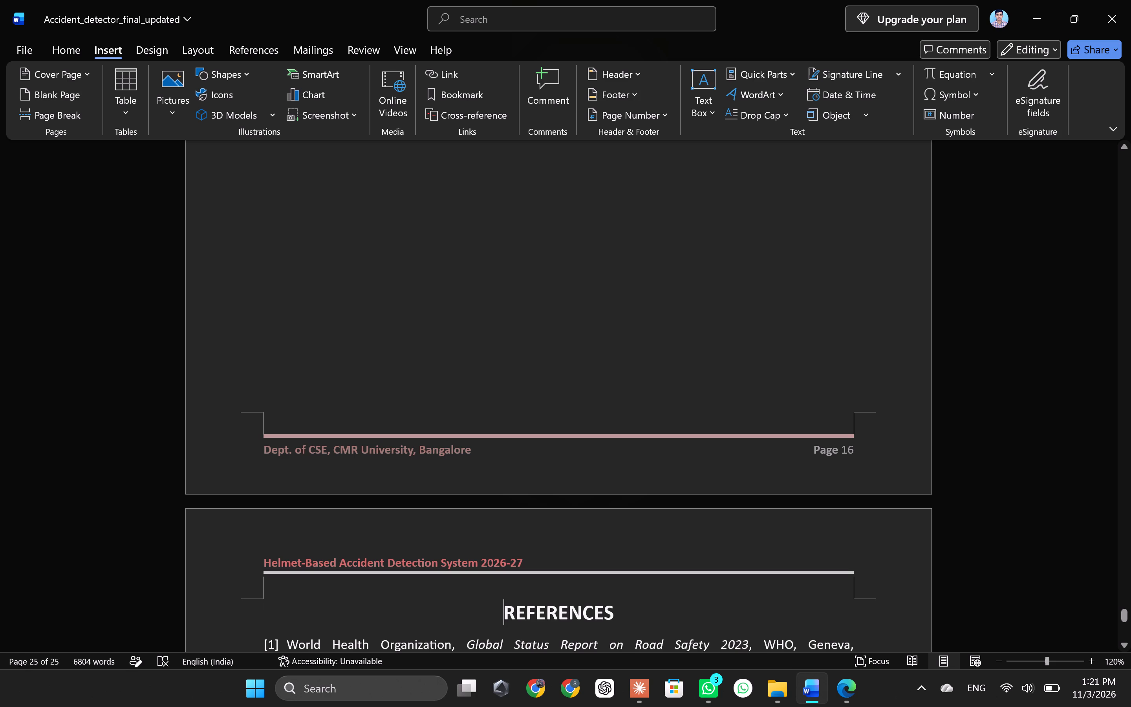
Check the top of the cover page and select the CMR University logo above the CERTIFICATE heading.
scroll(401, 394, up, 5)
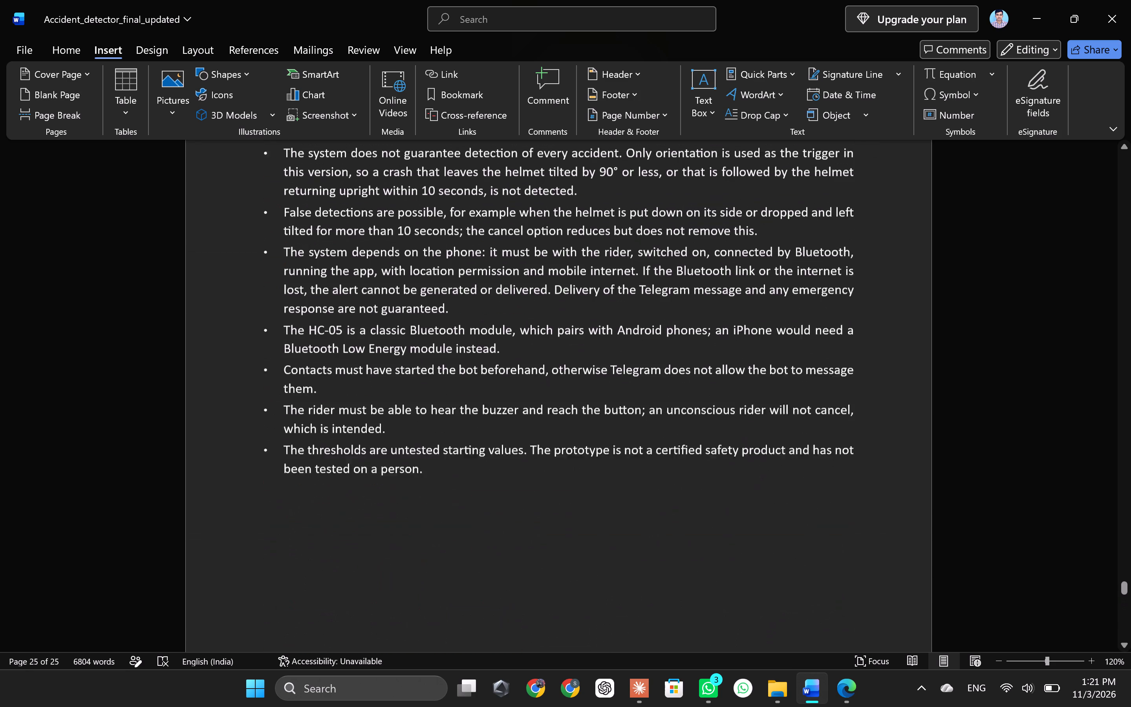
scroll(480, 482, up, 4)
scroll(480, 482, up, 20)
scroll(480, 482, up, 20)
scroll(480, 482, up, 3)
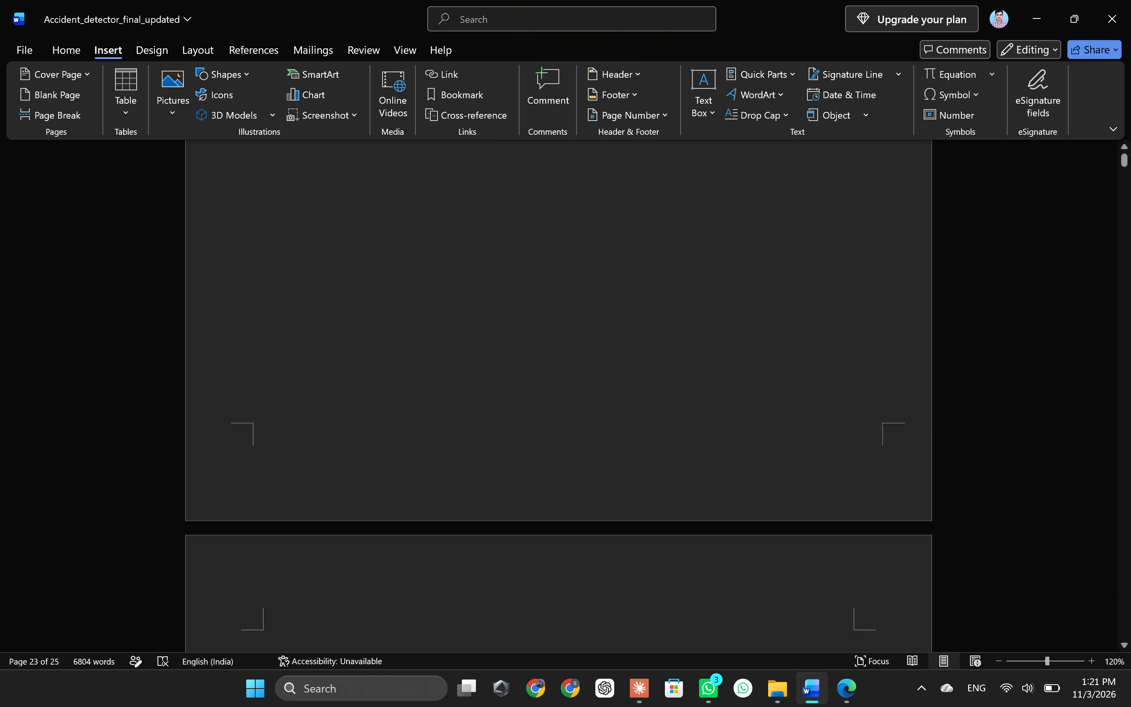
scroll(480, 482, up, 20)
scroll(480, 482, up, 9)
scroll(480, 482, up, 20)
scroll(480, 482, up, 18)
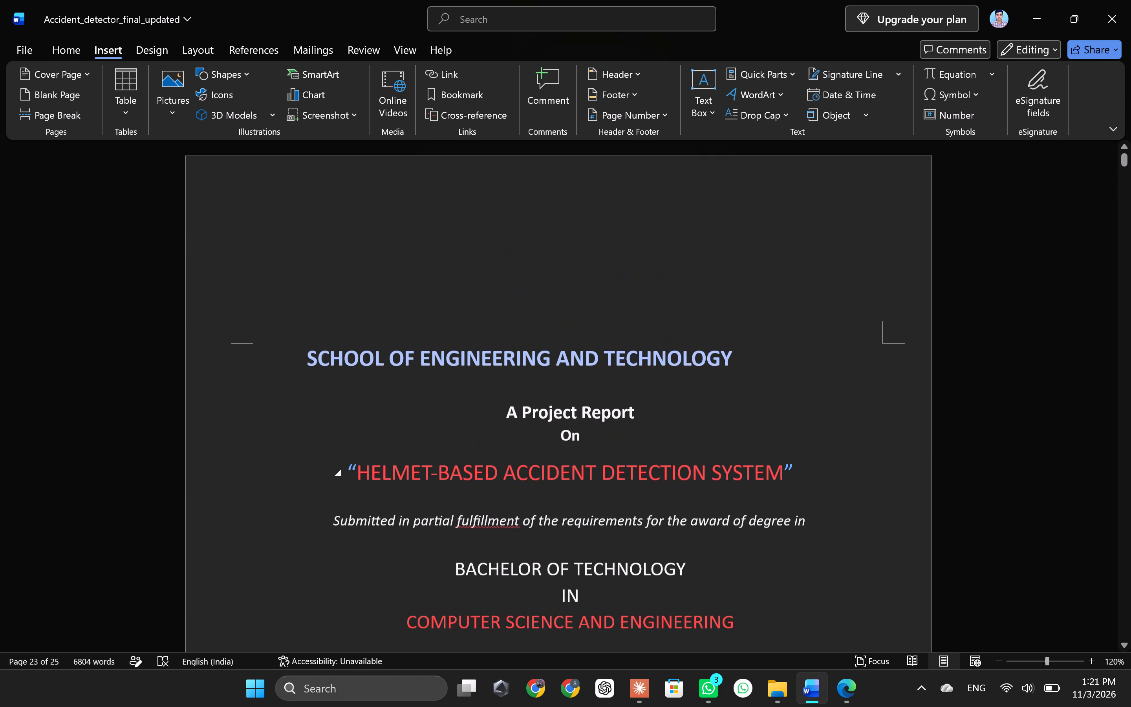
click(473, 302)
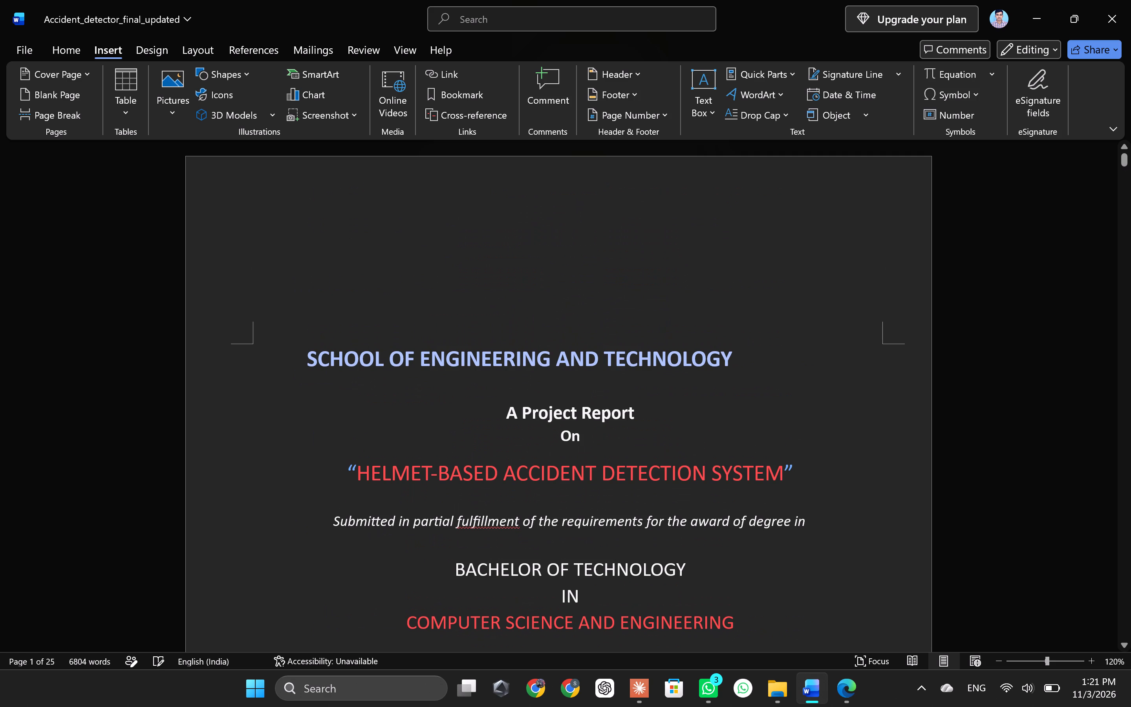
scroll(695, 345, down, 3)
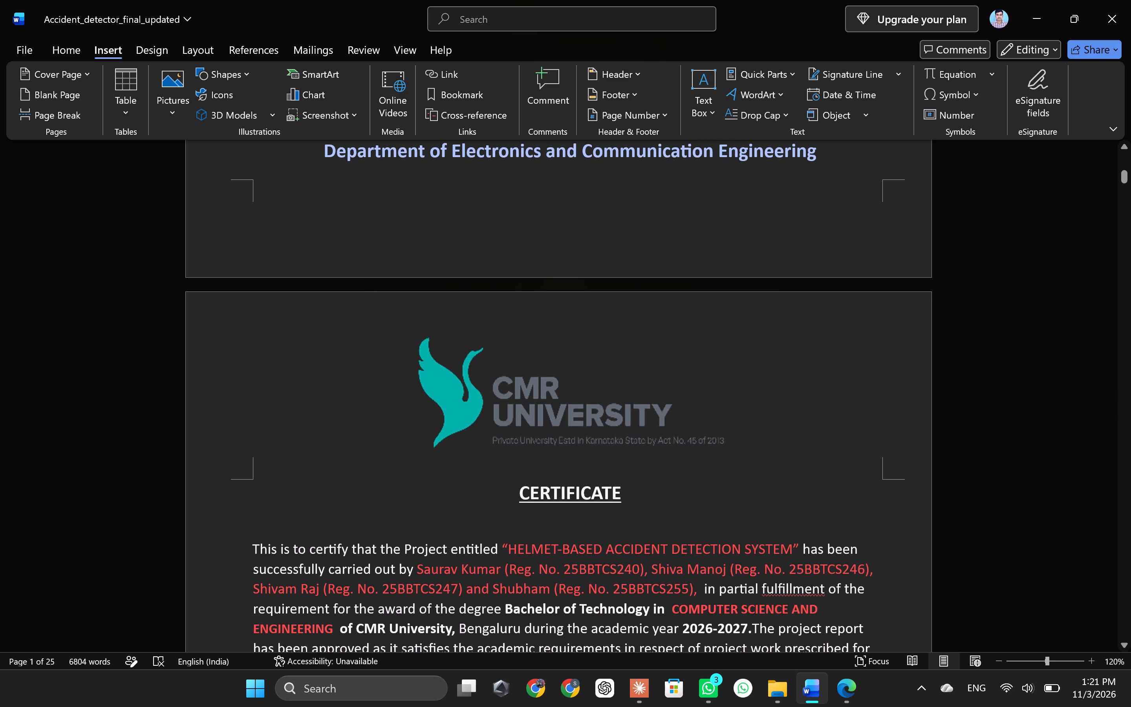
click(593, 405)
click(593, 405)
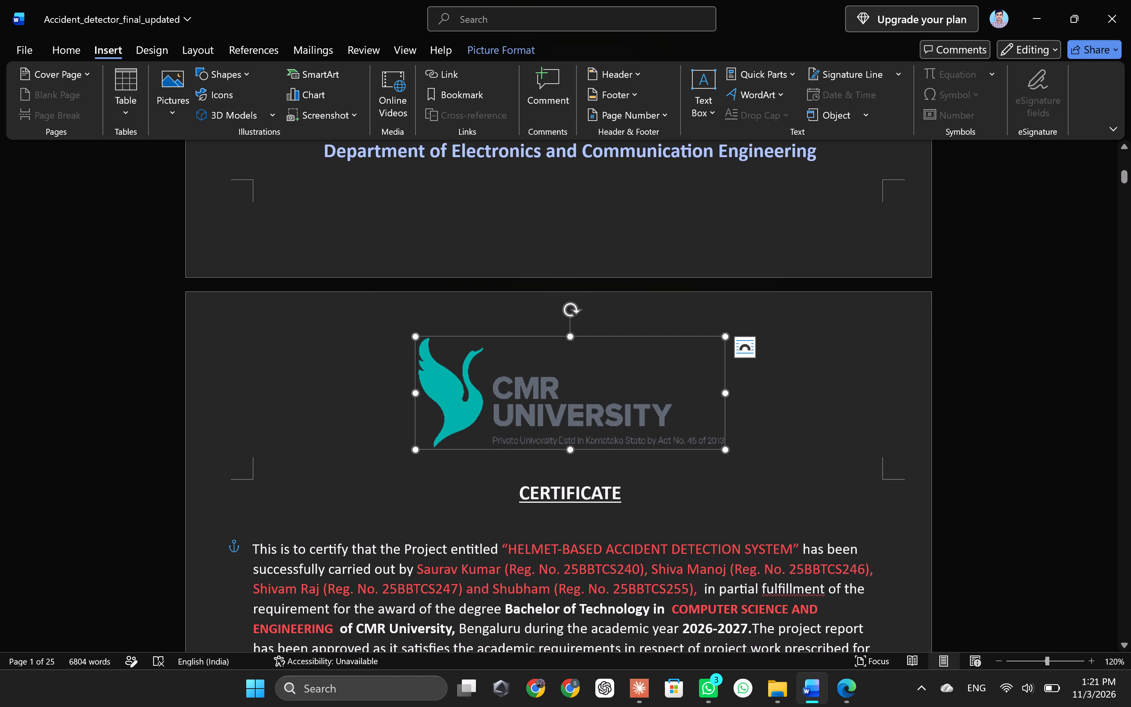
right_click(593, 405)
click(593, 405)
key(alt+Tab)
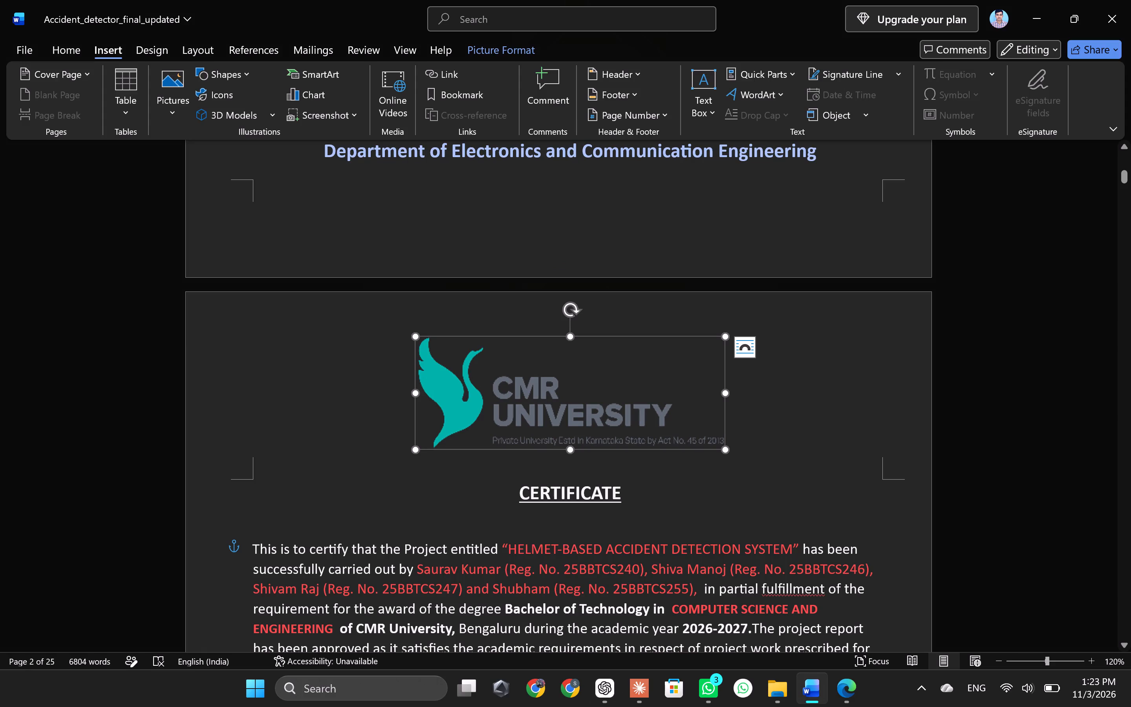
key(alt+Tab)
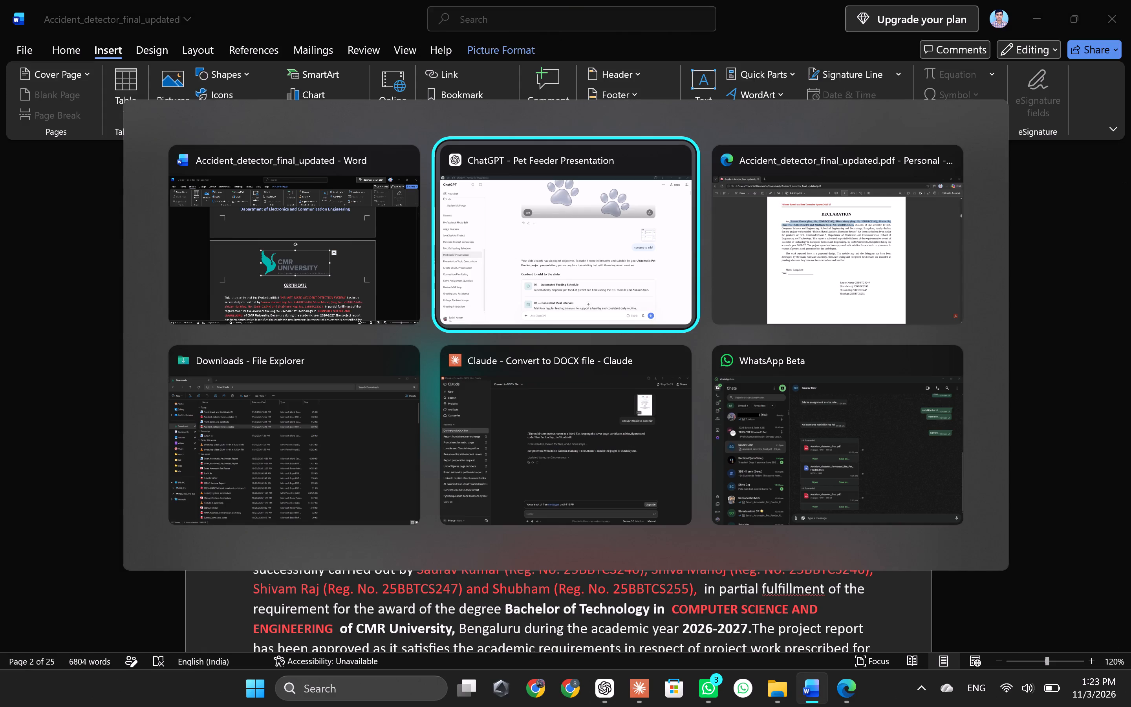
alt+click(353, 414)
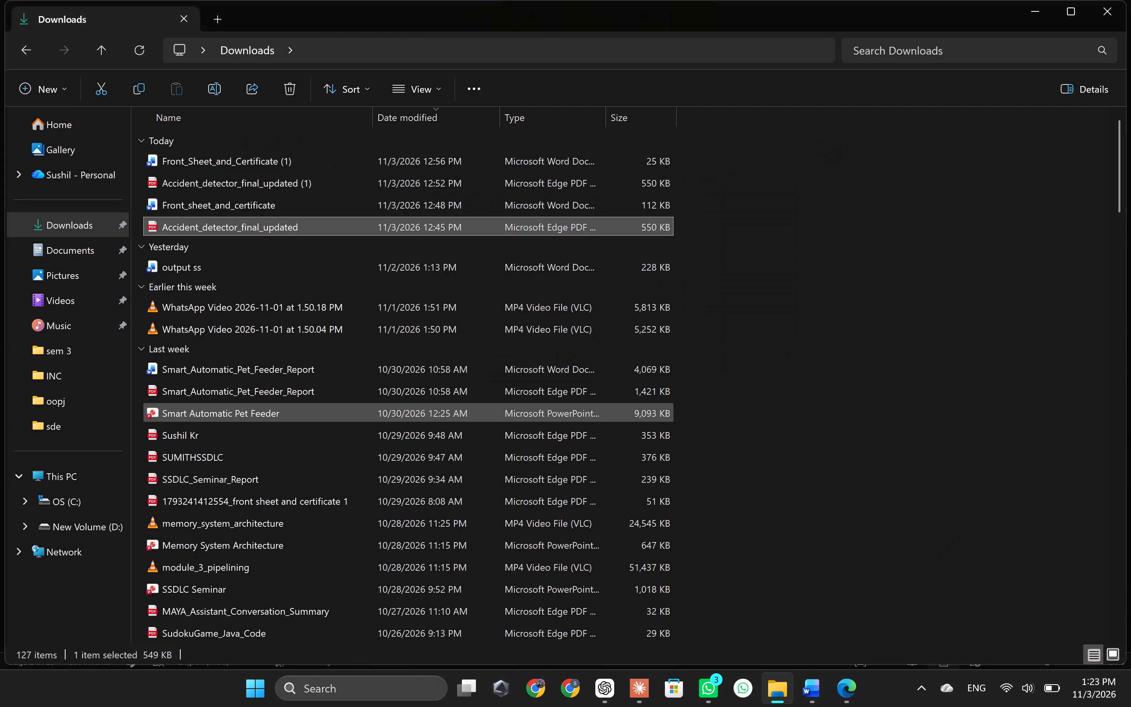
triple_click(230, 210)
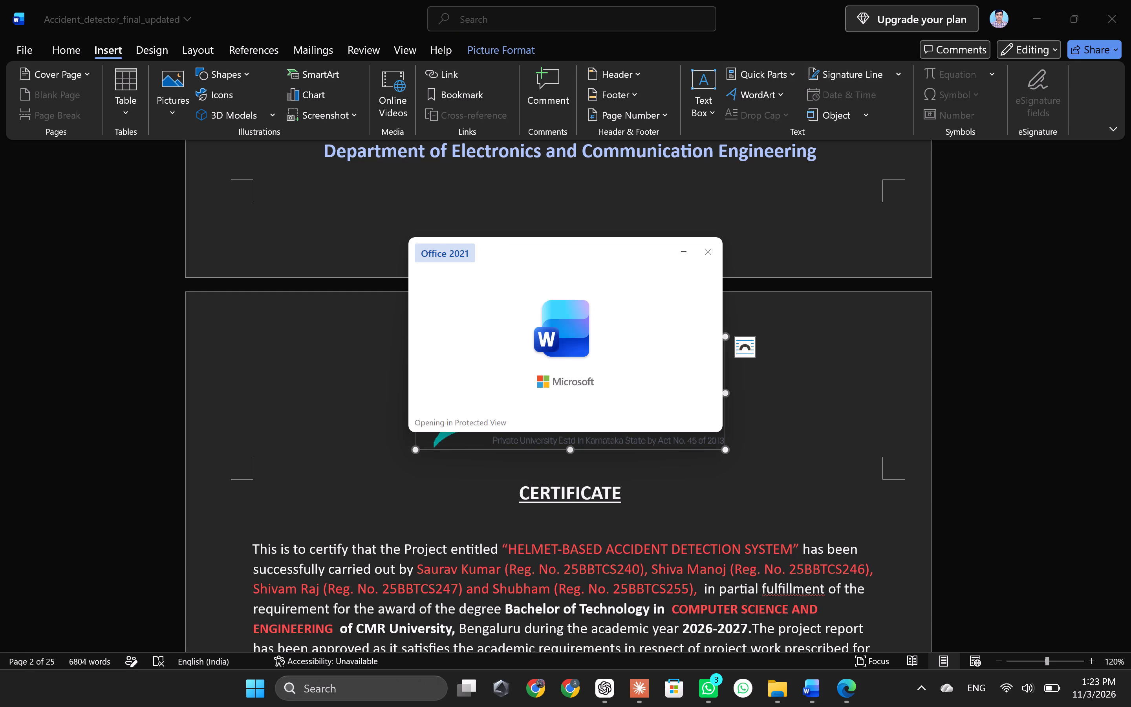
Copy the combined CMR University and NAAC accreditation logo from the top of the pet feeder report's cover page.
click(625, 187)
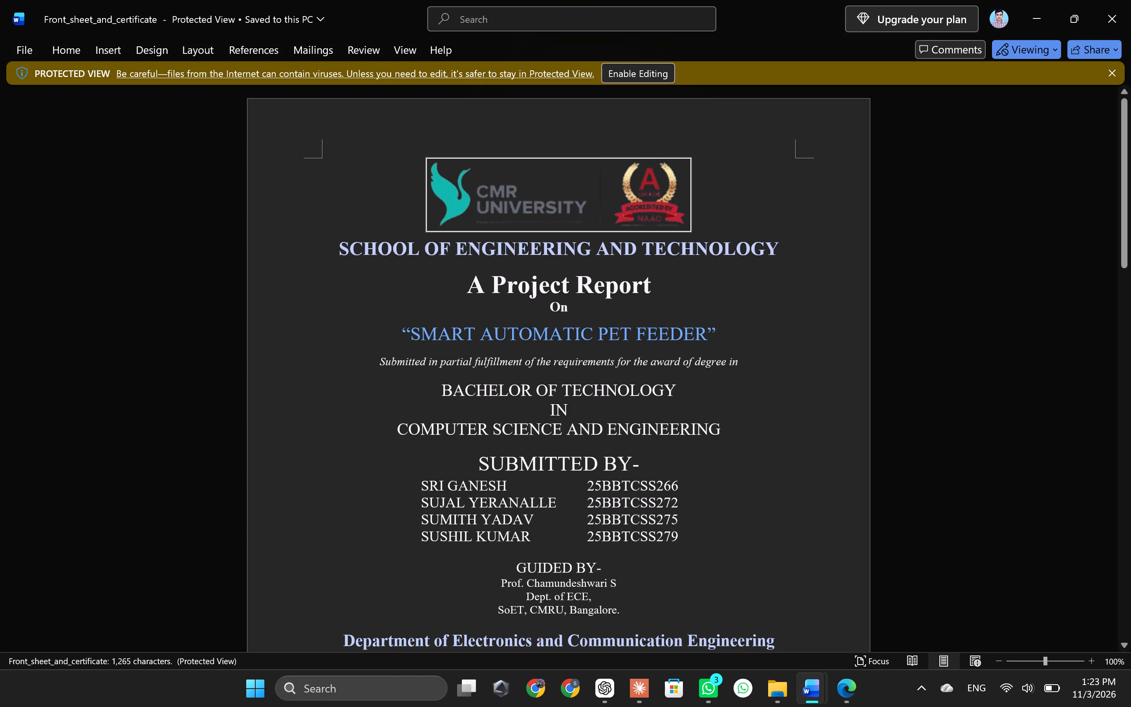
right_click(625, 187)
click(685, 250)
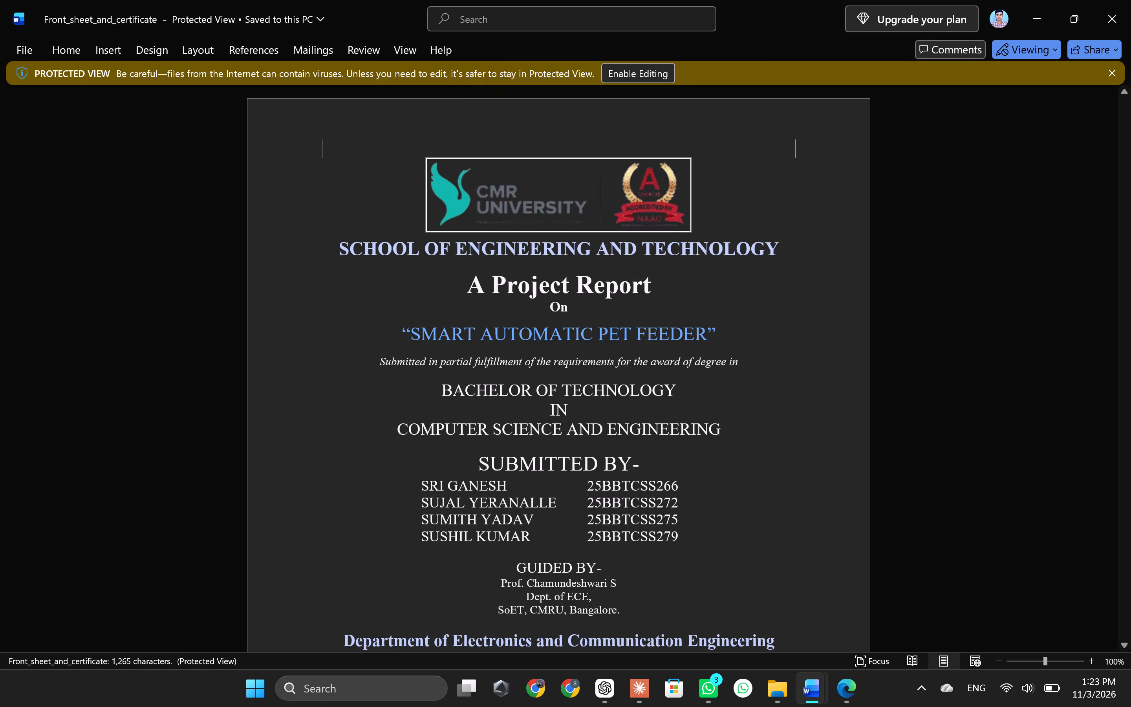
In Accident_detector_final_updated, replace the CMR University logo on the Certificate page with the copied CMR University and NAAC logo.
key(alt+Tab)
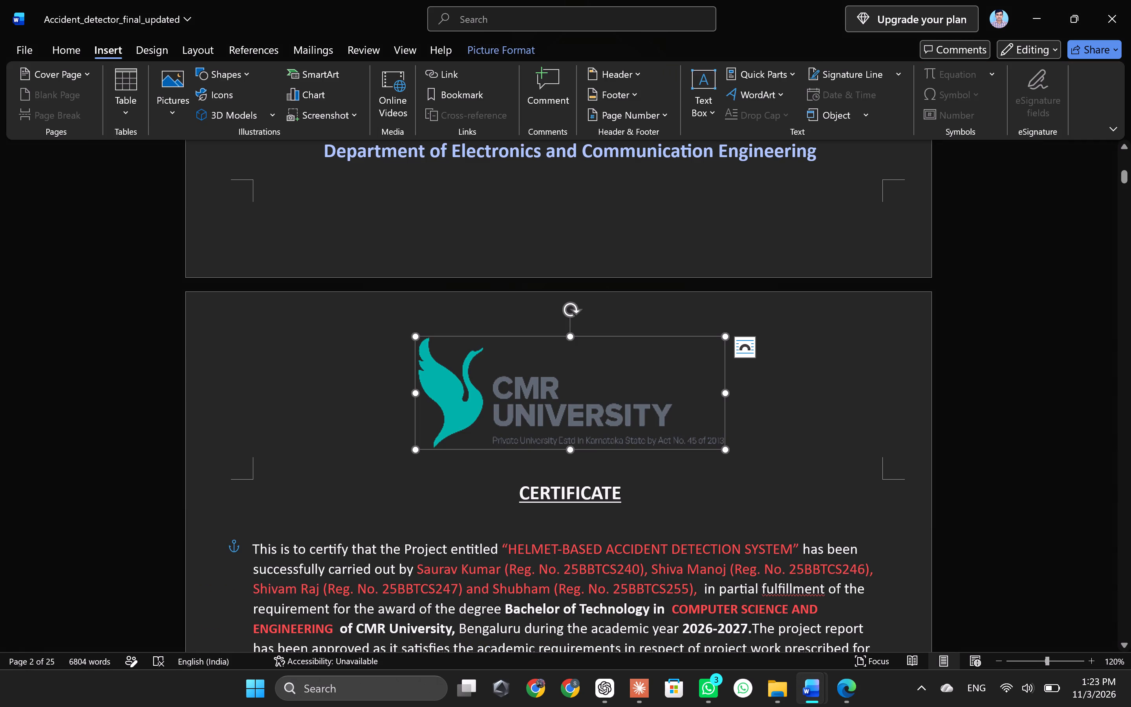
scroll(628, 310, up, 1)
key(Delete)
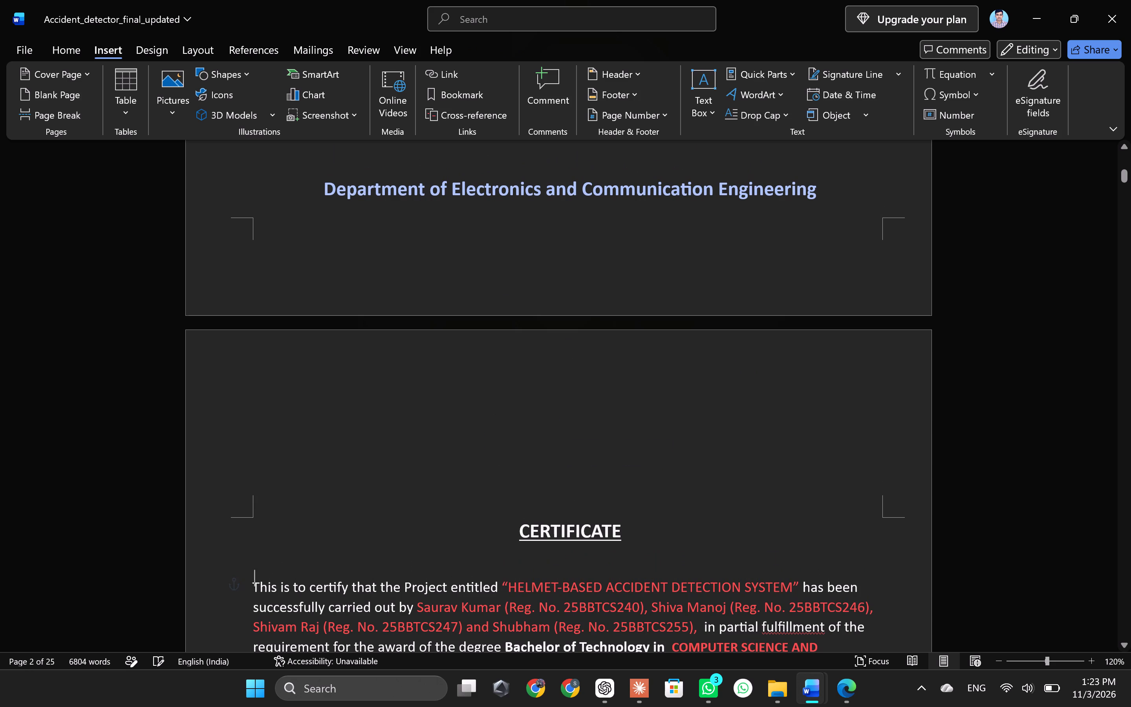
key(ctrl+v)
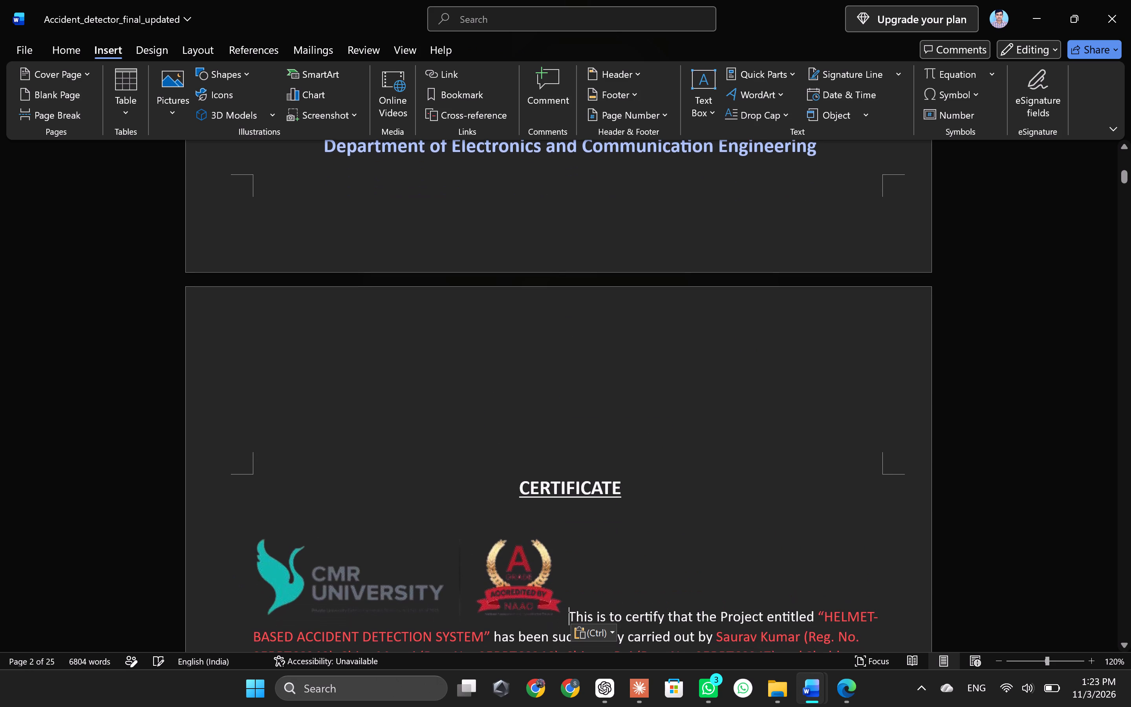
Set the Certificate page logo's text wrapping to In Front of Text and place it just above the CERTIFICATE heading.
drag(441, 599, 557, 475)
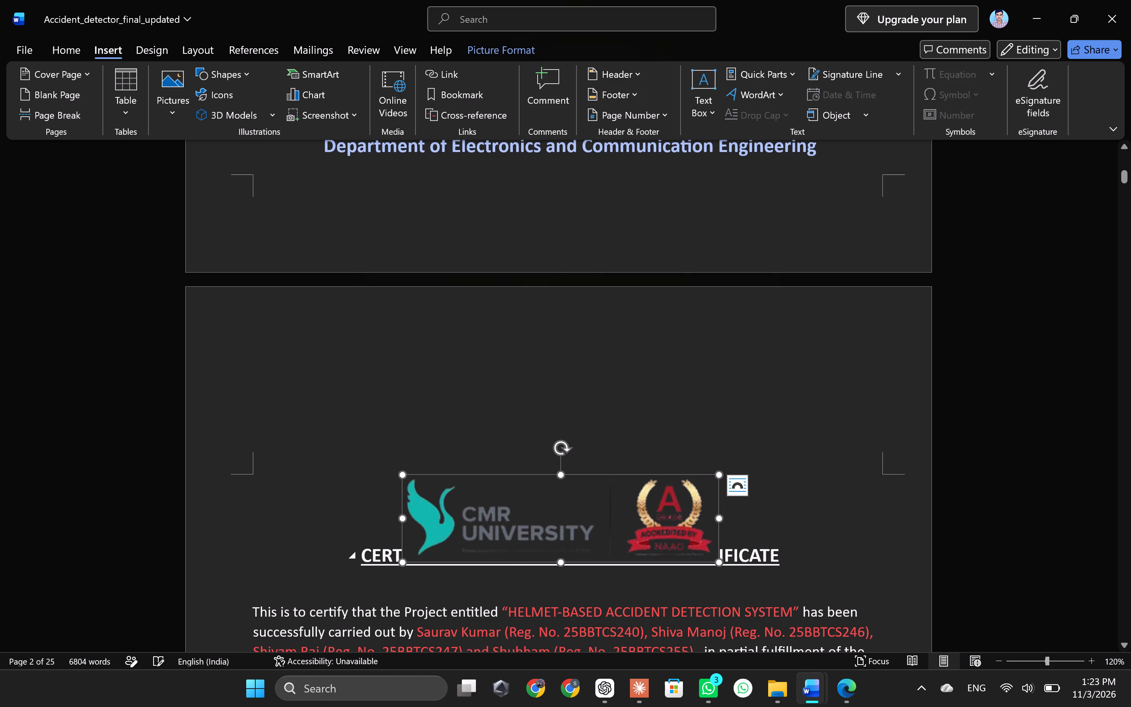
drag(491, 532, 504, 394)
click(735, 489)
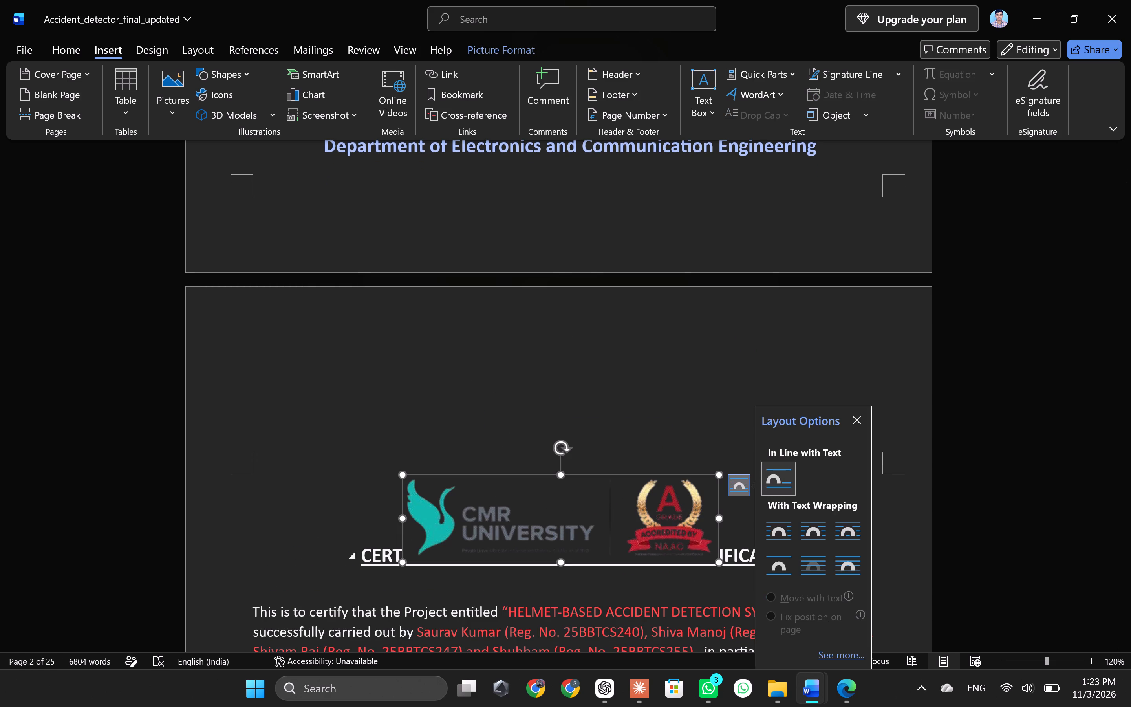
click(844, 563)
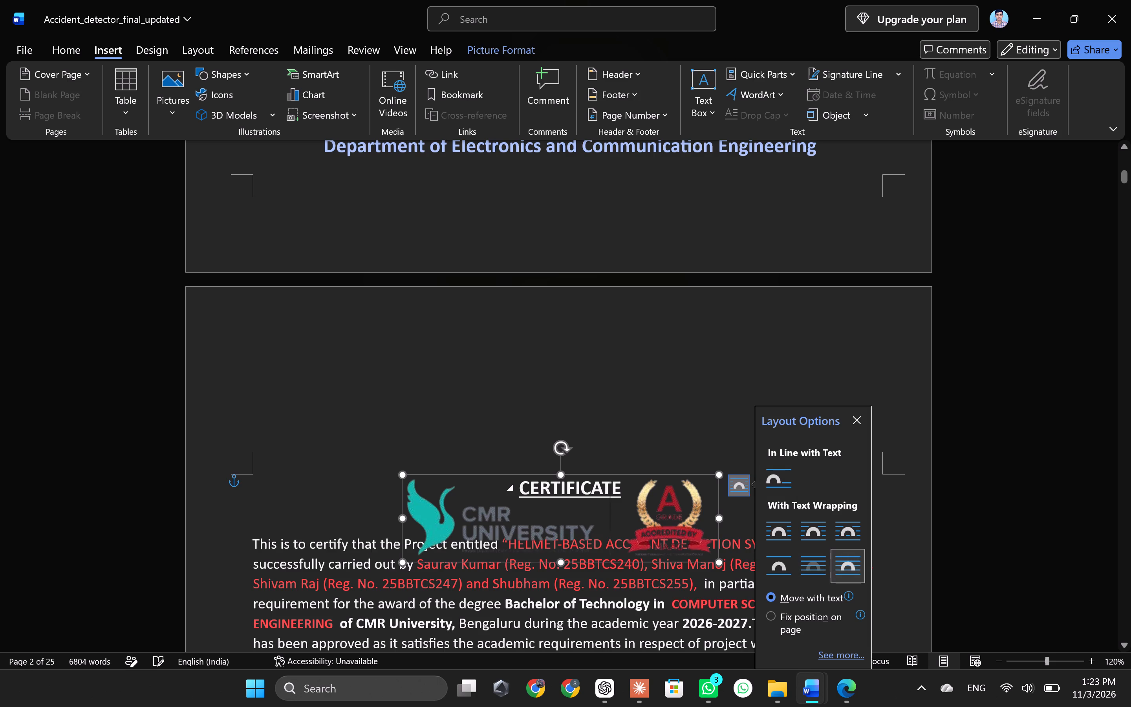
drag(576, 505, 566, 423)
click(740, 471)
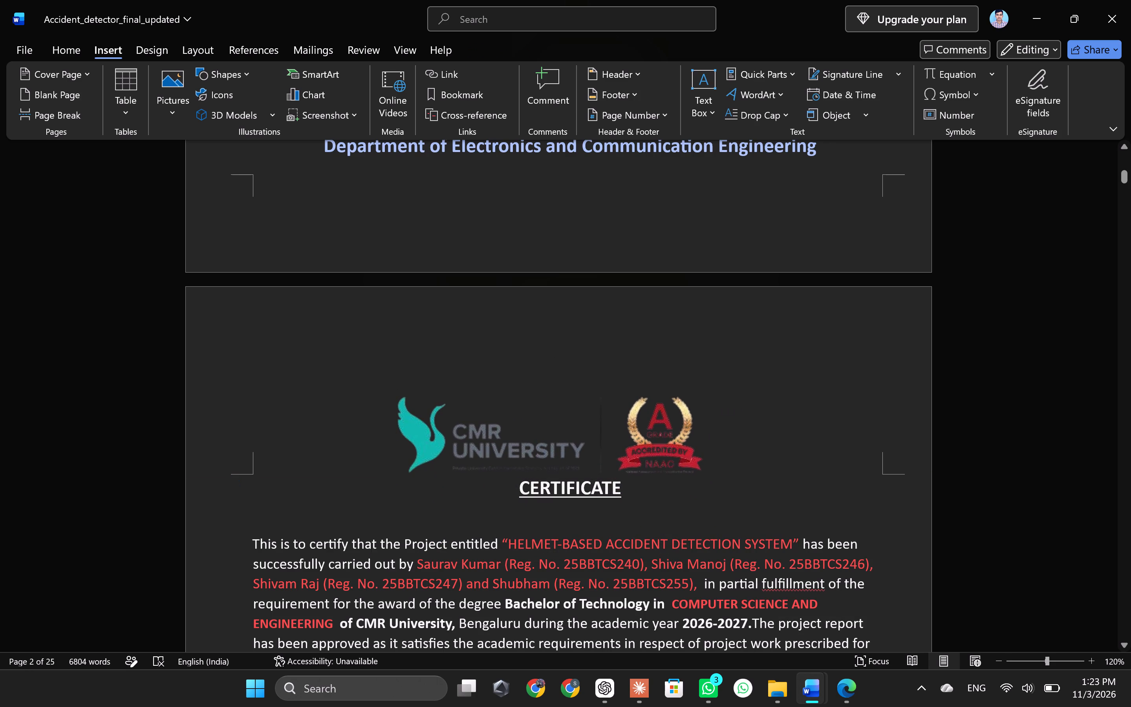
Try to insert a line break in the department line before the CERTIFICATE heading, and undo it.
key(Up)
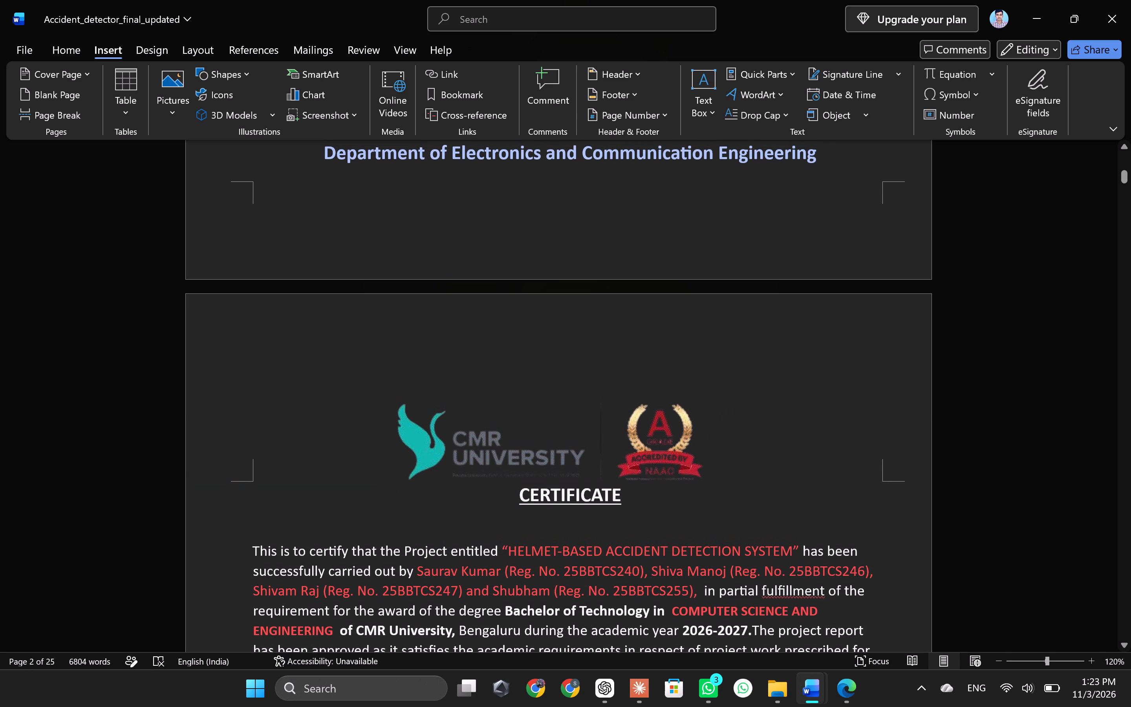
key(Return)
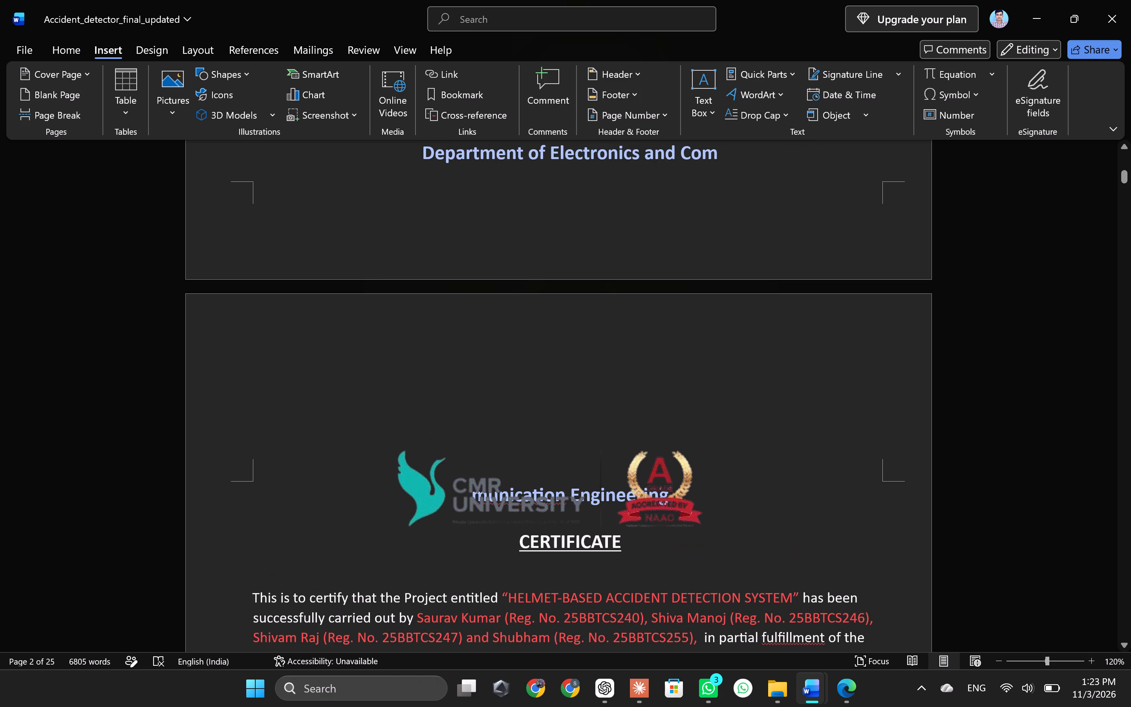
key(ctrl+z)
Paste the copied CMR University and NAAC logo on its own line above the cover page's SCHOOL OF ENGINEERING AND TECHNOLOGY heading.
scroll(763, 497, up, 2)
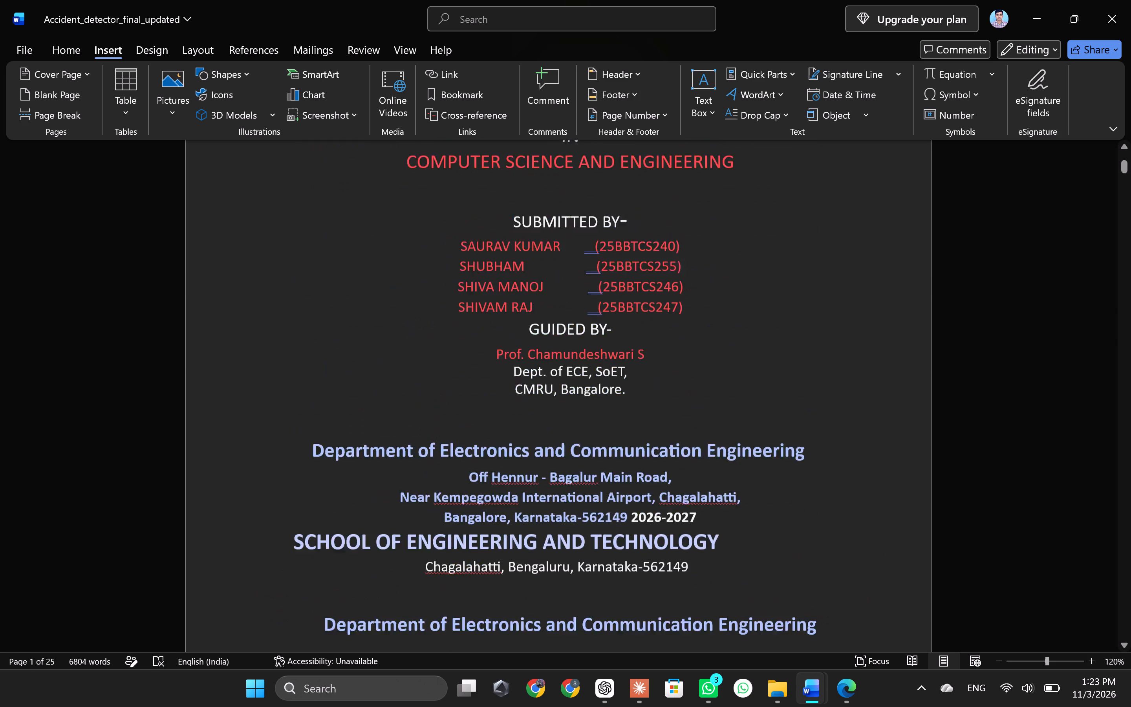
scroll(763, 497, up, 1)
click(518, 253)
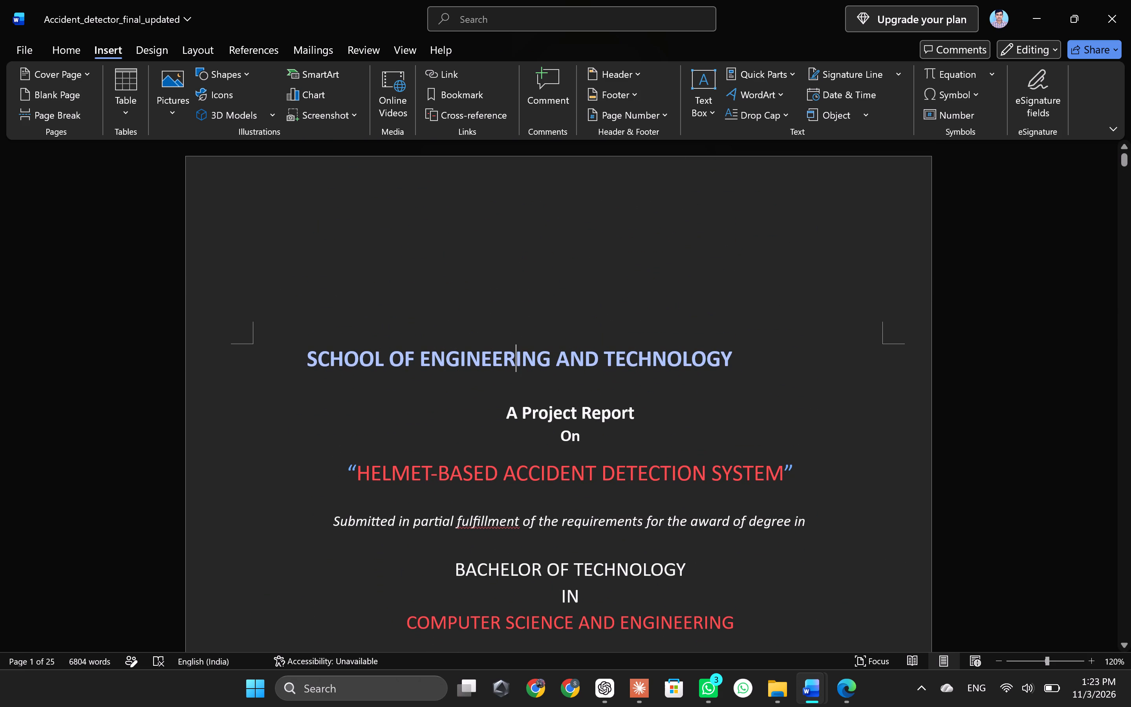
click(518, 262)
double_click(524, 282)
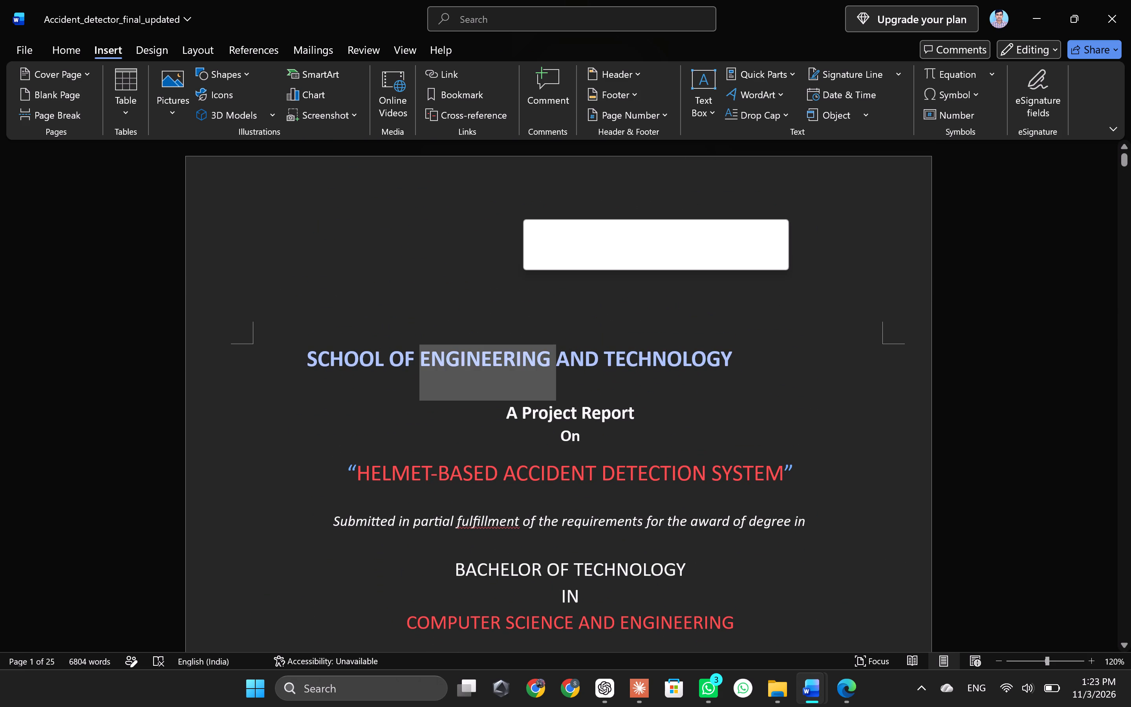
key(Up)
key(Up)
key(Left)
key(Left)
key(Left)
key(Left)
key(Left)
key(Left)
key(Left)
key(Left)
key(Left)
key(Left)
key(Left)
key(Left)
key(Left)
key(Left)
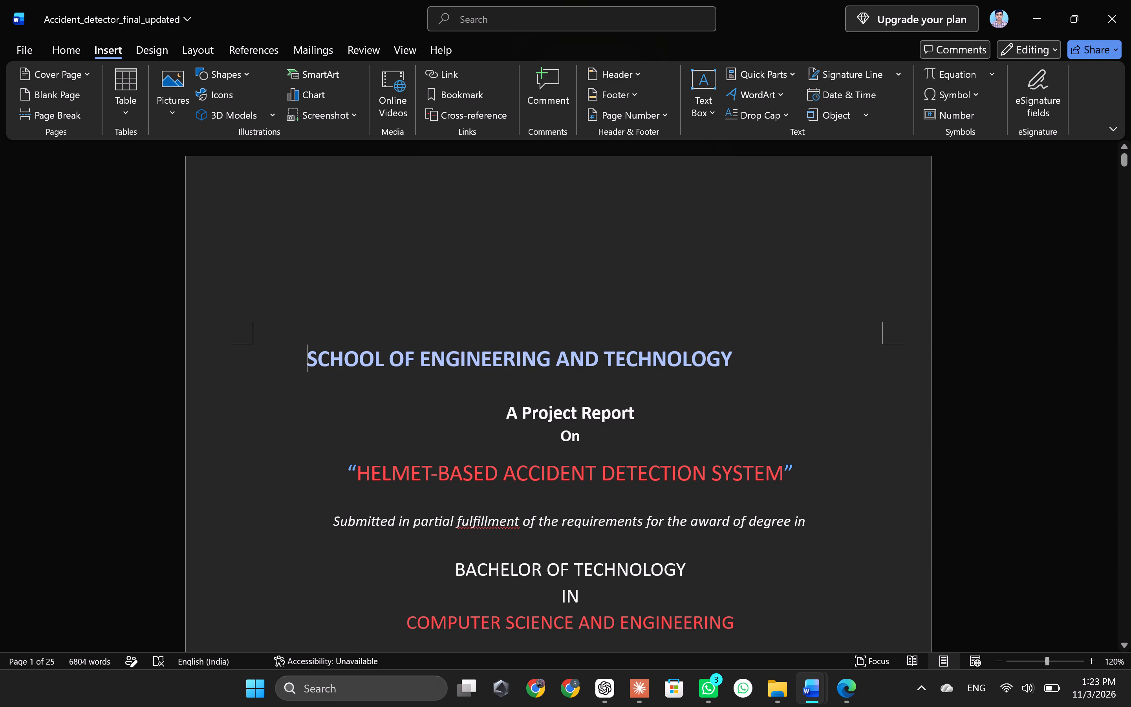
key(ctrl+v)
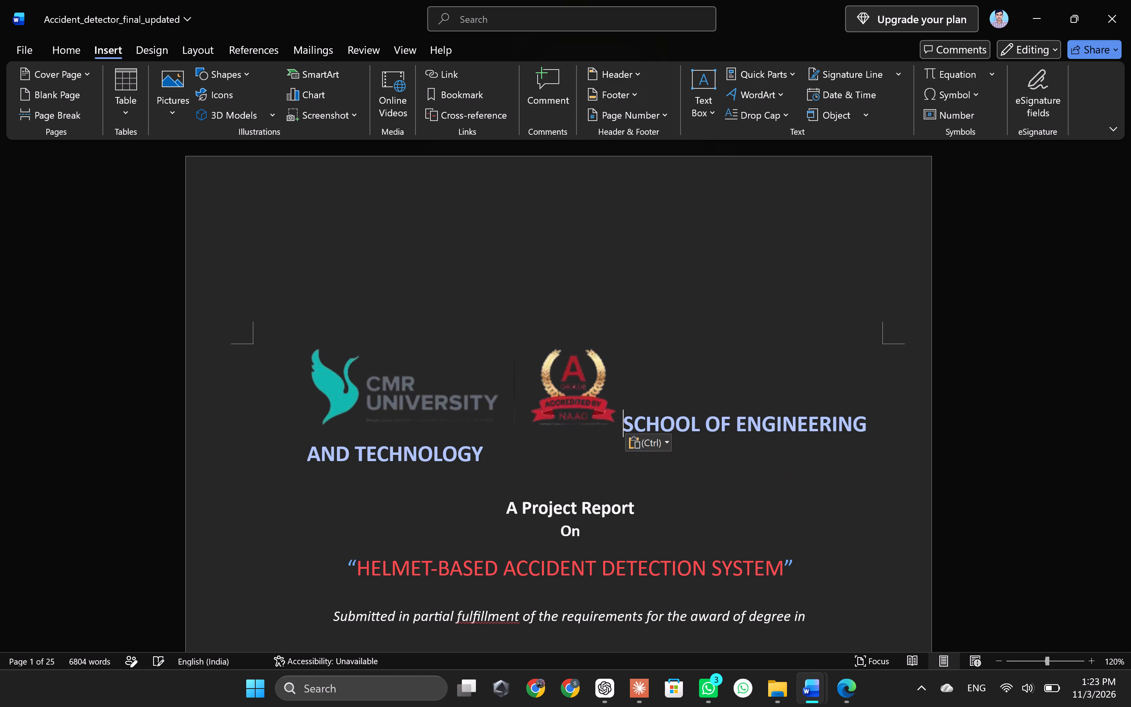
key(Return)
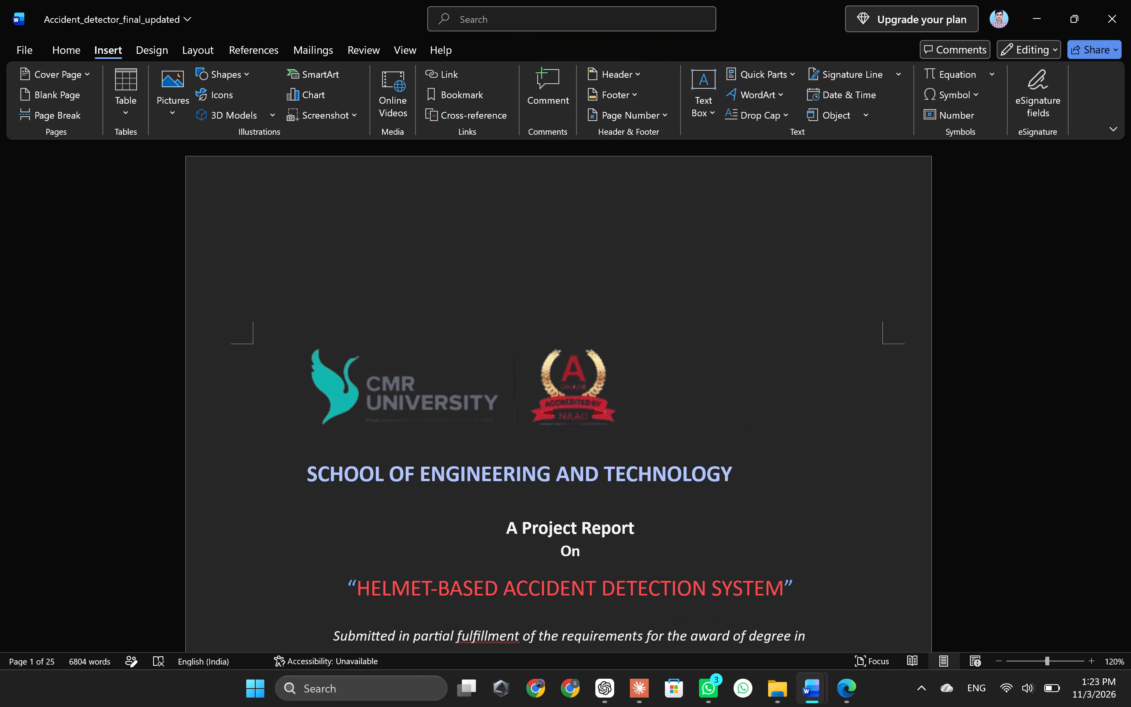
Centre the SCHOOL OF ENGINEERING AND TECHNOLOGY heading and the logo above it on the cover page.
key(ctrl+e)
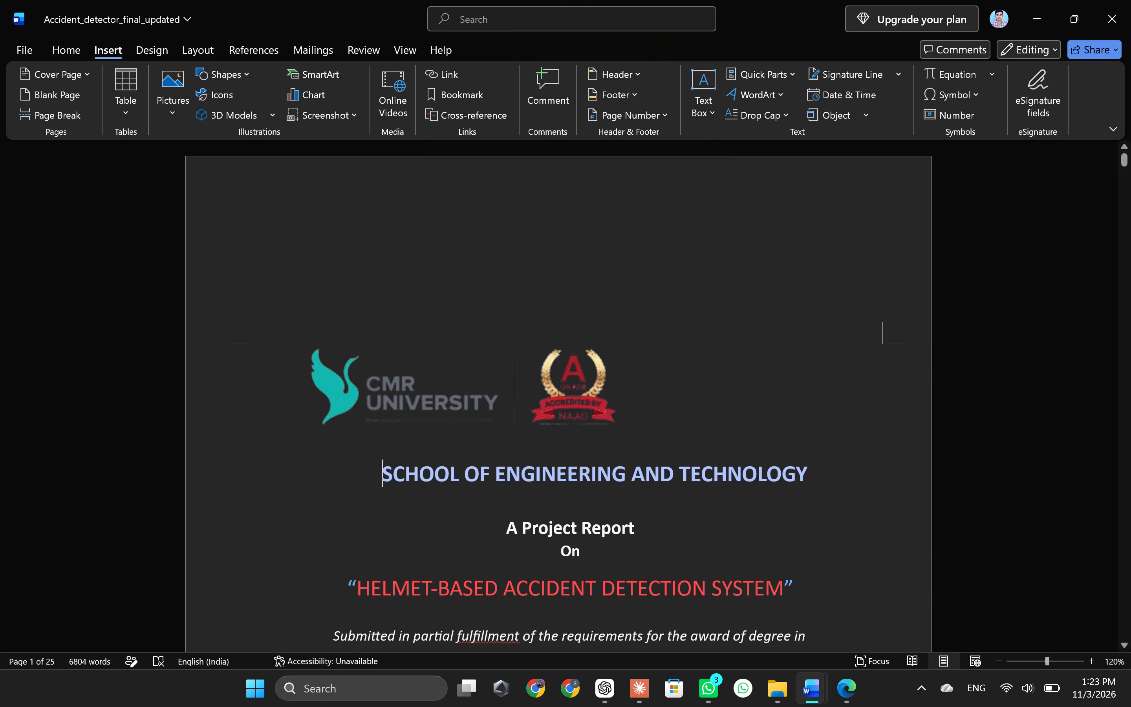
click(557, 355)
key(ctrl+e)
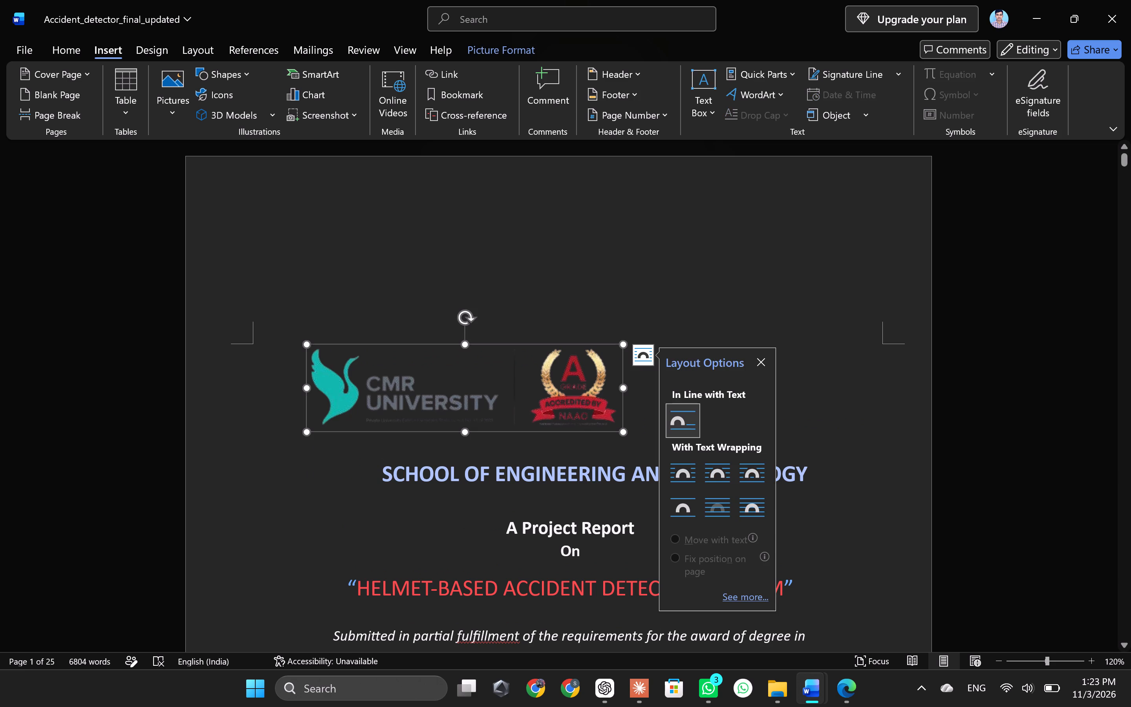
key(Escape)
key(ctrl+e)
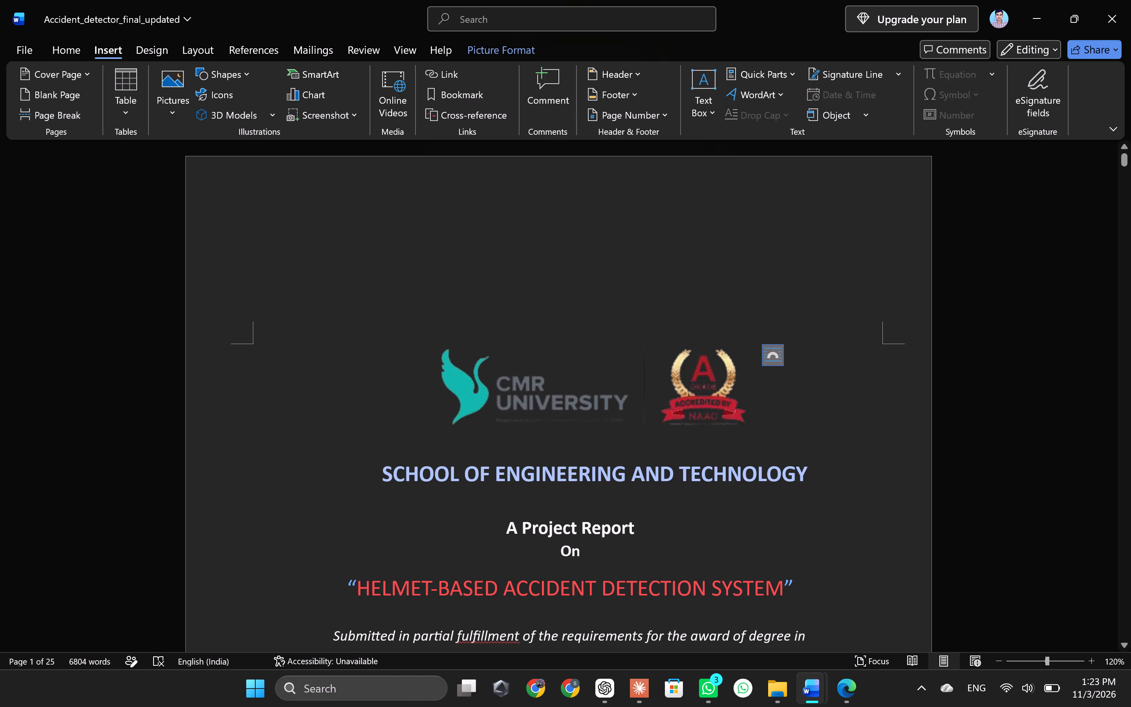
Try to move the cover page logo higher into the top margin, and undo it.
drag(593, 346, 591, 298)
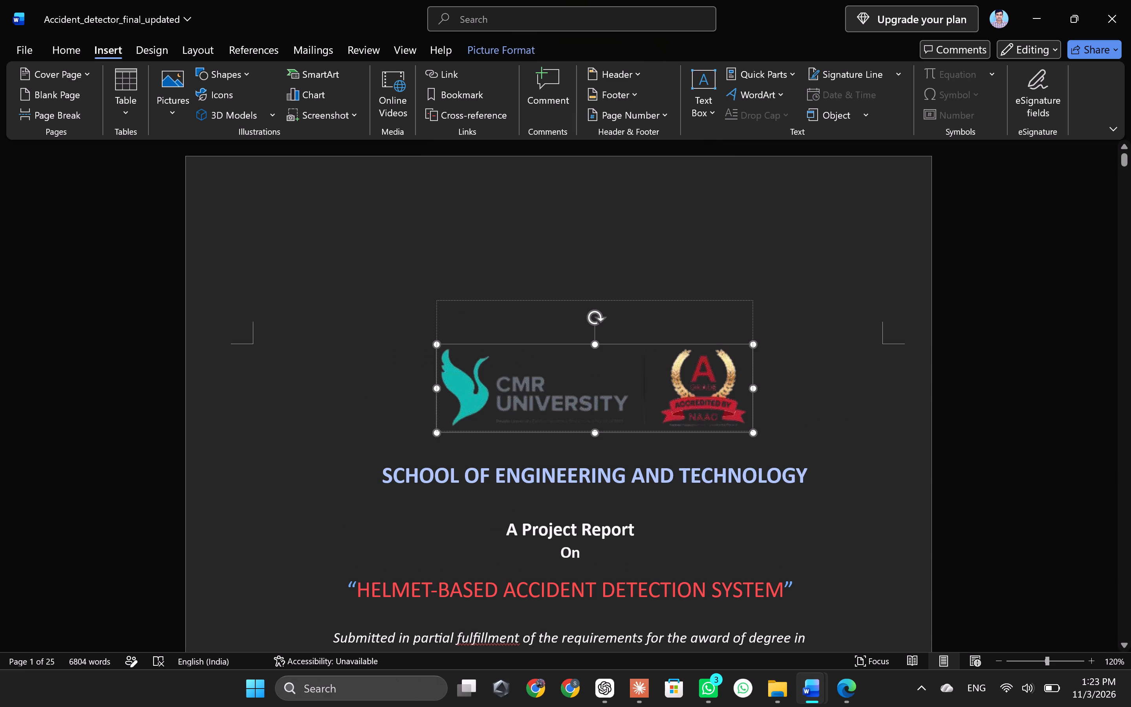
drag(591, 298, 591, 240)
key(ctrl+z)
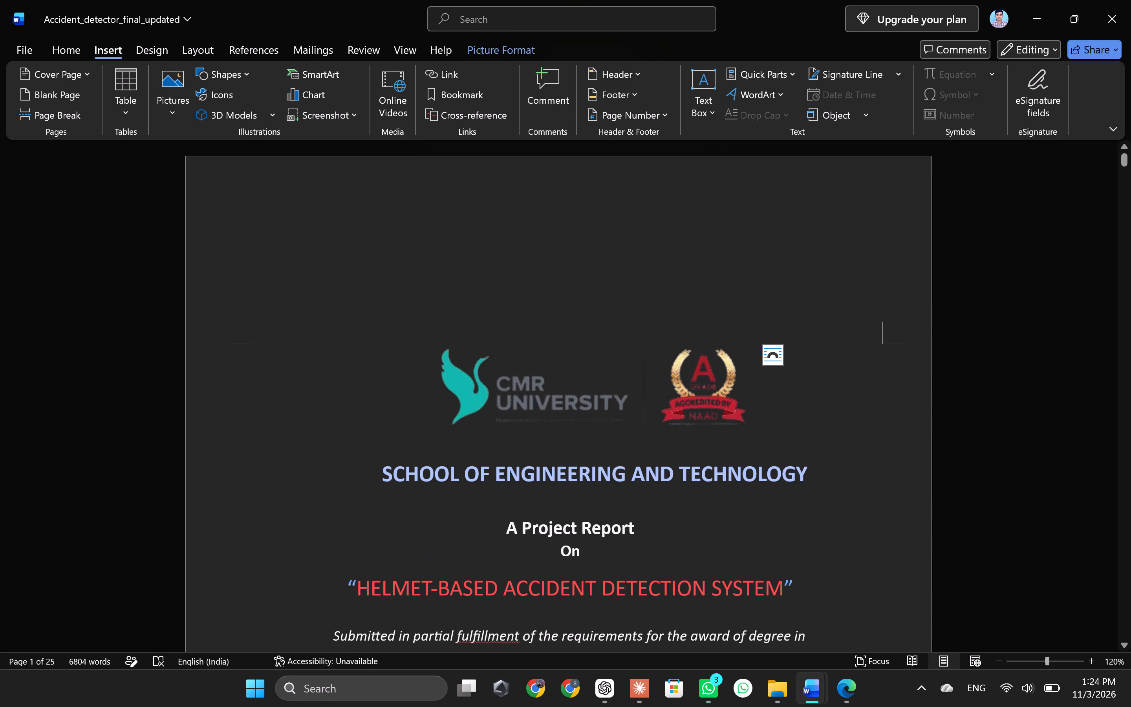
Enlarge the cover page logo proportionally to about the width of the SCHOOL OF ENGINEERING AND TECHNOLOGY heading.
drag(438, 432, 401, 464)
click(489, 296)
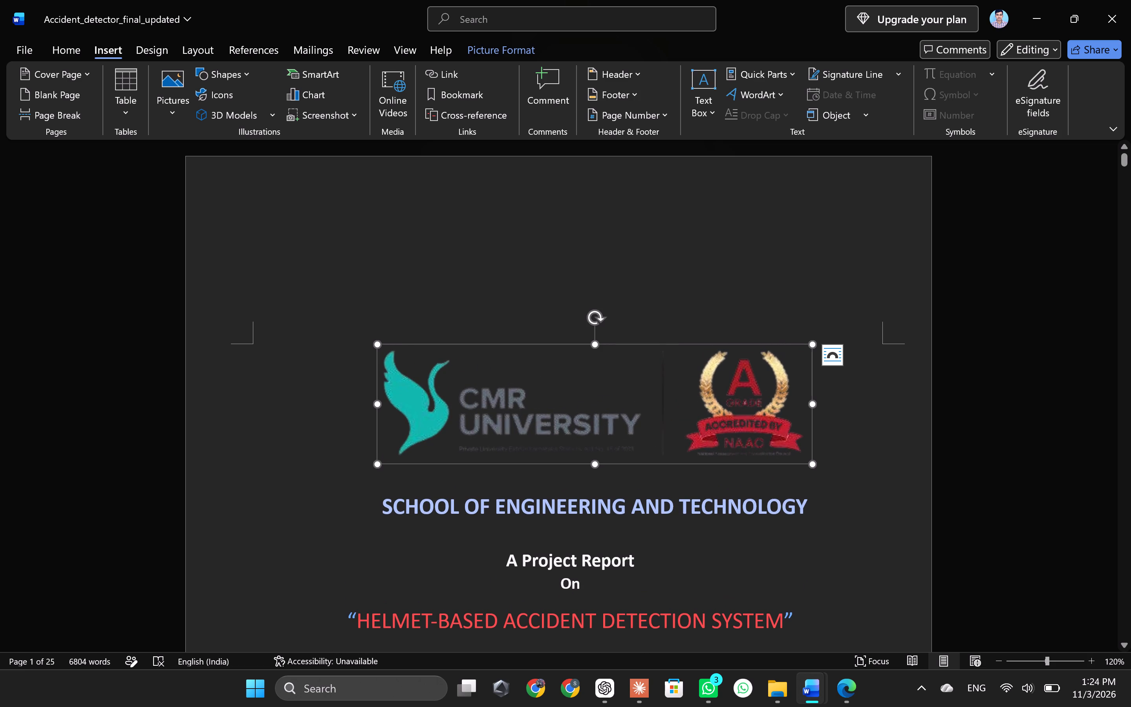
click(489, 296)
double_click(489, 296)
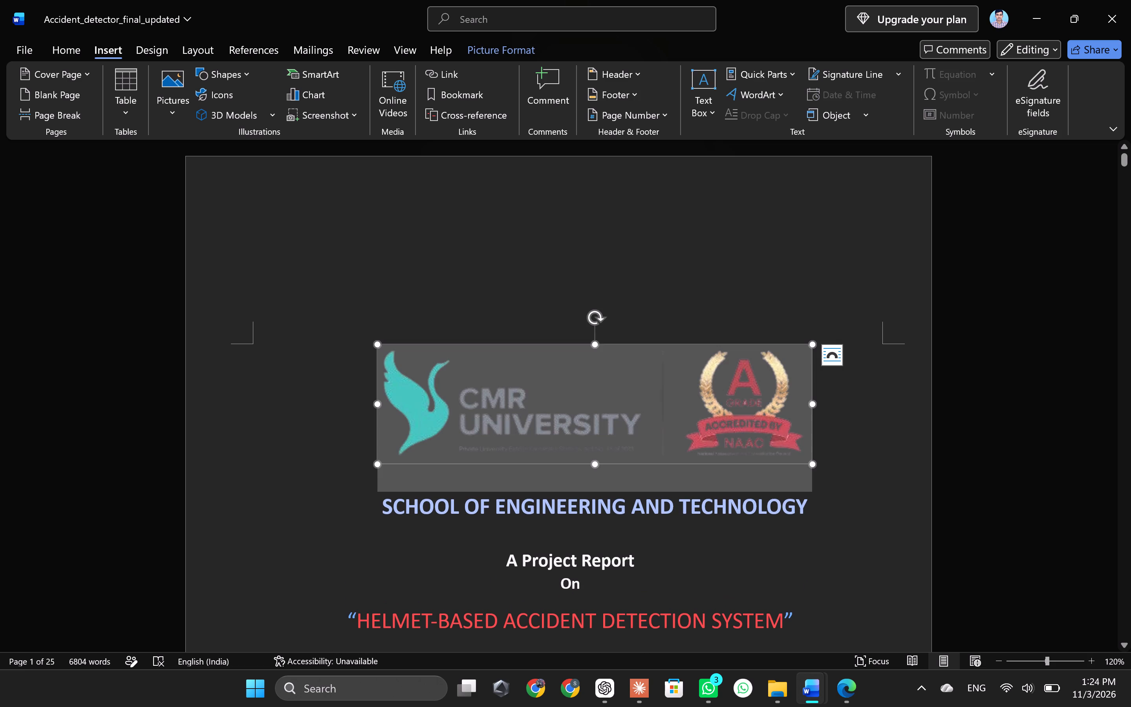
click(510, 278)
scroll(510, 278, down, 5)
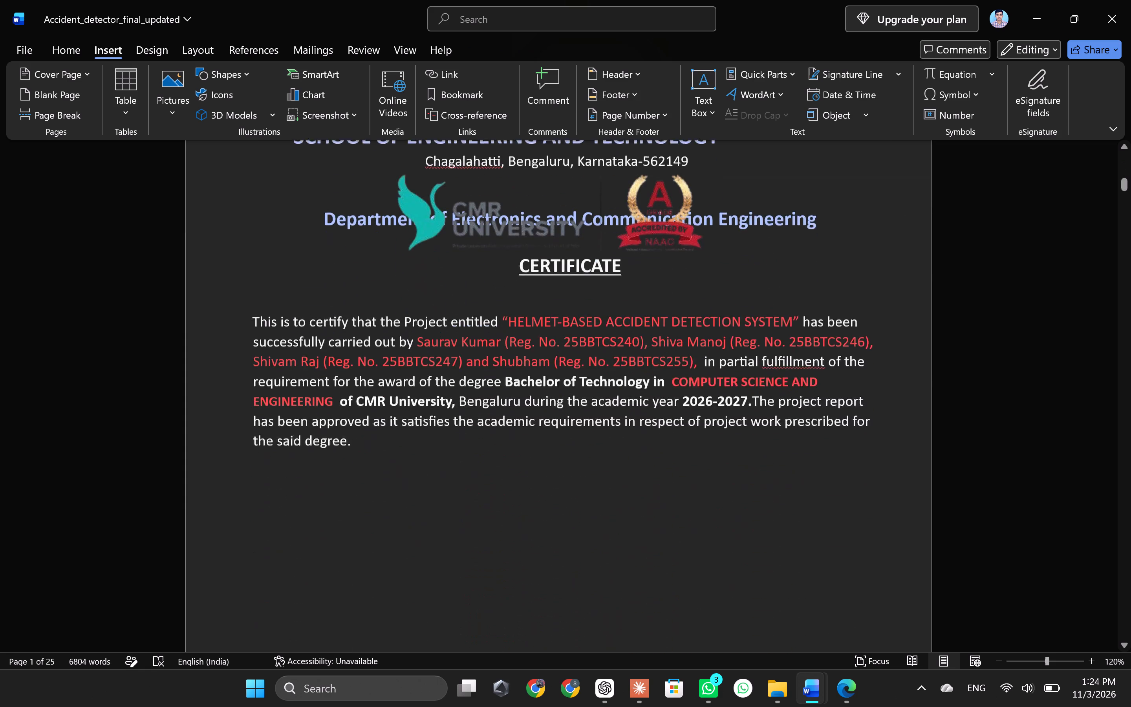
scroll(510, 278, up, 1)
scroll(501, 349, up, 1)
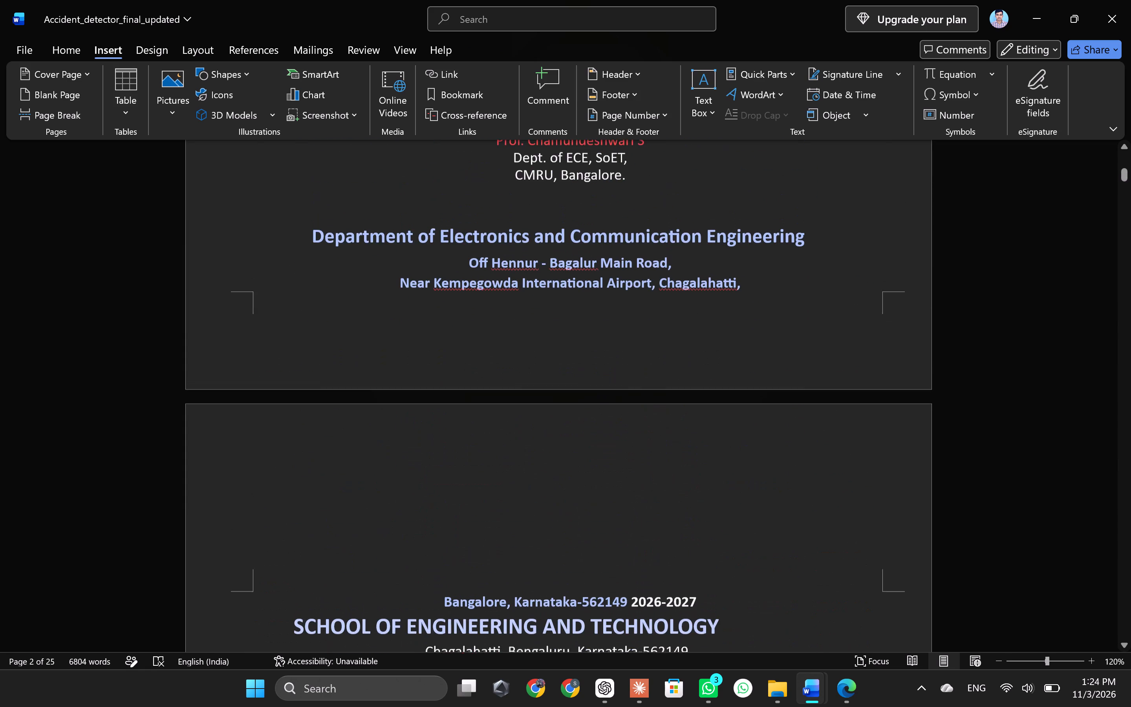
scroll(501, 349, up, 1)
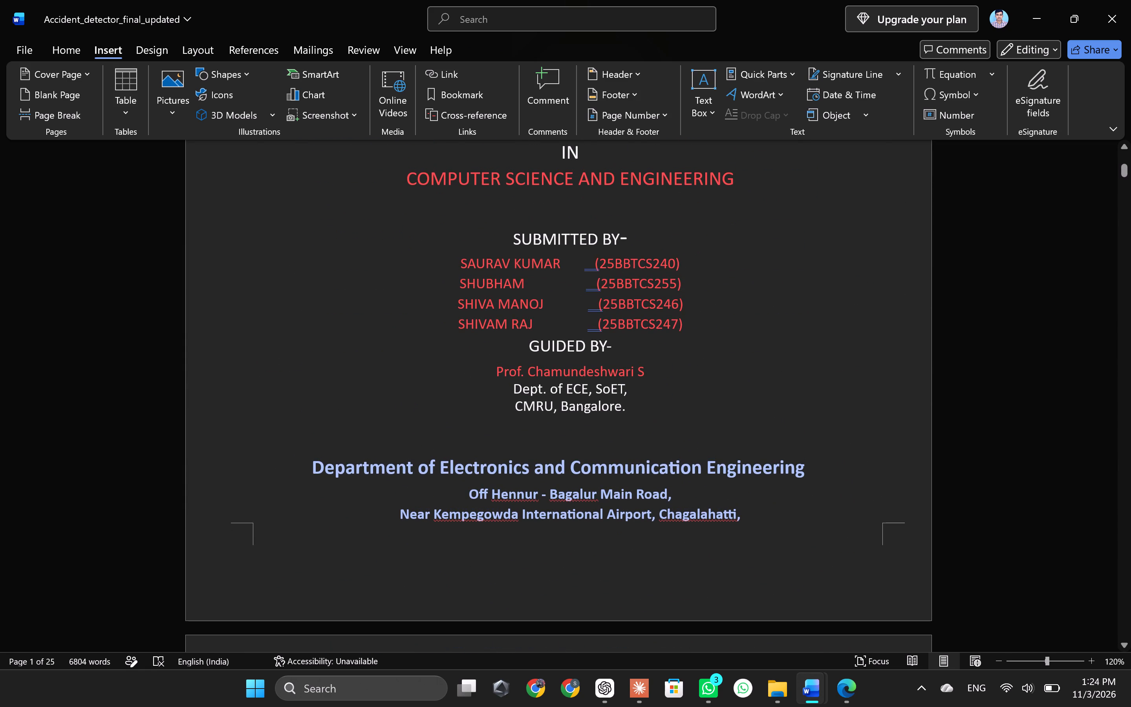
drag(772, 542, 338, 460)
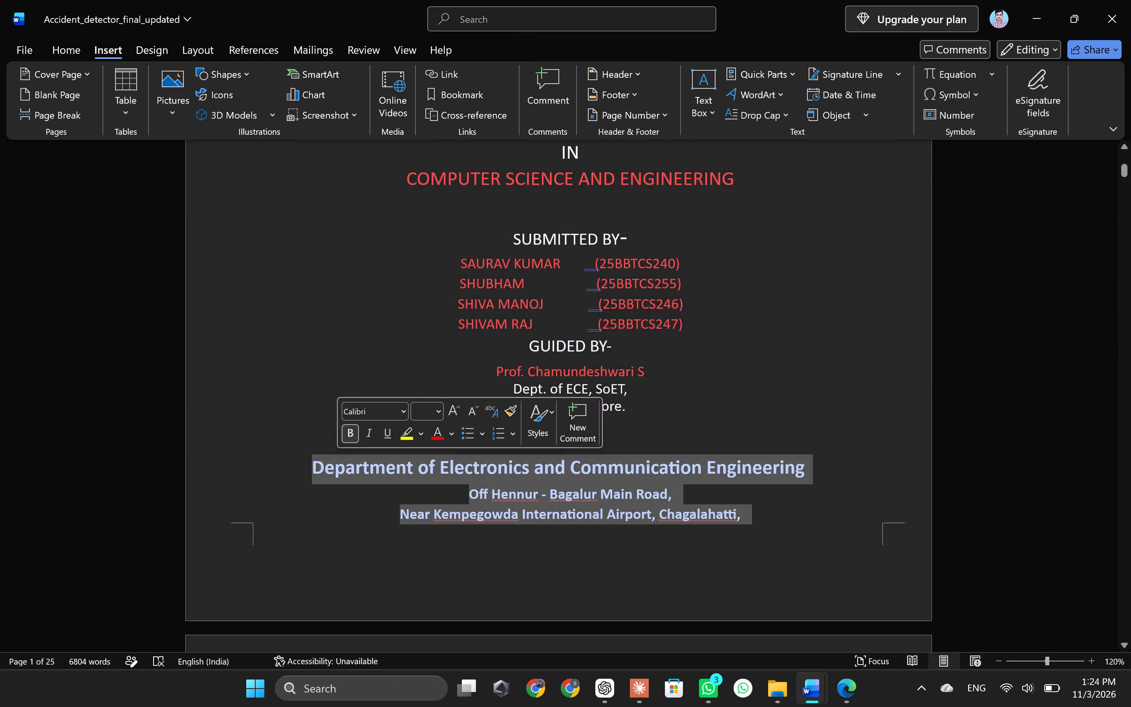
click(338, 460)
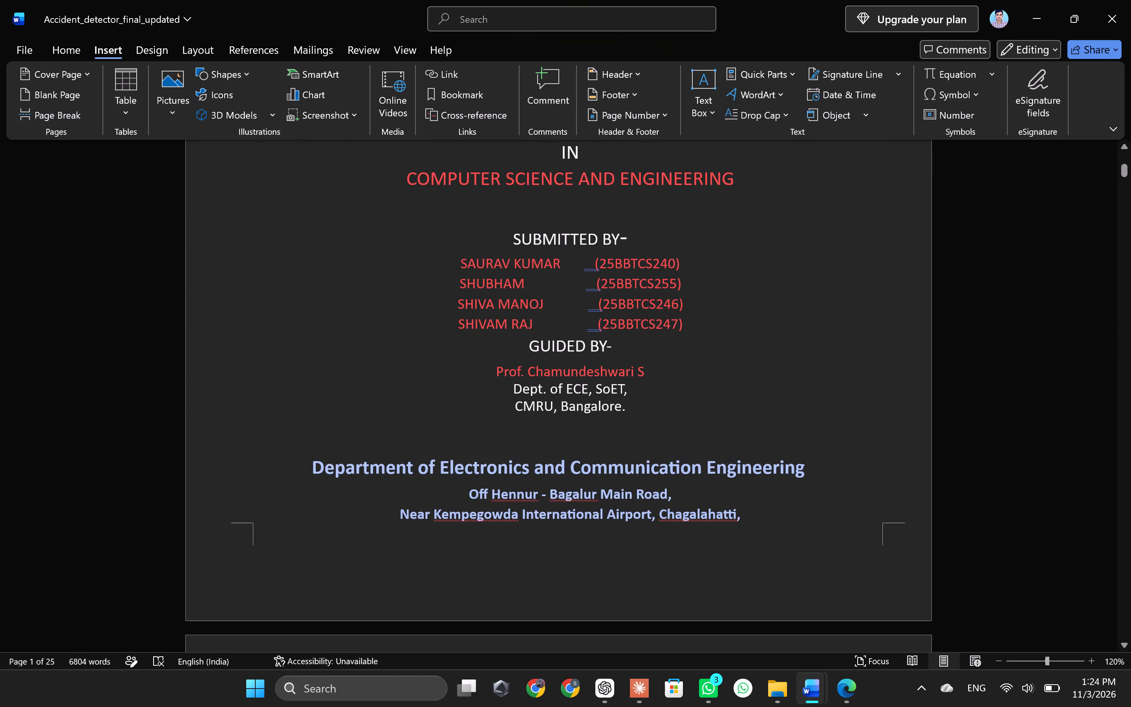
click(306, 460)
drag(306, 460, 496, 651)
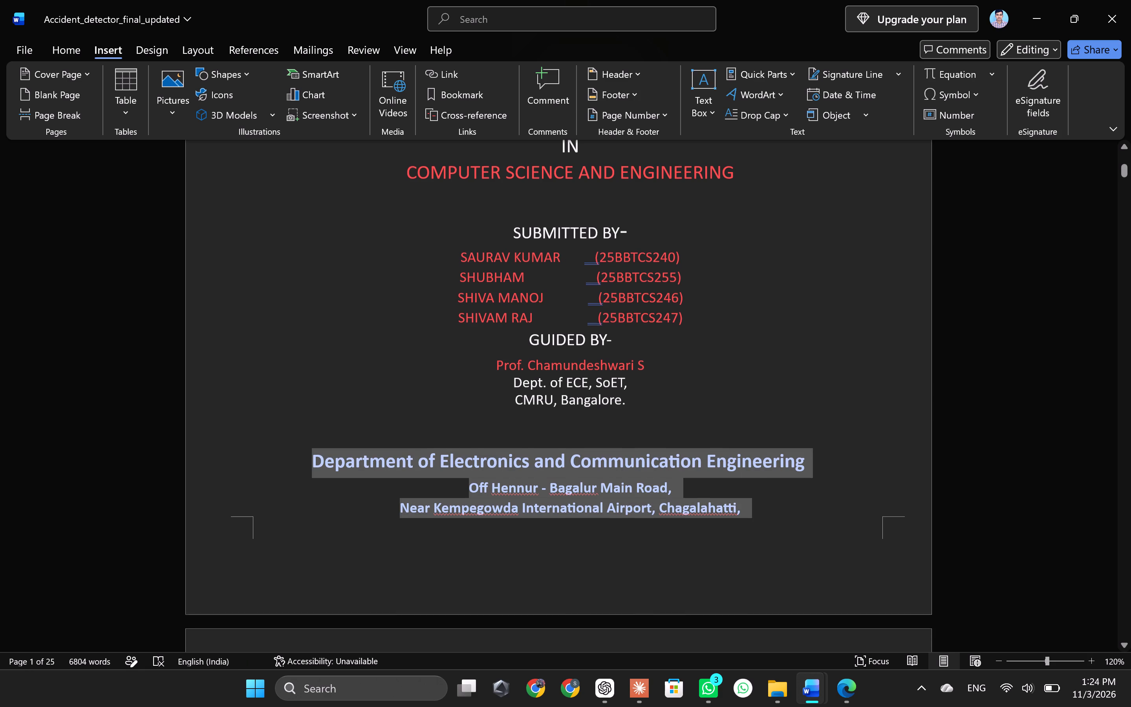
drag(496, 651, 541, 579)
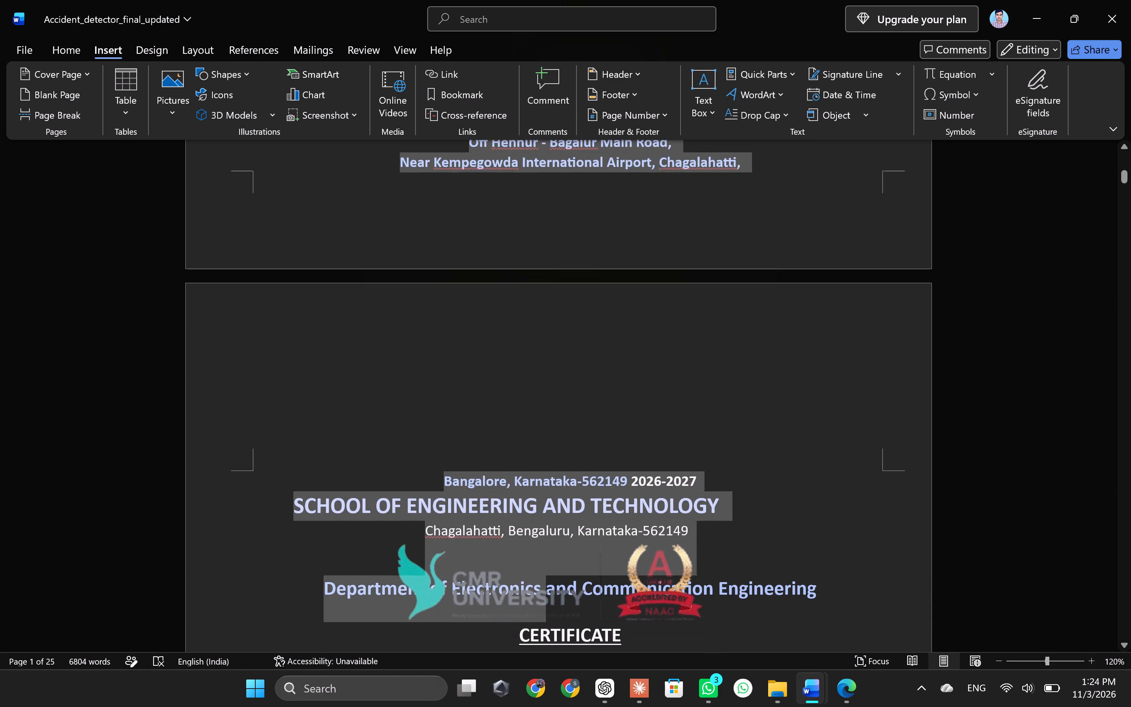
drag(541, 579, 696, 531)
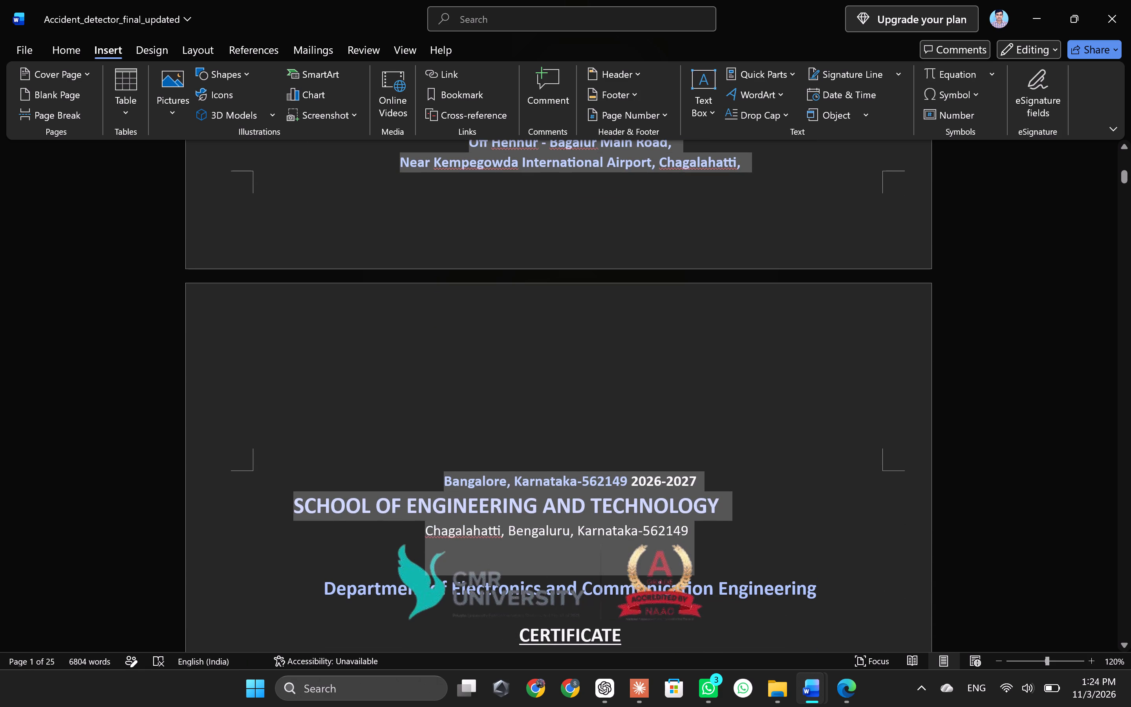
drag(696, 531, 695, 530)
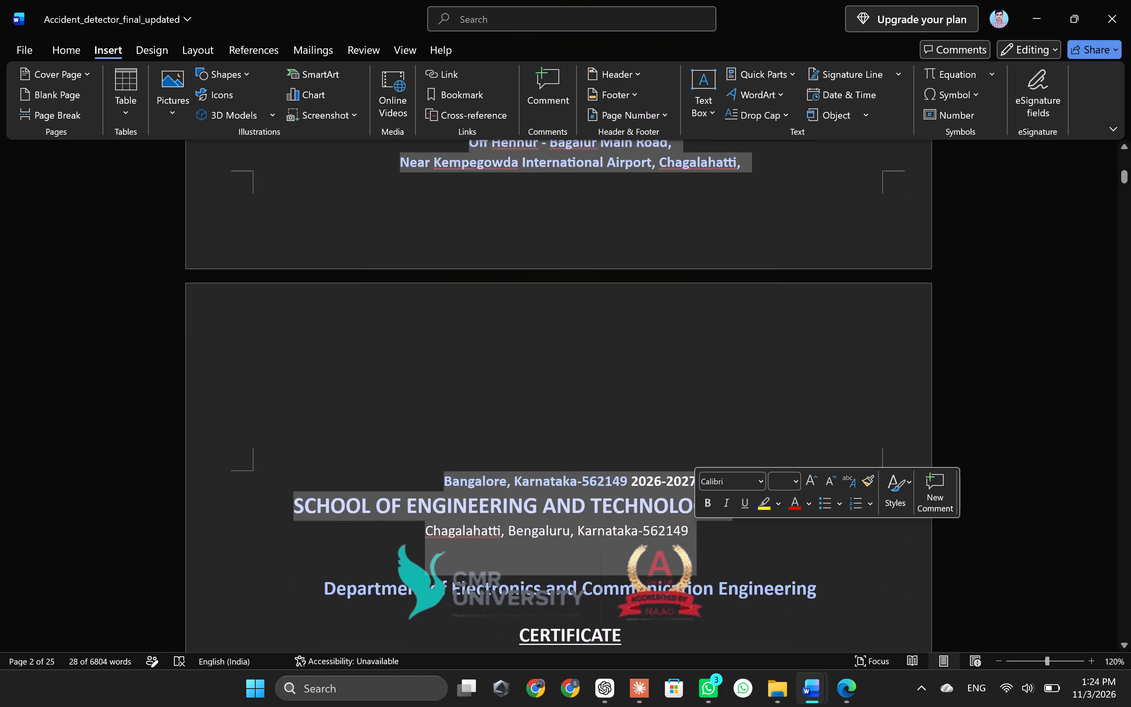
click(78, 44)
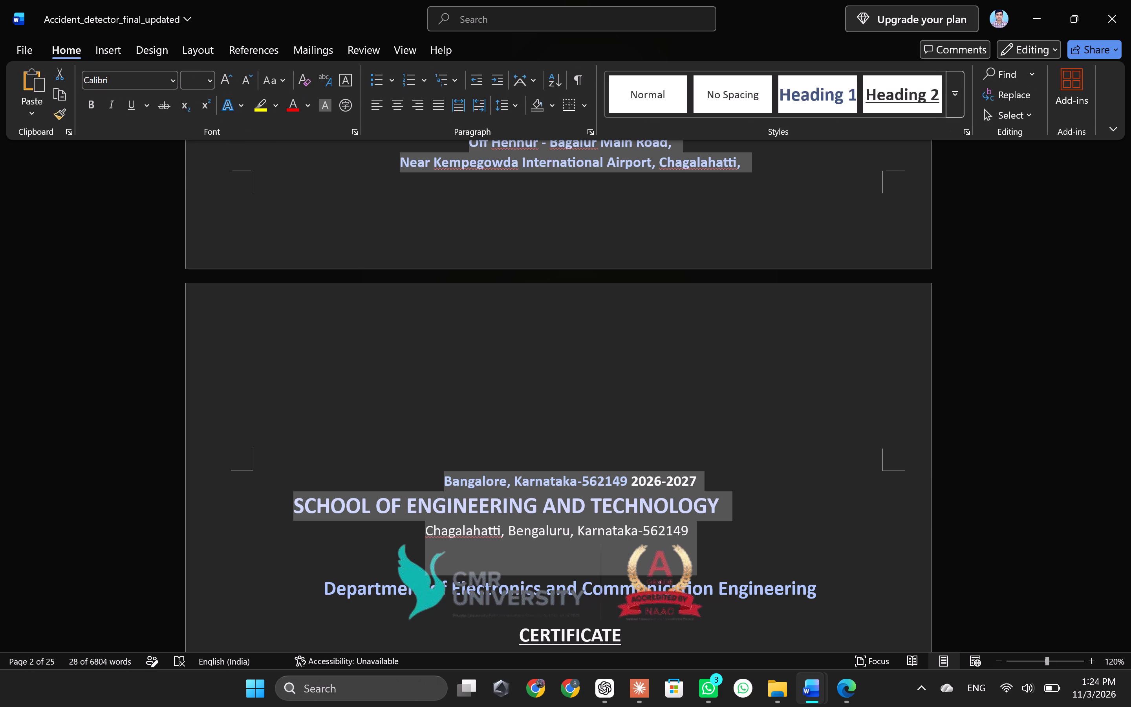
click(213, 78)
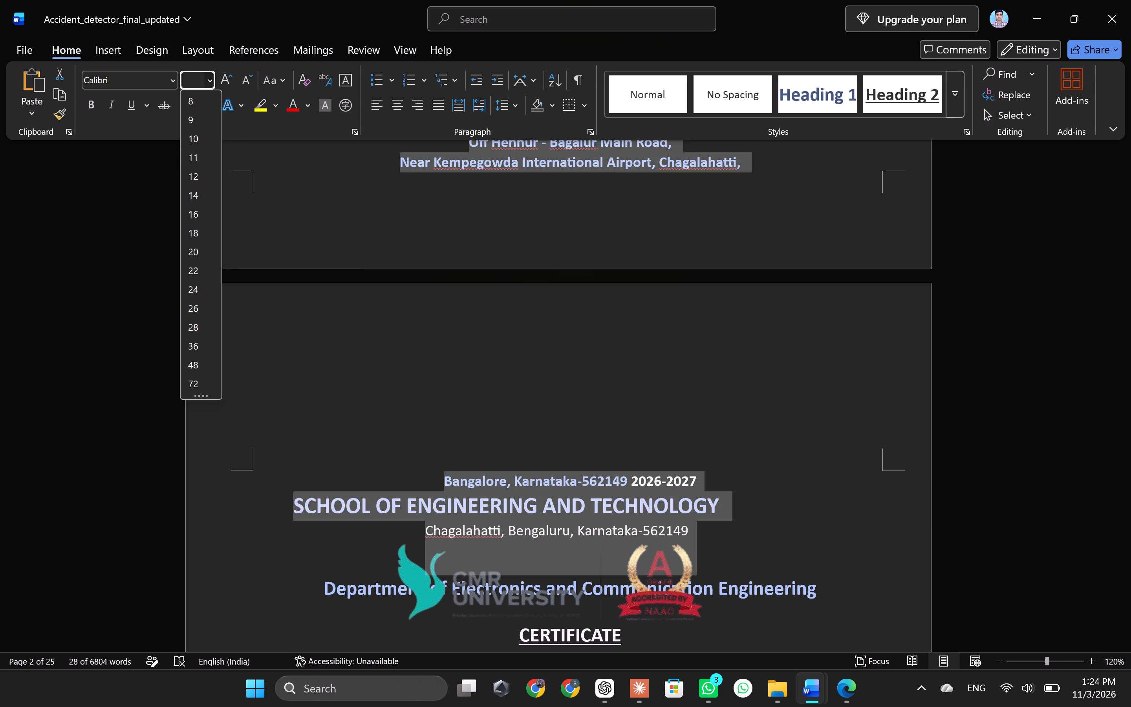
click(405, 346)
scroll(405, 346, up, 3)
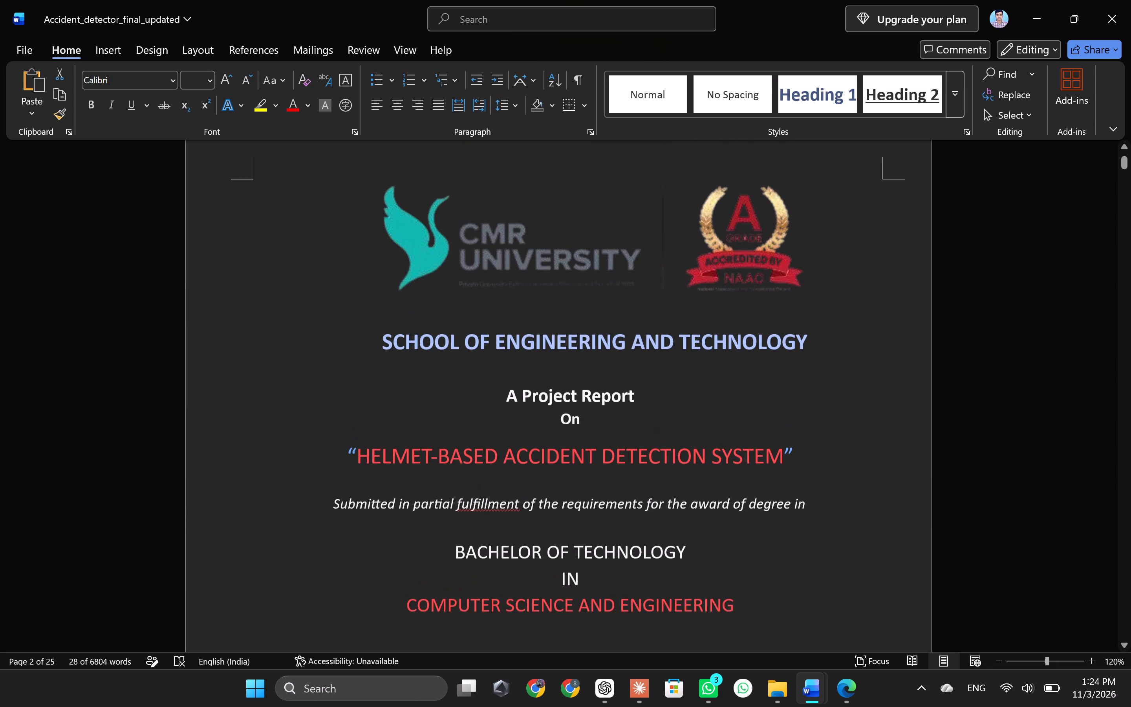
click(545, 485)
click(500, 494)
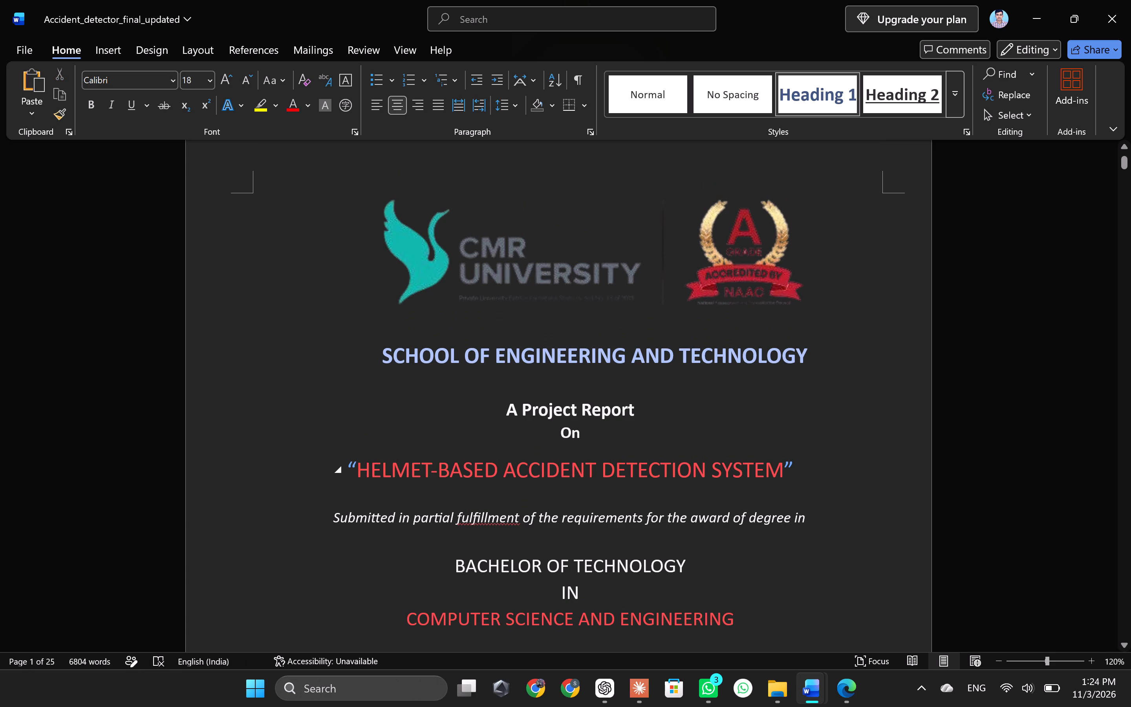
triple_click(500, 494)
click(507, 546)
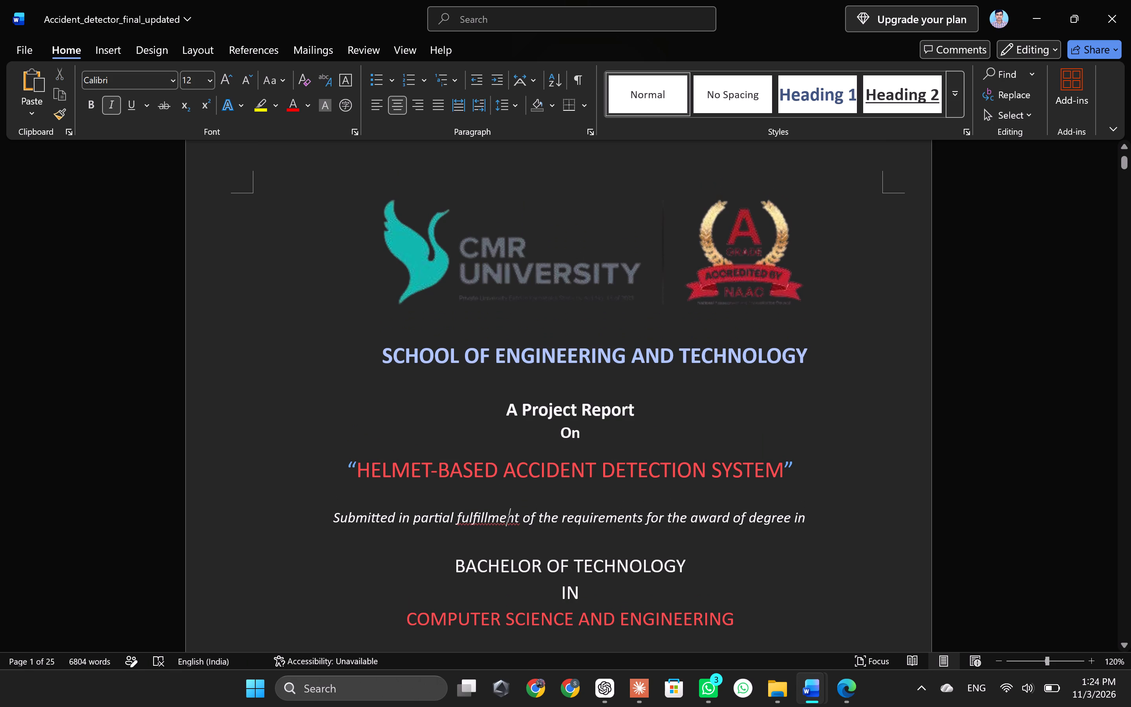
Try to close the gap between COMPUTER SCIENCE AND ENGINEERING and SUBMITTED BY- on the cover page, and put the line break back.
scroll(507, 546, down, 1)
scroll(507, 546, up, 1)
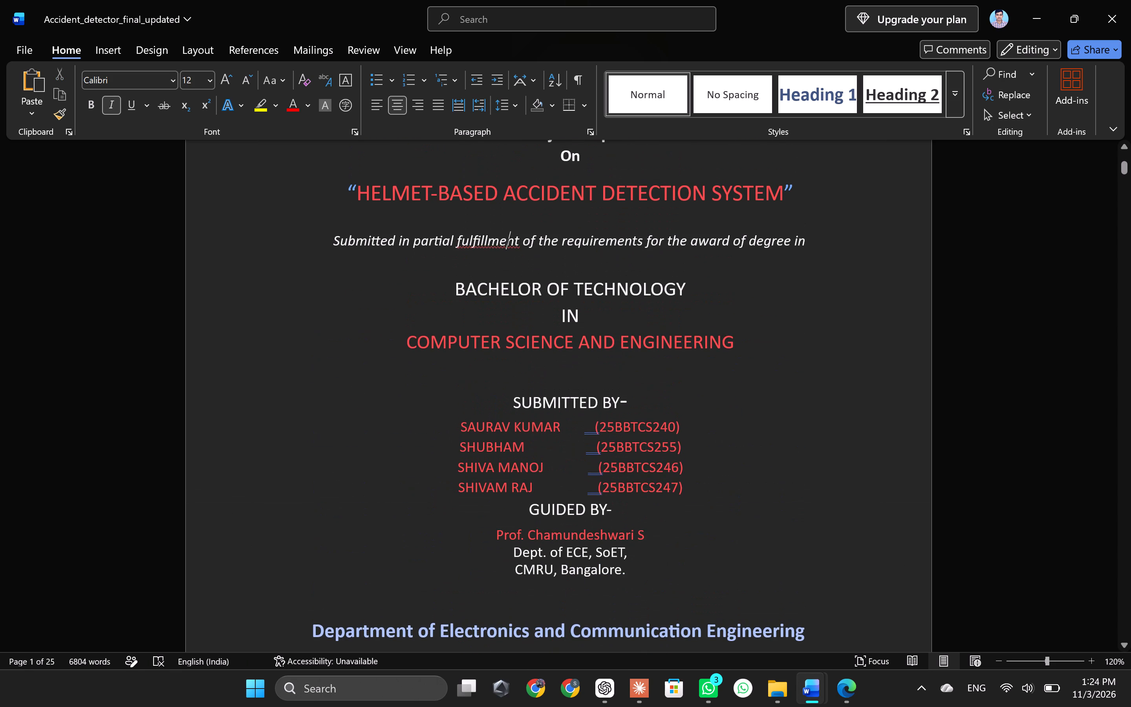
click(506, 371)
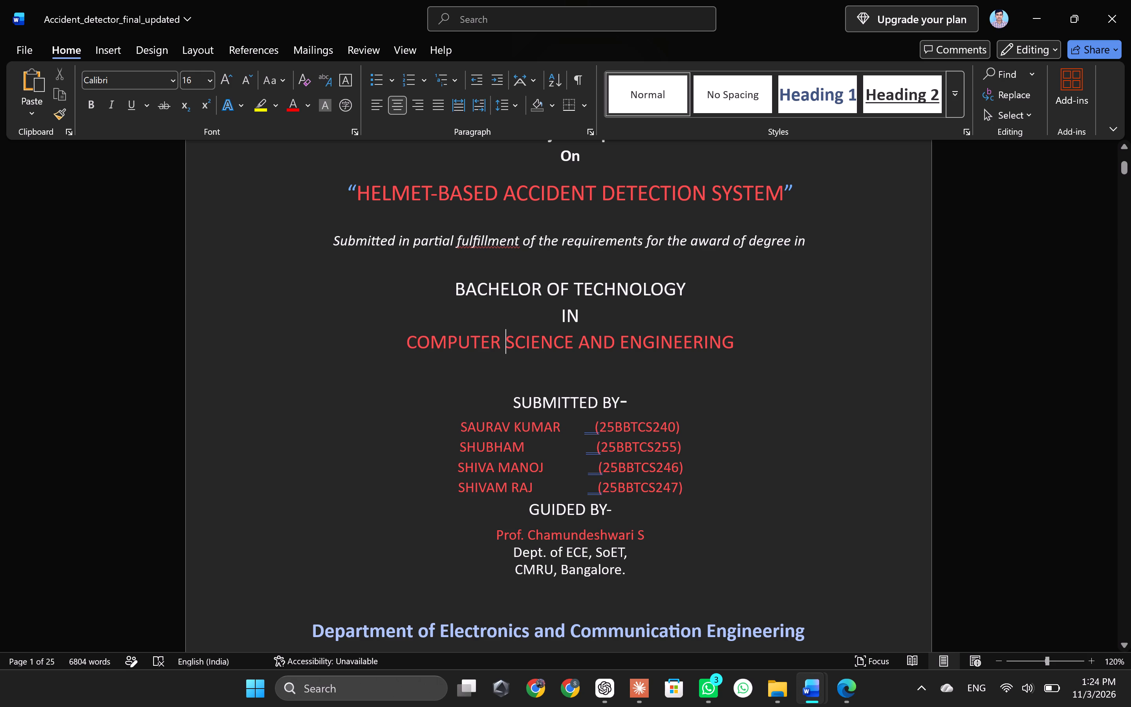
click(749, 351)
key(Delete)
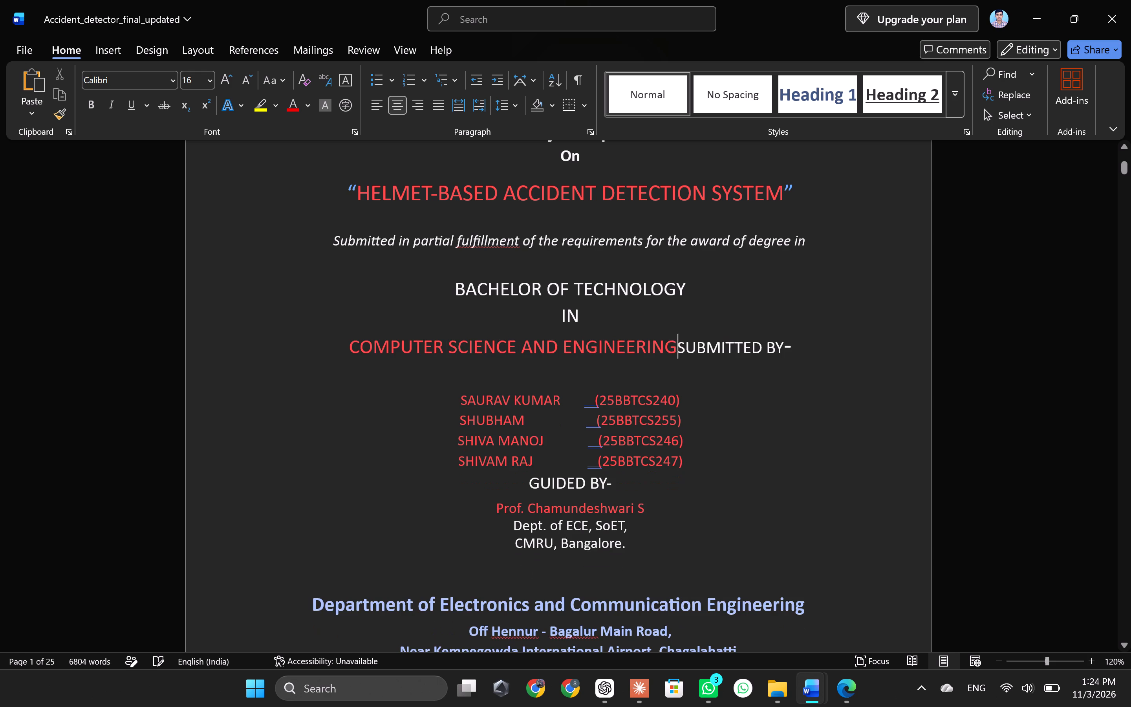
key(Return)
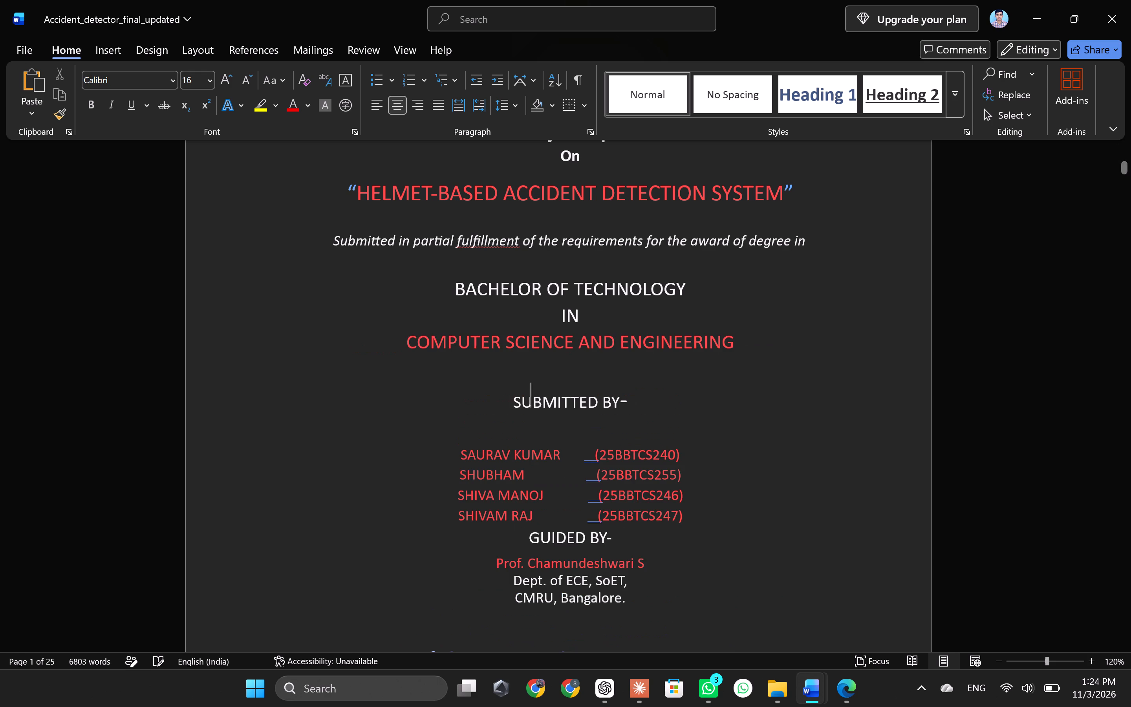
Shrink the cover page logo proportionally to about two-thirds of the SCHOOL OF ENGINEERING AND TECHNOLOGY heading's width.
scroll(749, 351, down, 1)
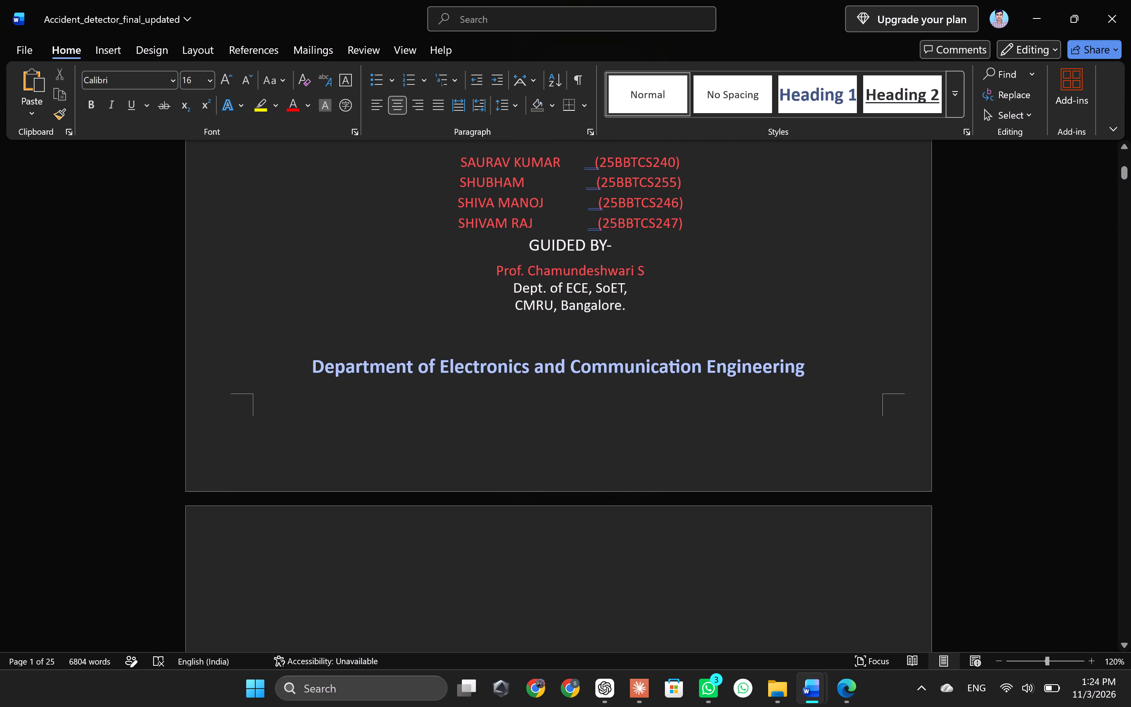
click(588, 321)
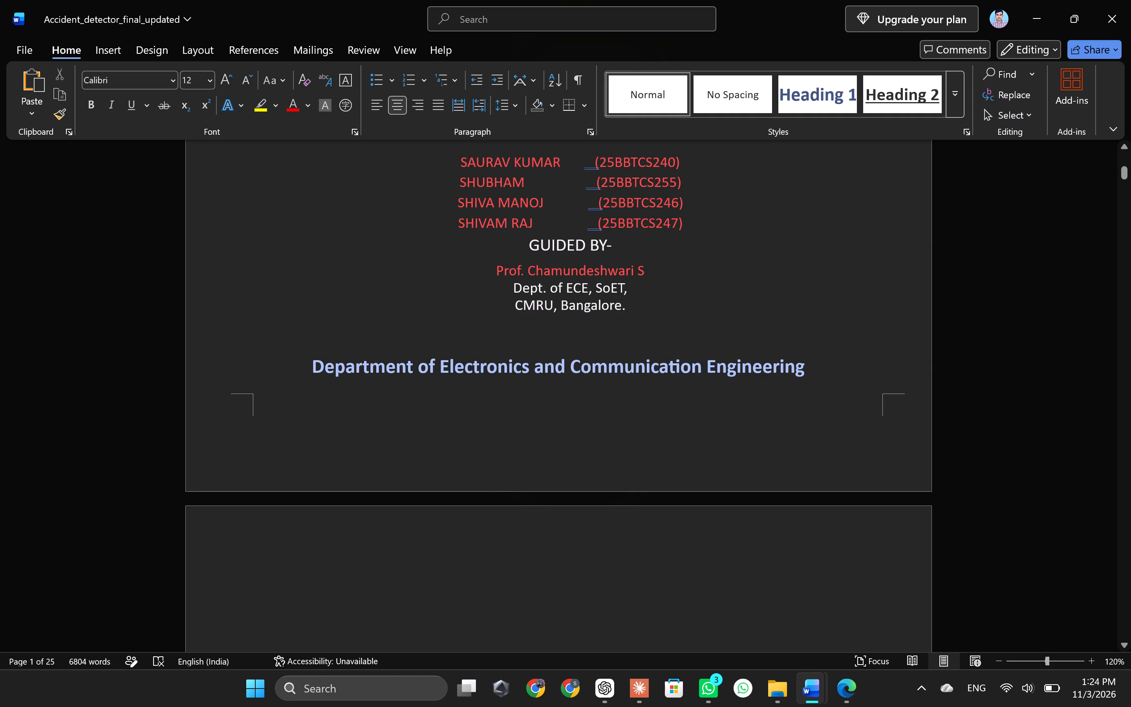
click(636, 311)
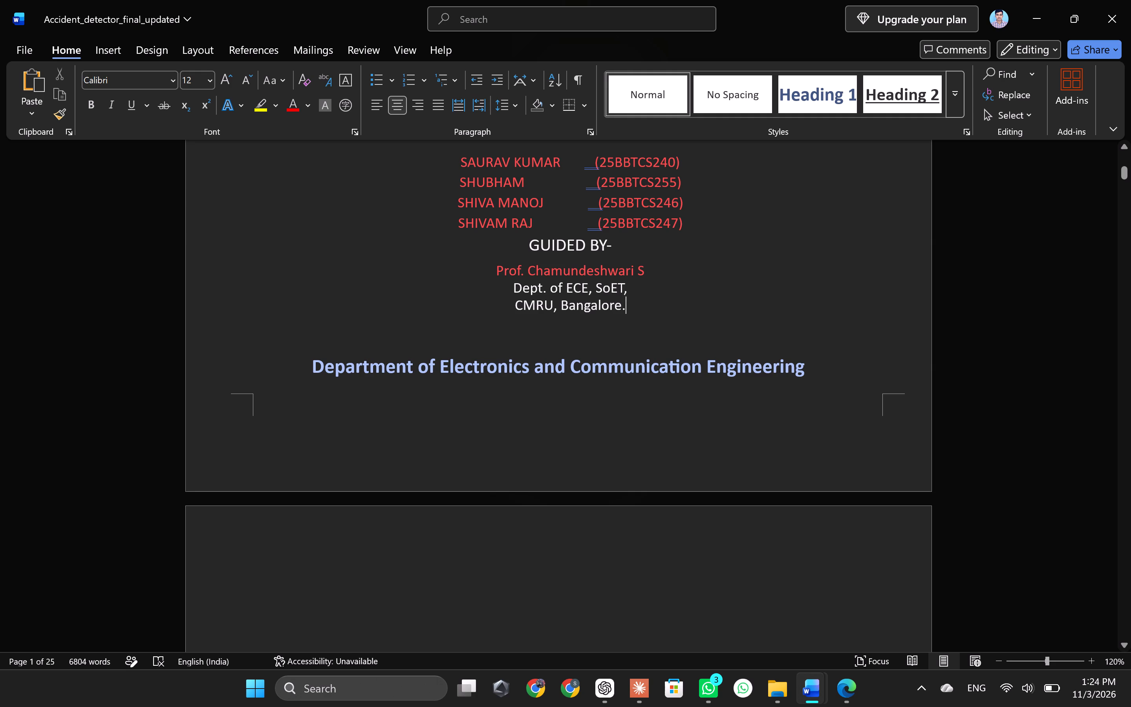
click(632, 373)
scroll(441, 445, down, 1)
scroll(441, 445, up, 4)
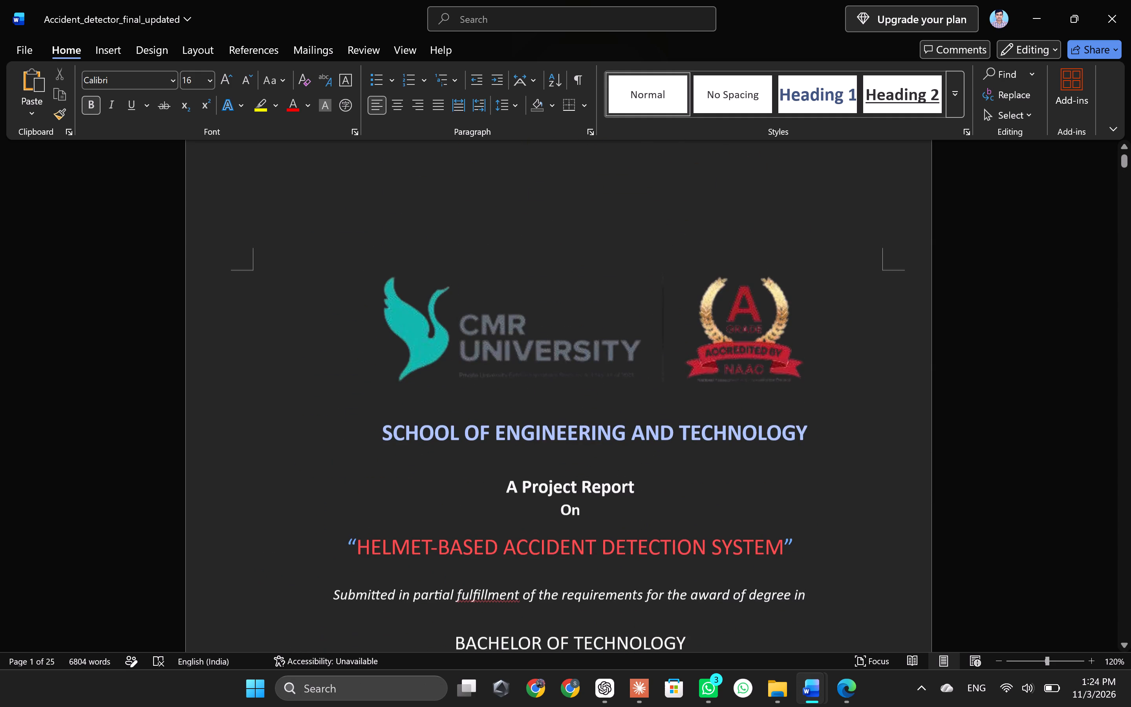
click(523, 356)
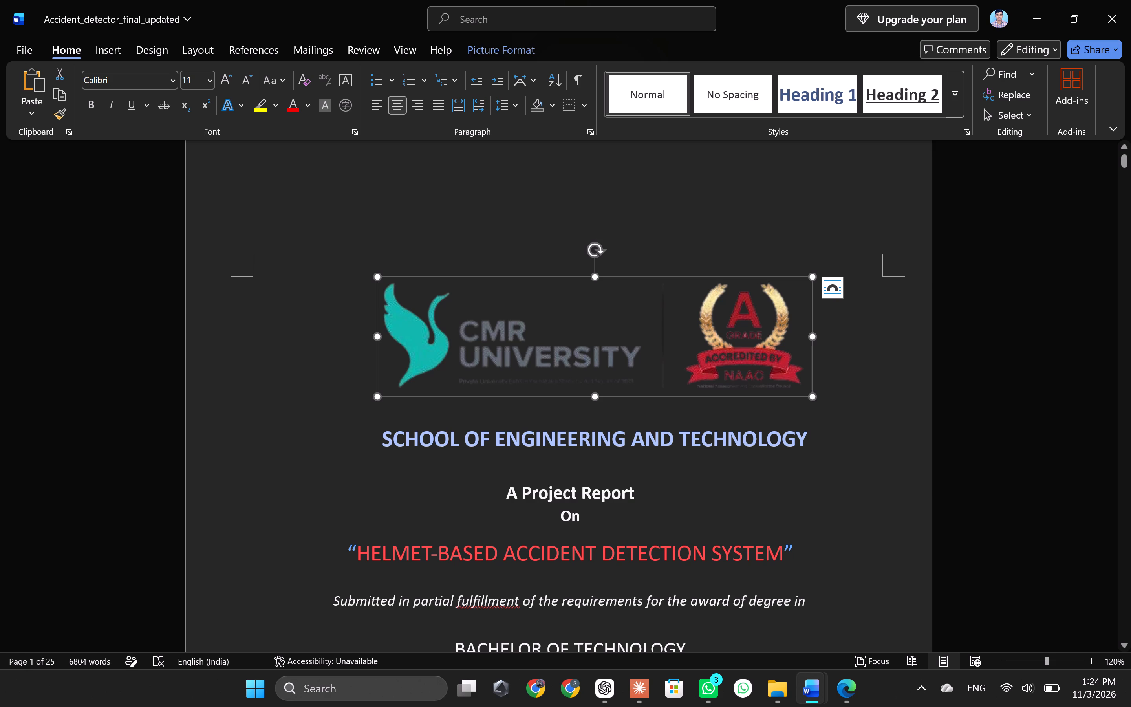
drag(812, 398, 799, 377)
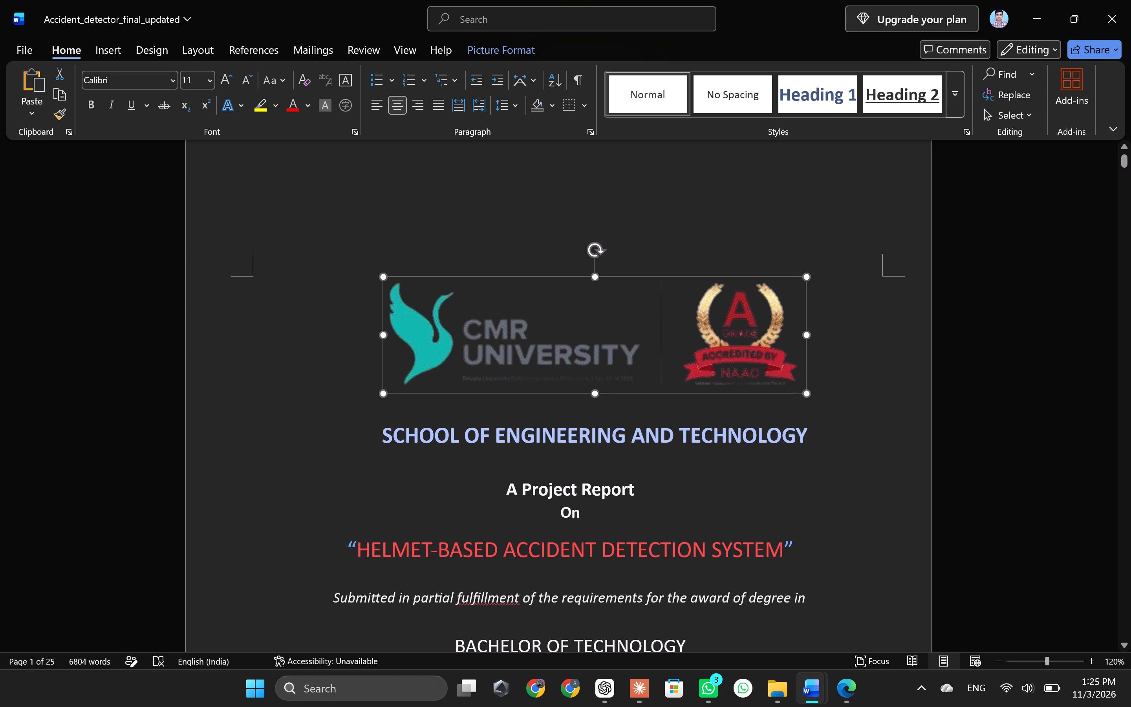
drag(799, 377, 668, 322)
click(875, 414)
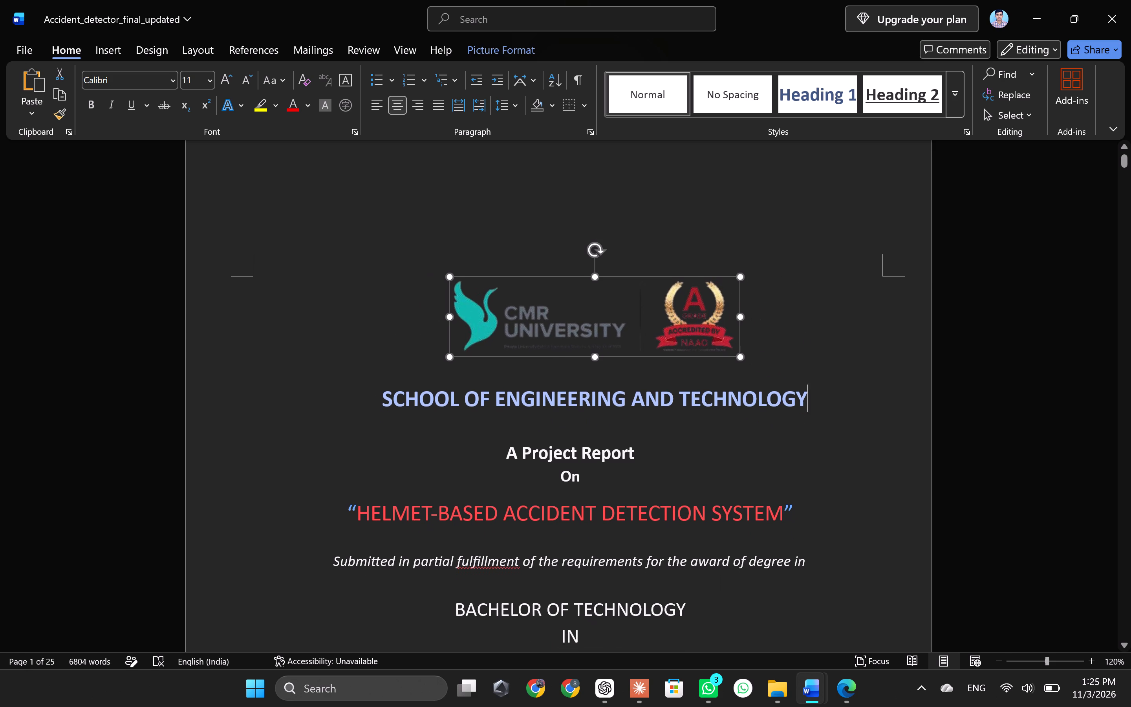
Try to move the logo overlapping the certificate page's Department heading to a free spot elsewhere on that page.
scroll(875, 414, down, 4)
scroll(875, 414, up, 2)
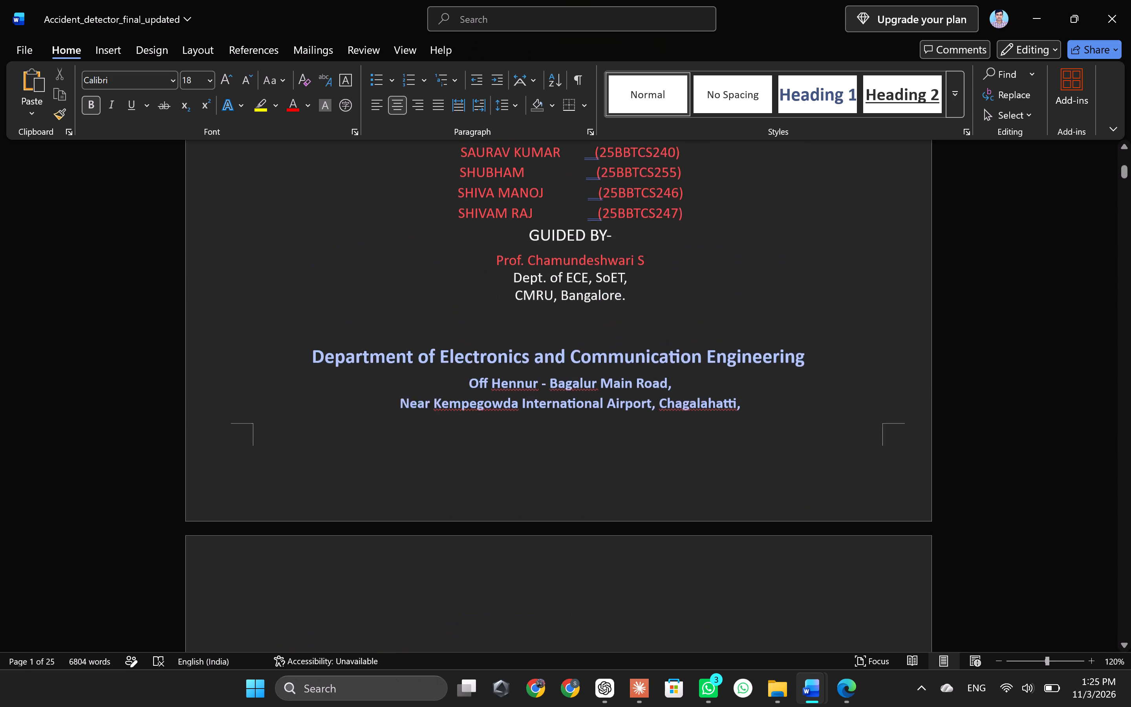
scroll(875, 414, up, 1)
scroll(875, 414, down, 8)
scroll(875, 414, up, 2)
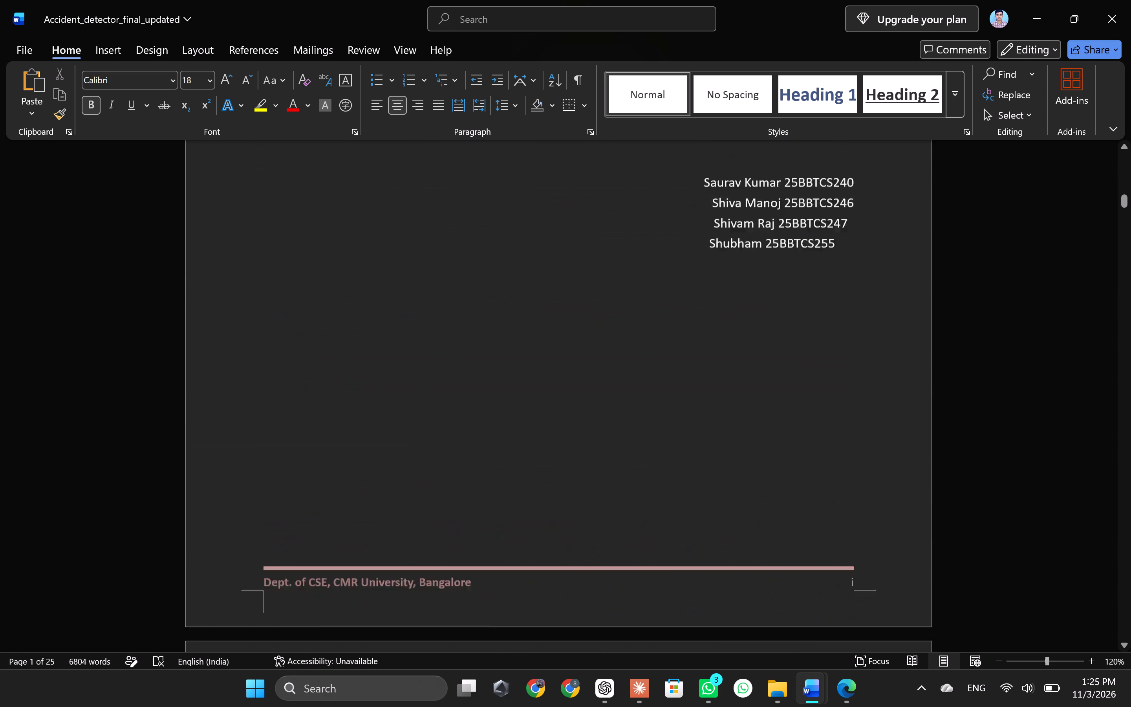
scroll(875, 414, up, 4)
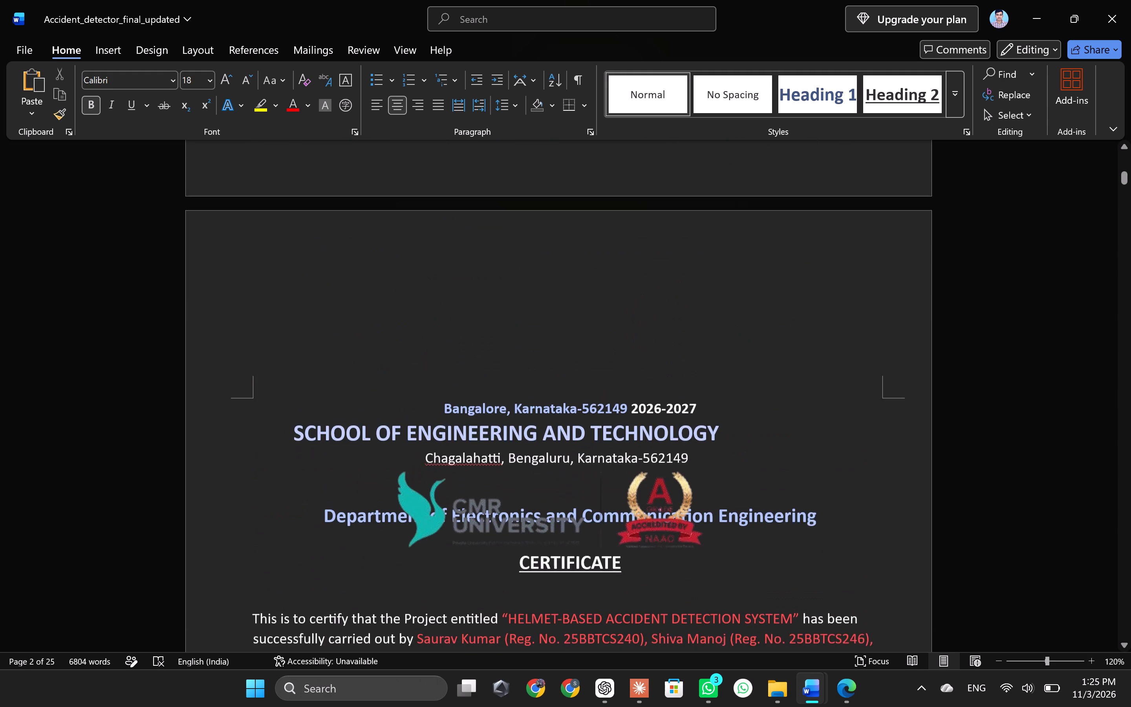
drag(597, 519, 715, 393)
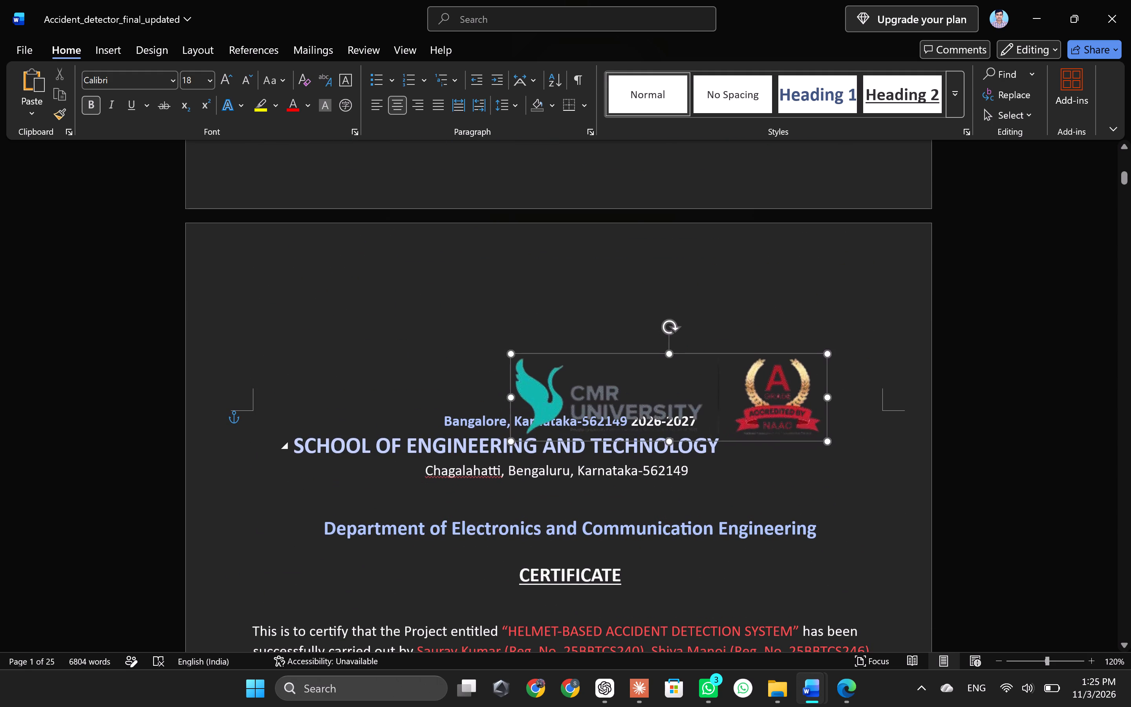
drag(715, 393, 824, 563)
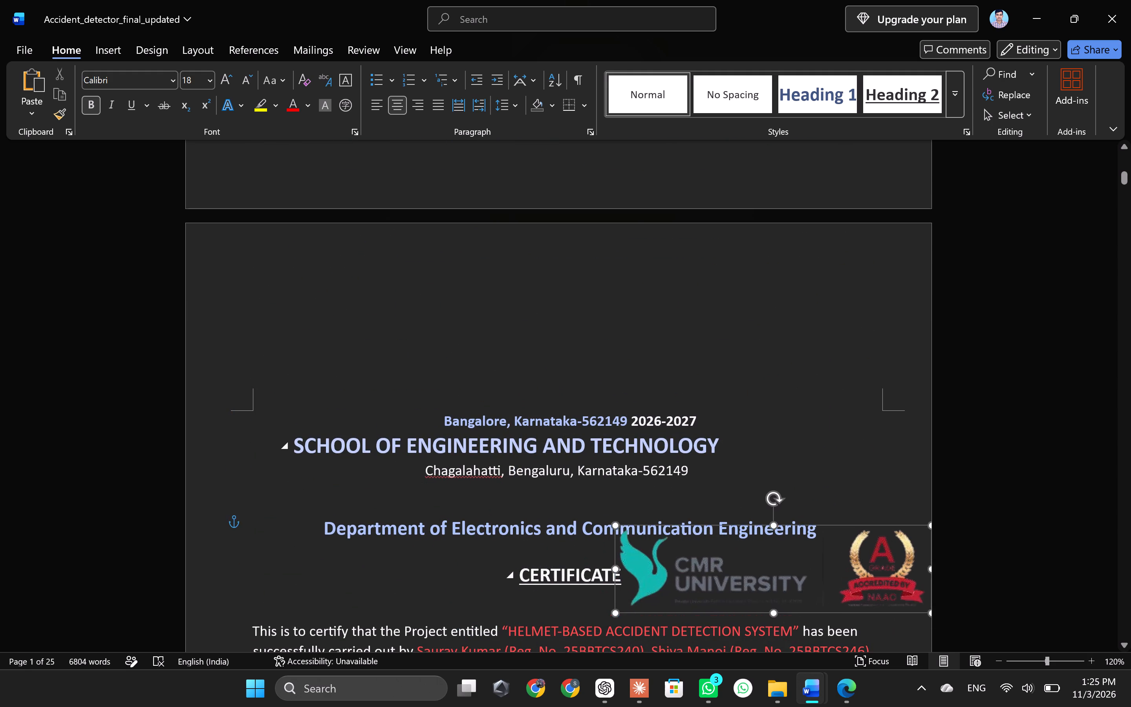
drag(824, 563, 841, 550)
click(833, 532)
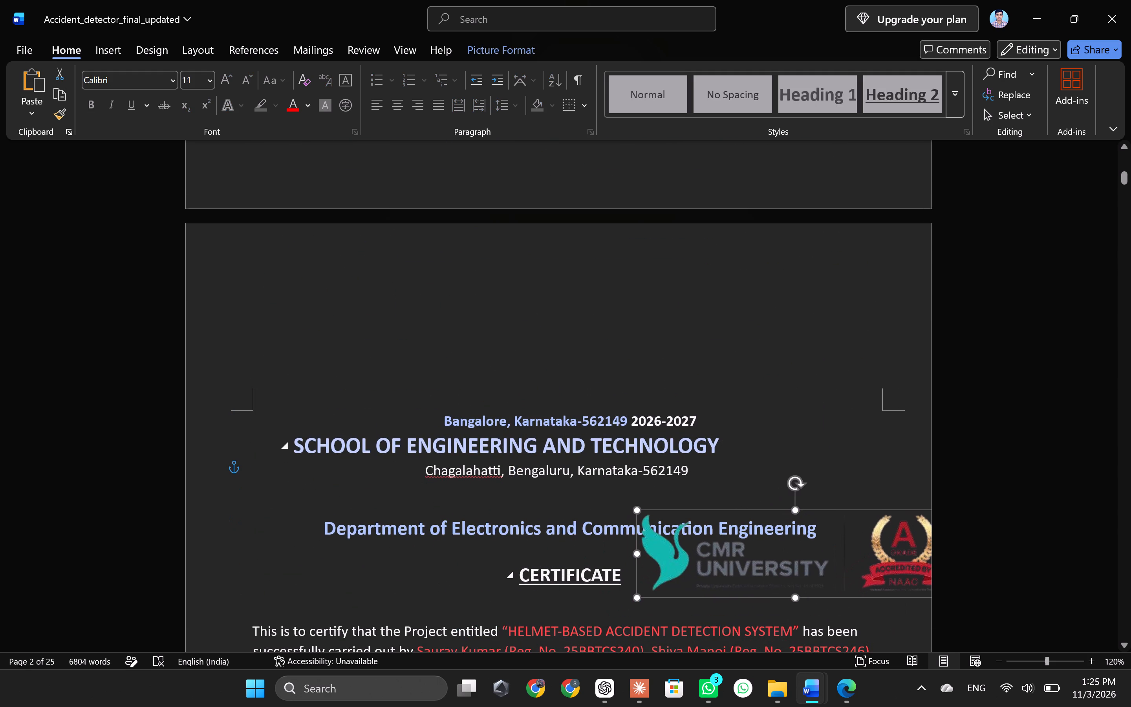
Undo the recent logo and layout edits back to the logo sitting in line before the certificate's opening paragraph.
key(ctrl+z)
key(ctrl+z)
key(ctrl+z)
key(ctrl+z)
key(ctrl+z)
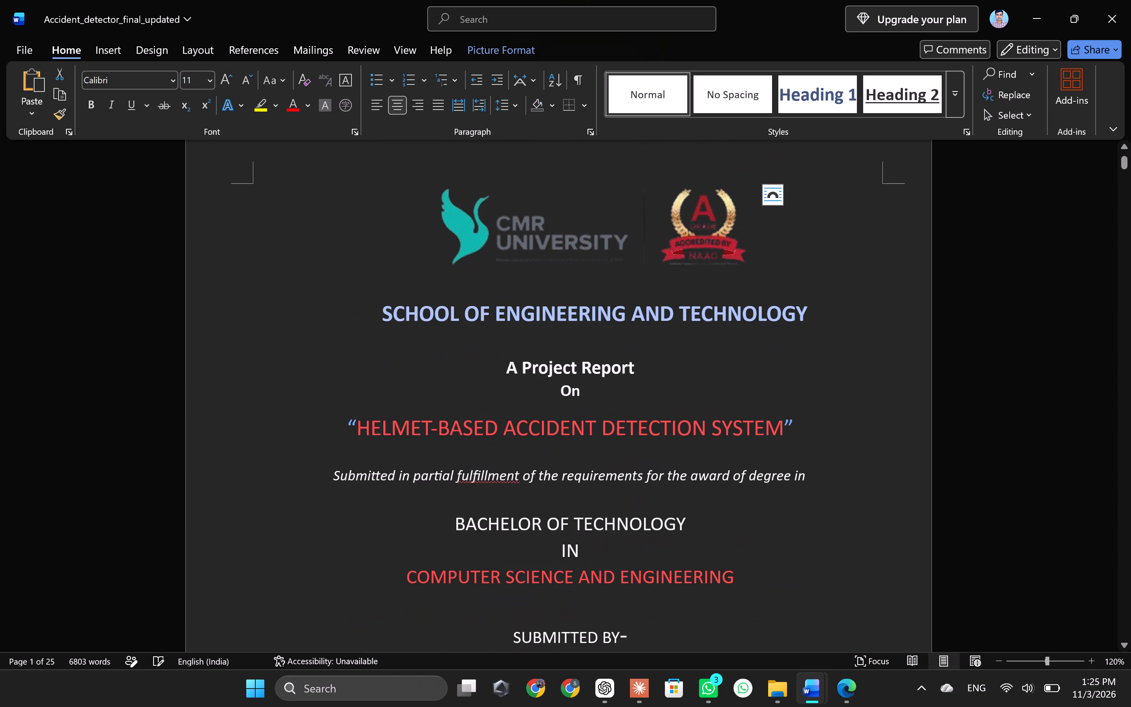
key(ctrl+z)
key(ctrl+z)
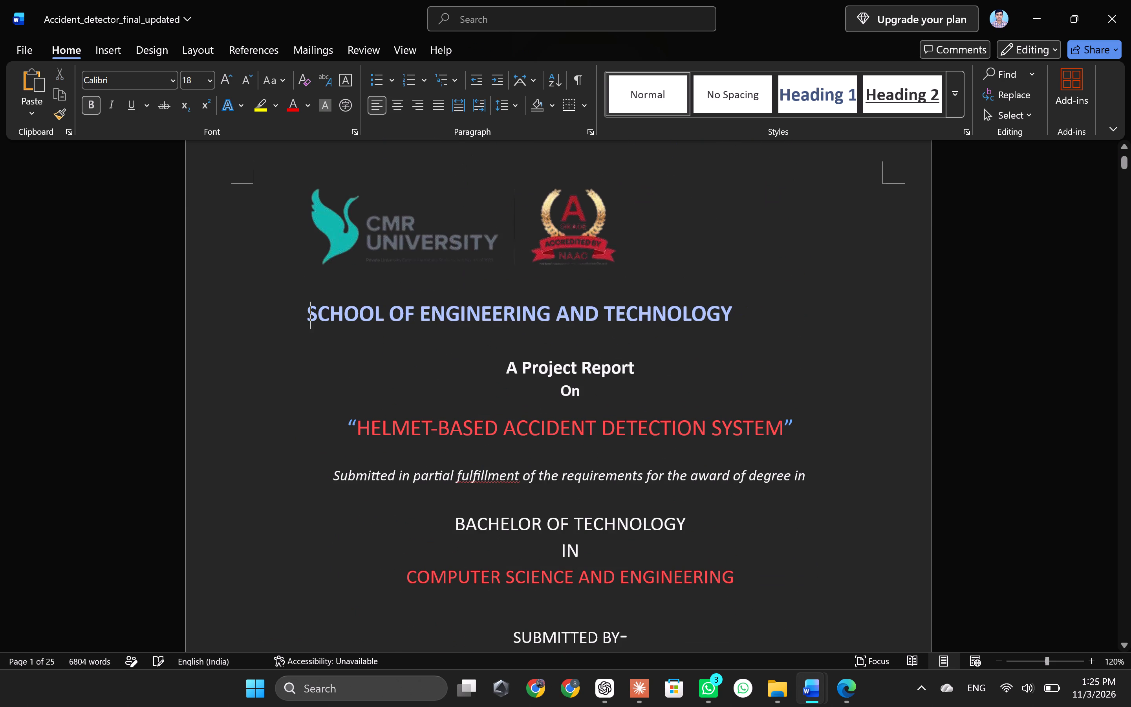
scroll(833, 532, down, 4)
scroll(833, 532, up, 2)
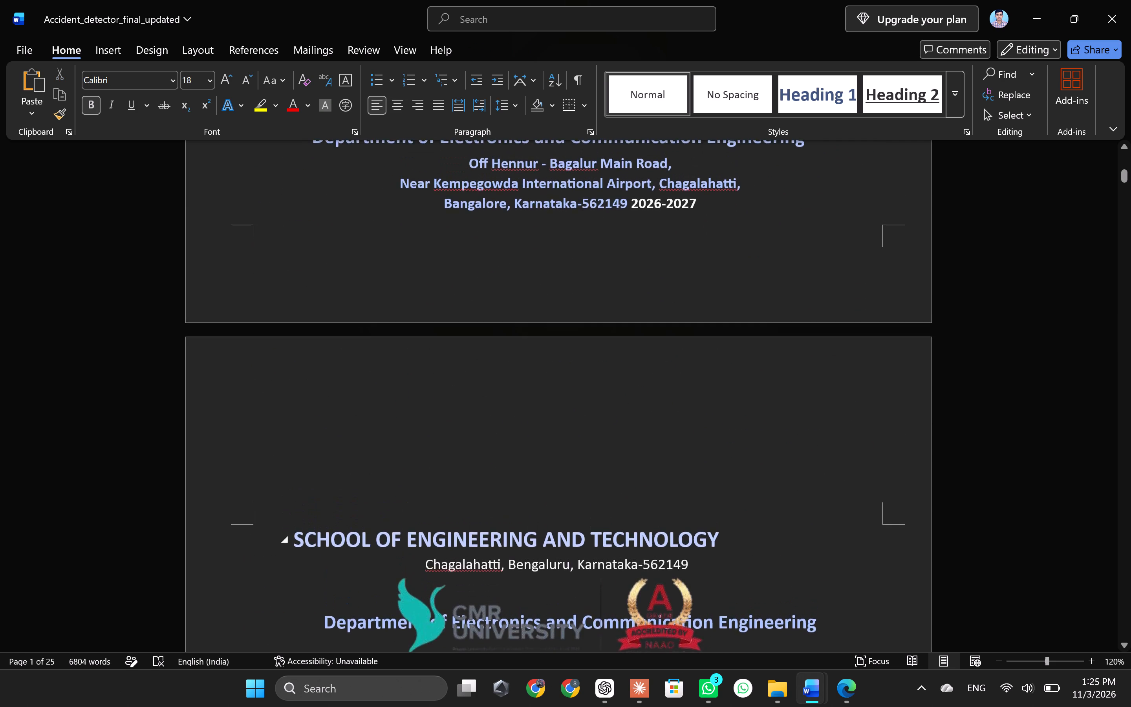
key(ctrl+z)
key(ctrl+z)
key(ctrl+z)
key(ctrl+z)
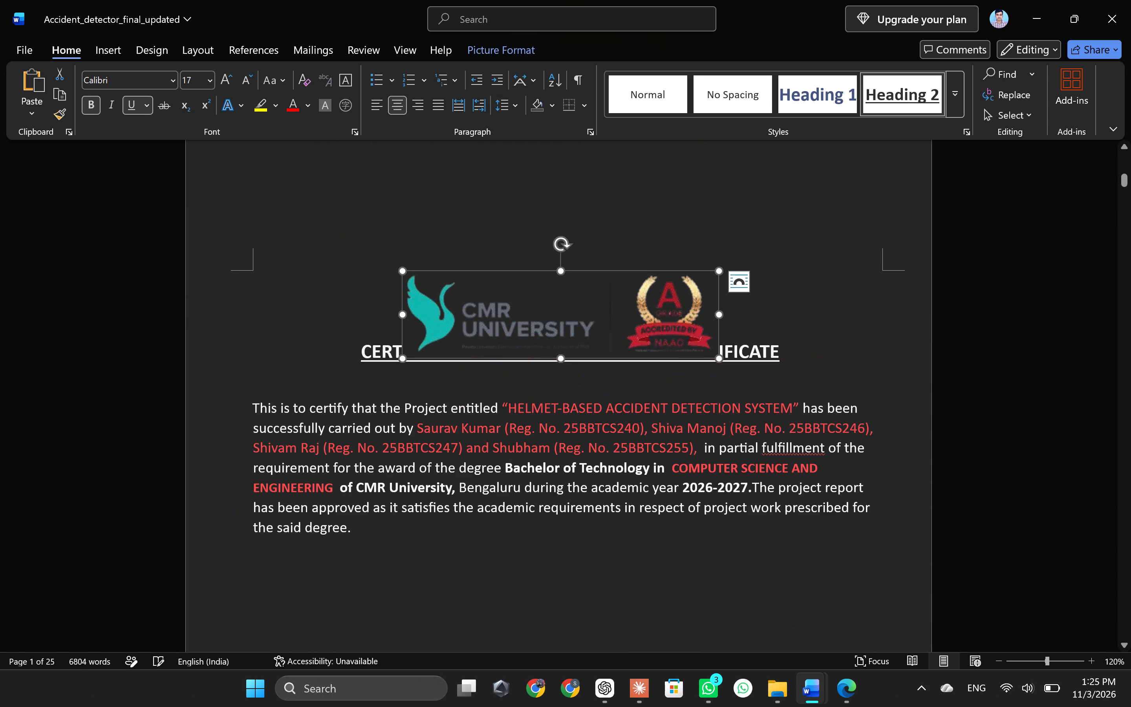
key(ctrl+z)
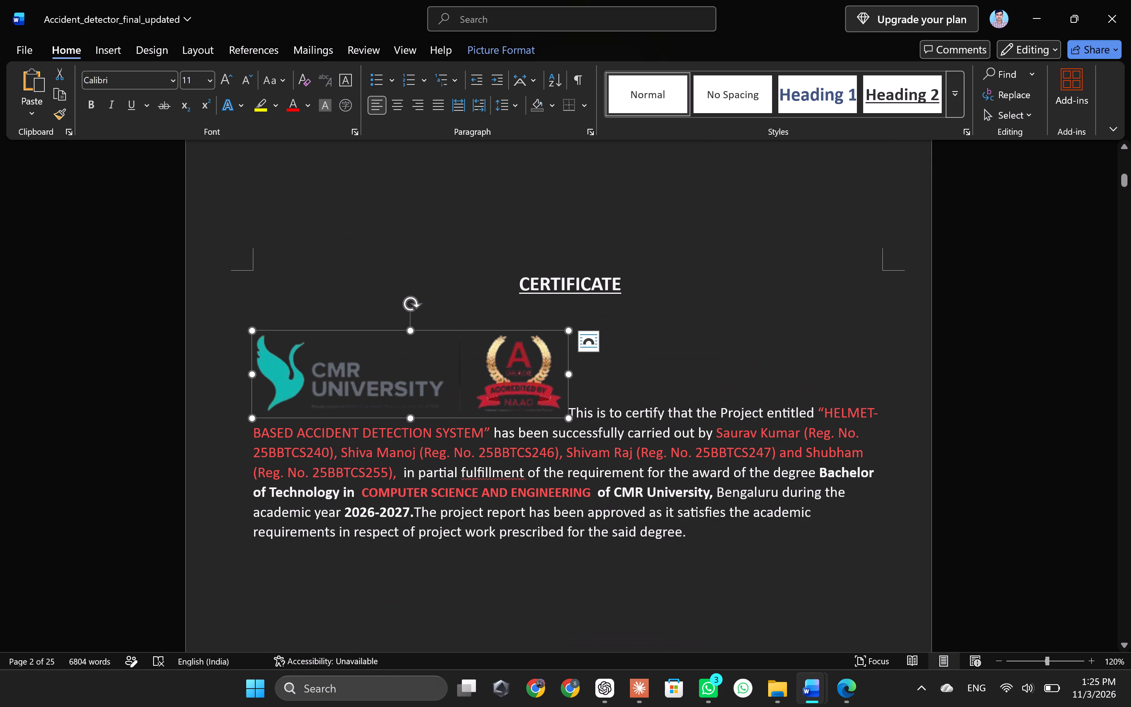
Move the logo above the CERTIFICATE heading, set its text wrapping to Top and Bottom, and nudge it closer to the page centre.
click(591, 346)
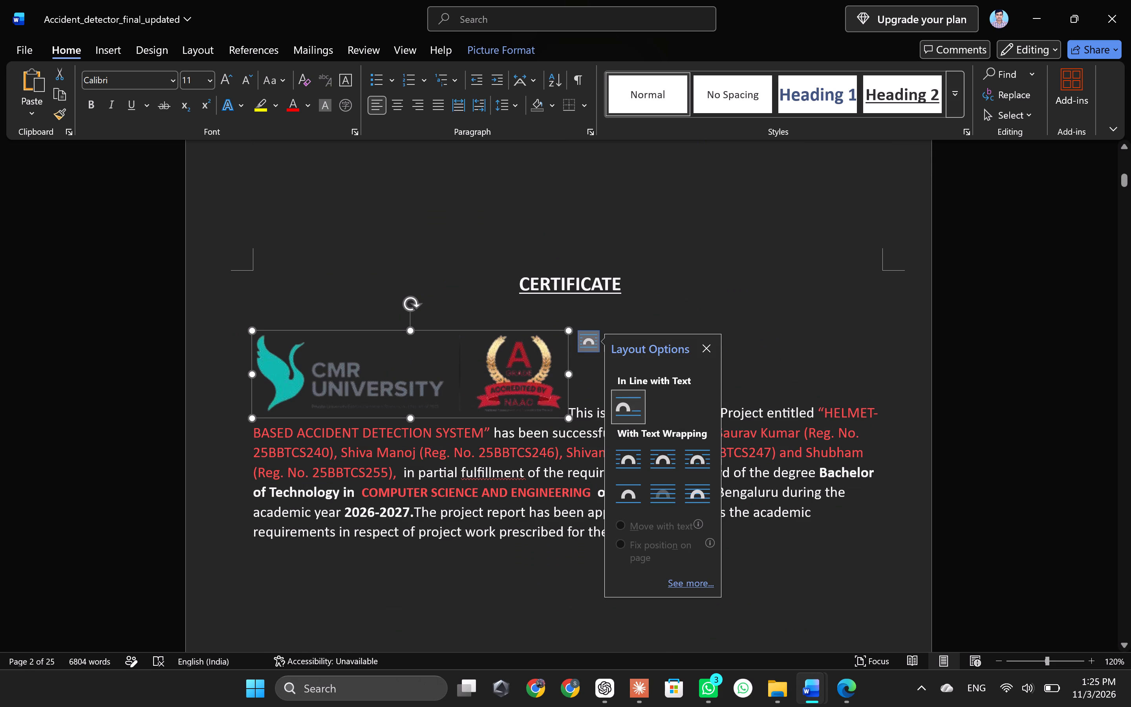
drag(494, 400, 594, 298)
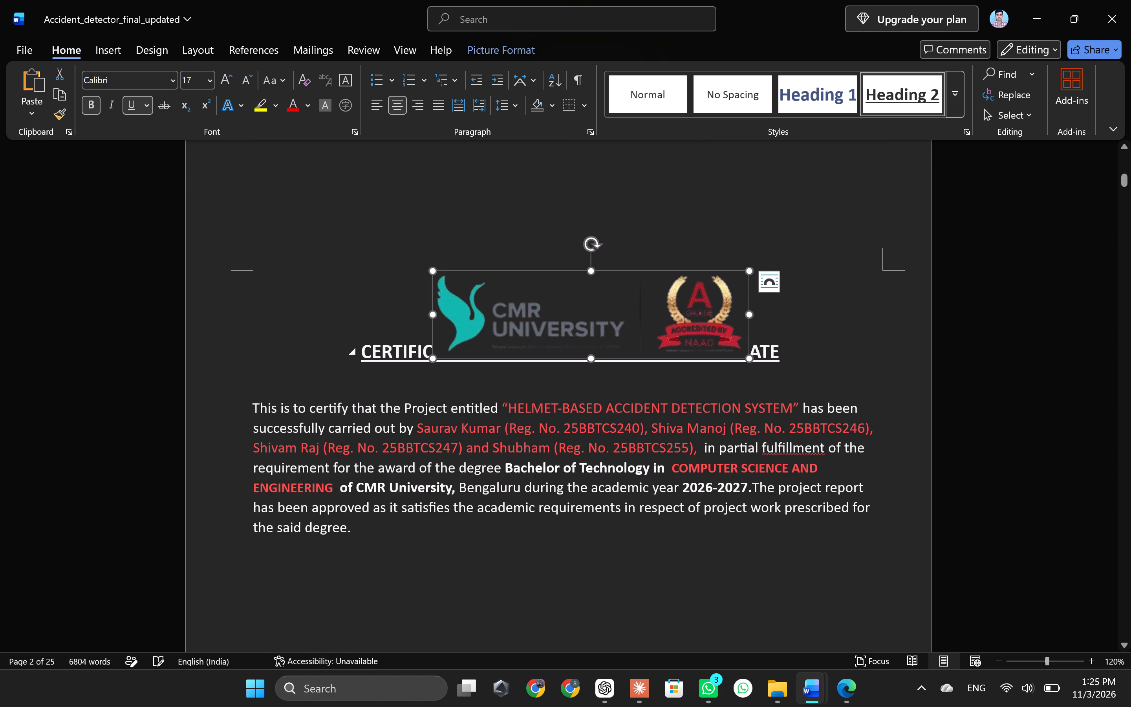
click(575, 305)
right_click(620, 326)
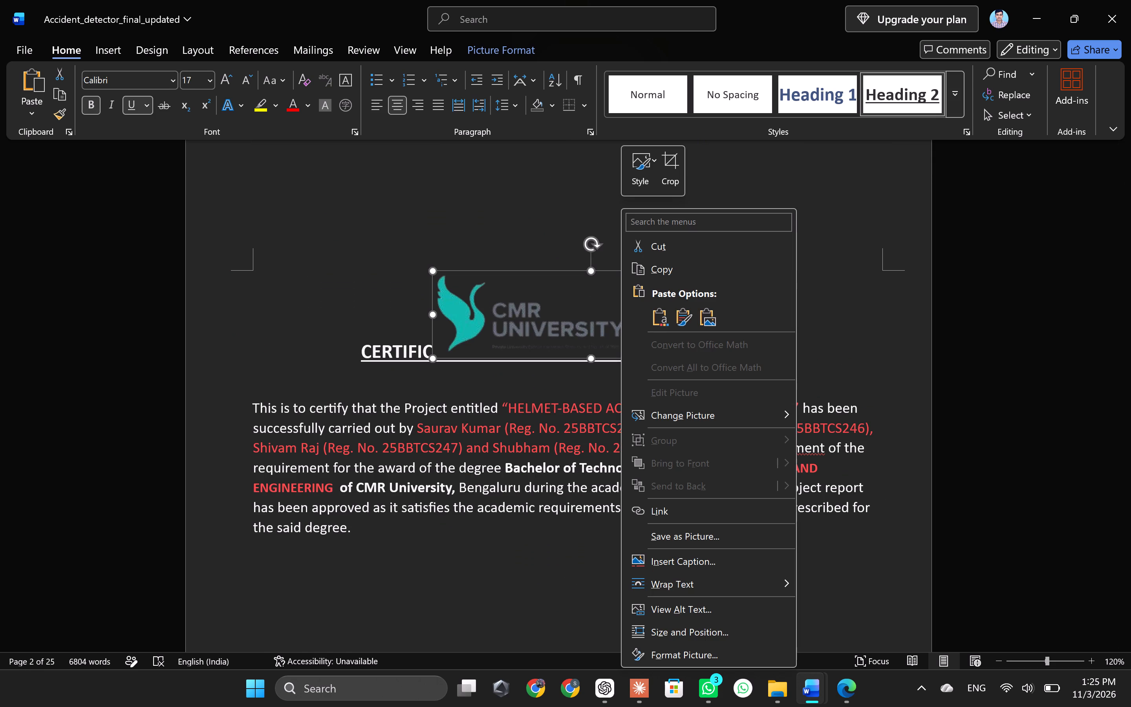
click(834, 176)
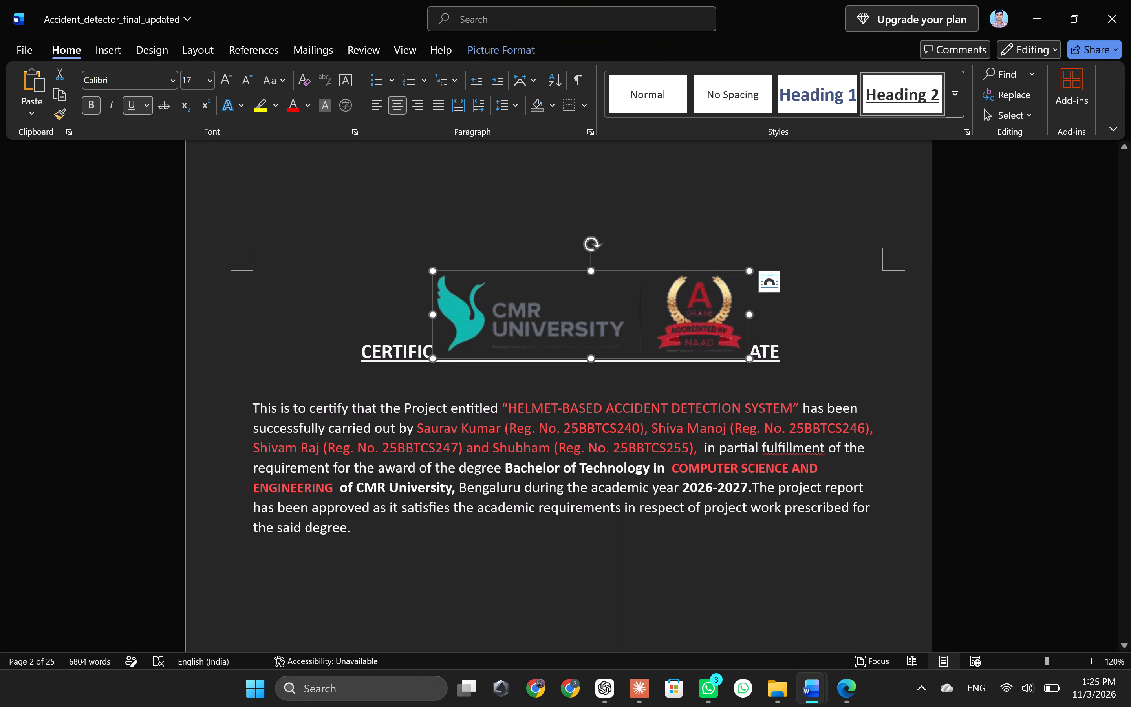
click(772, 274)
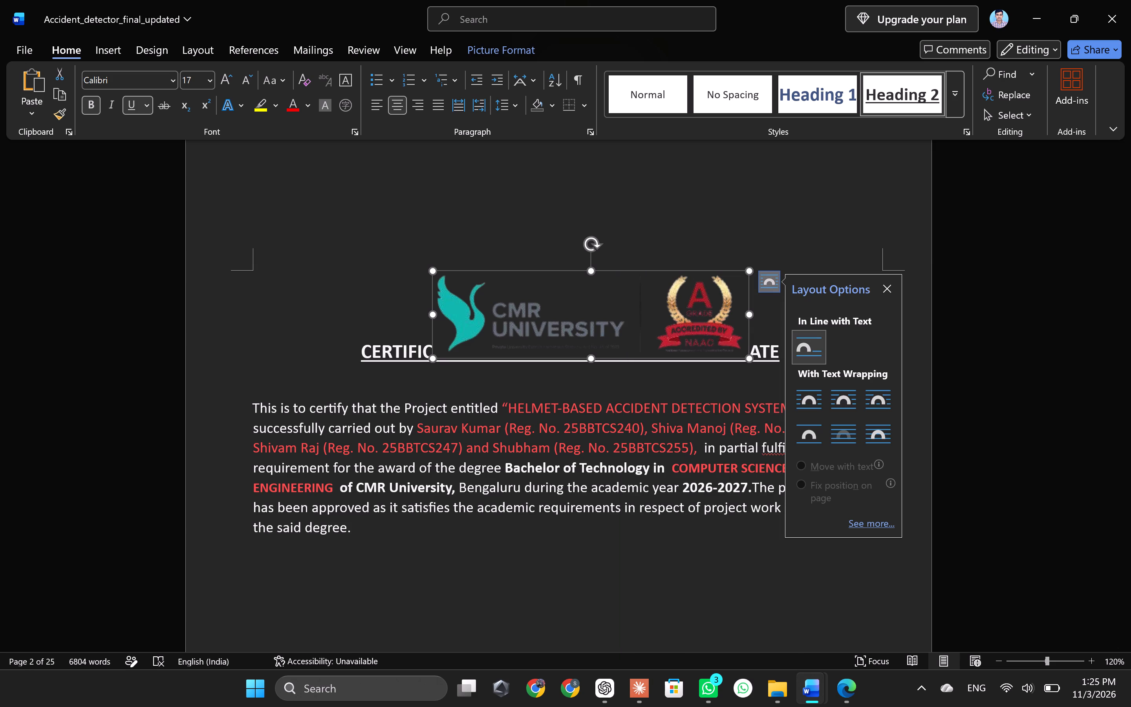
click(813, 432)
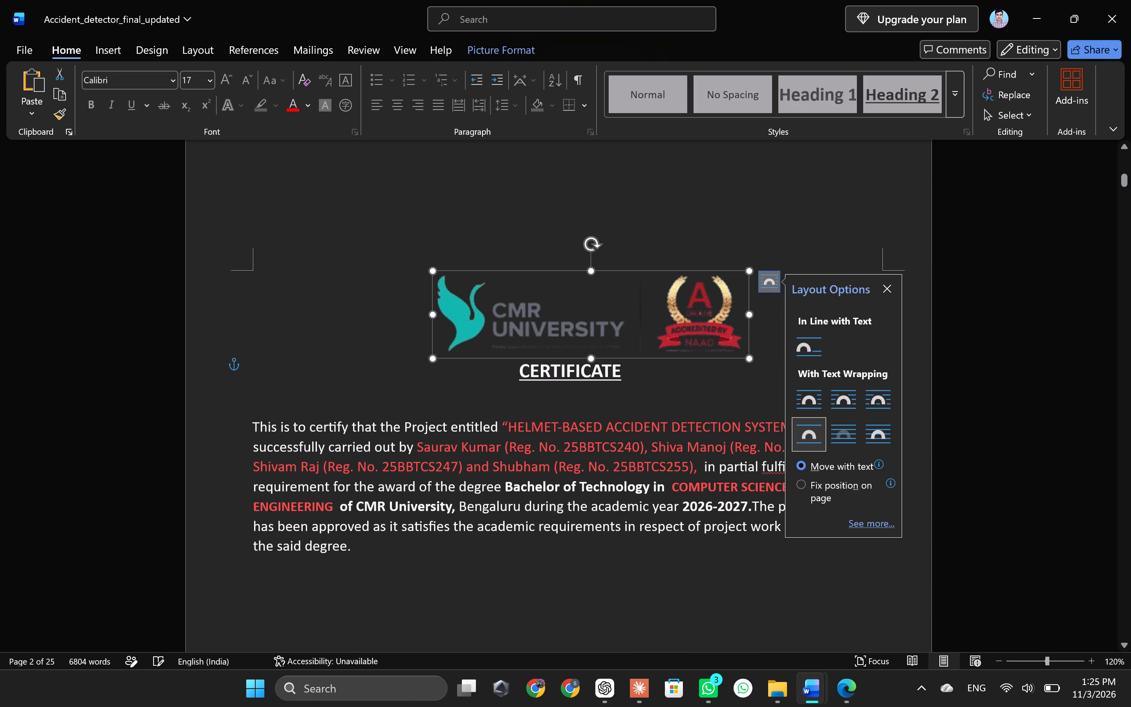
drag(614, 328, 610, 313)
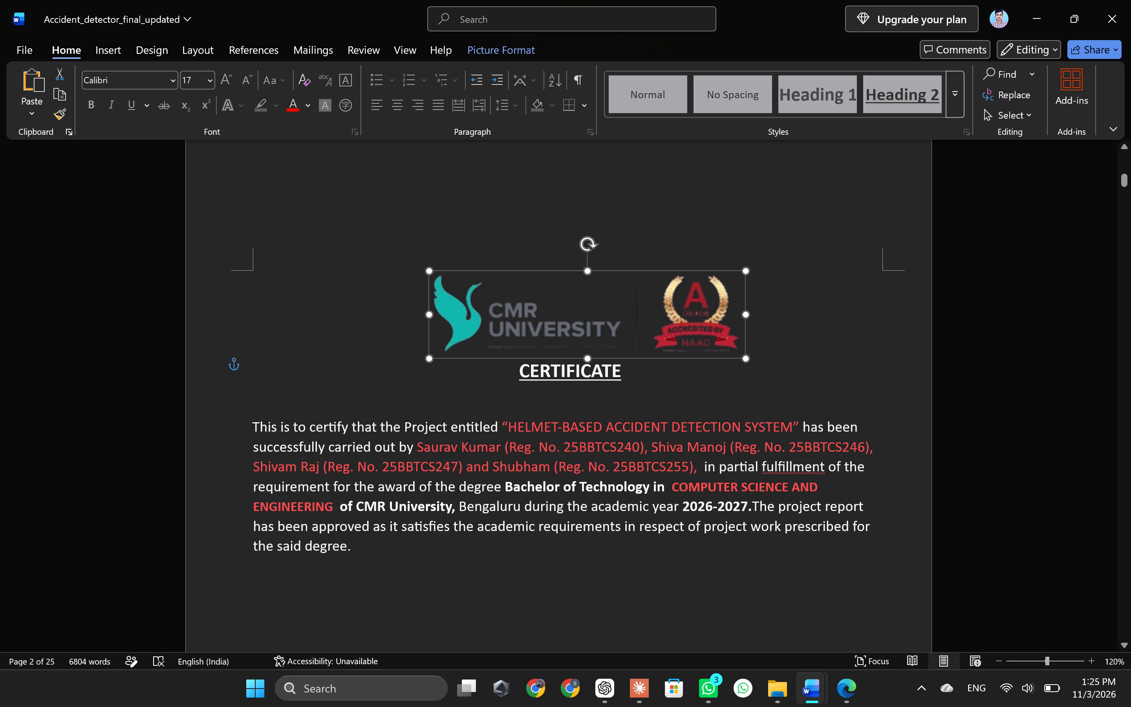
click(839, 351)
Realign the first page's text from SCHOOL OF ENGINEERING AND TECHNOLOGY through the second Department line to the left margin.
scroll(744, 293, up, 3)
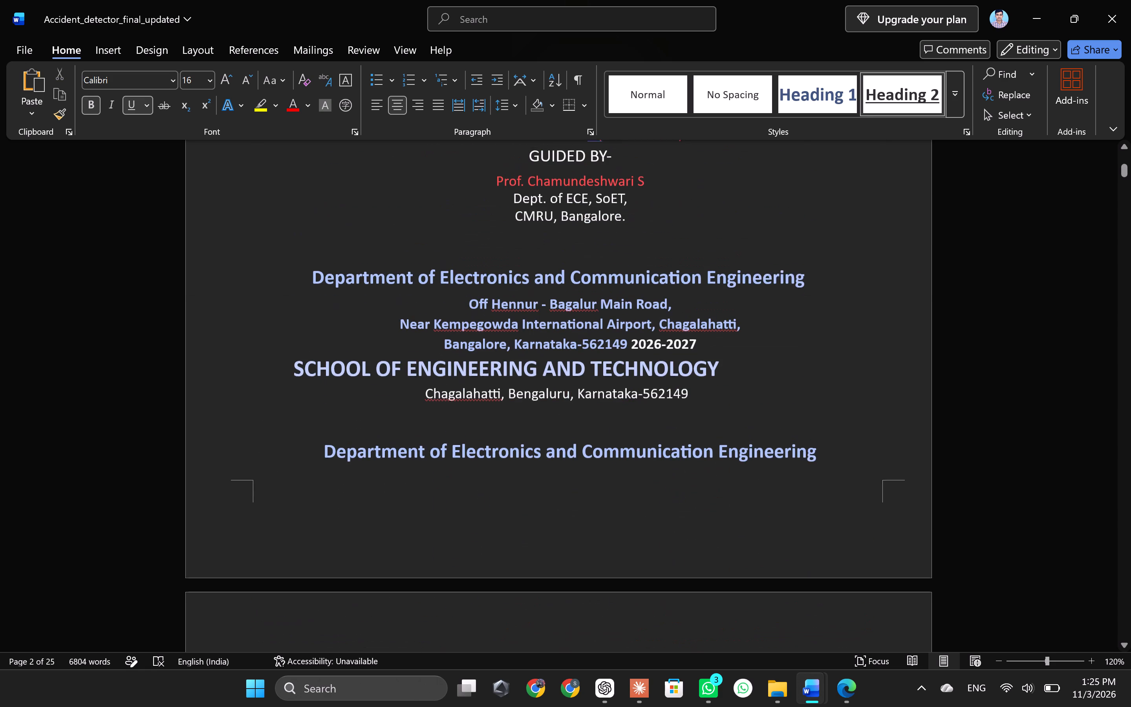
drag(826, 490, 683, 401)
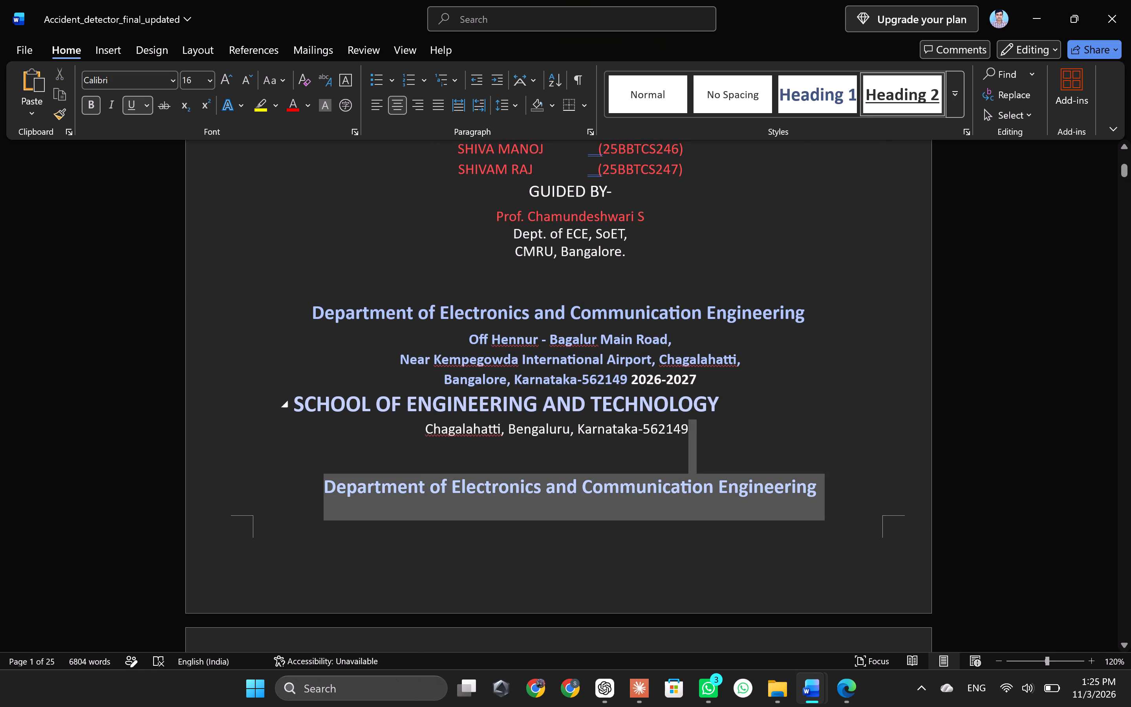
drag(683, 401, 437, 122)
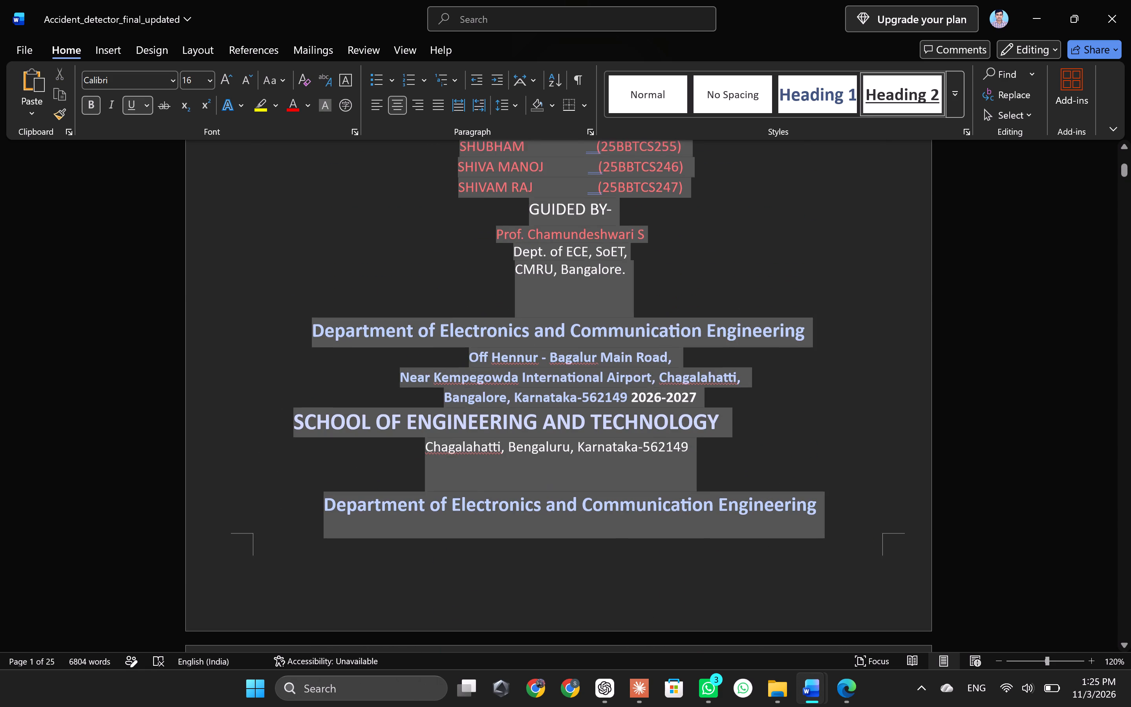
drag(437, 122, 317, 343)
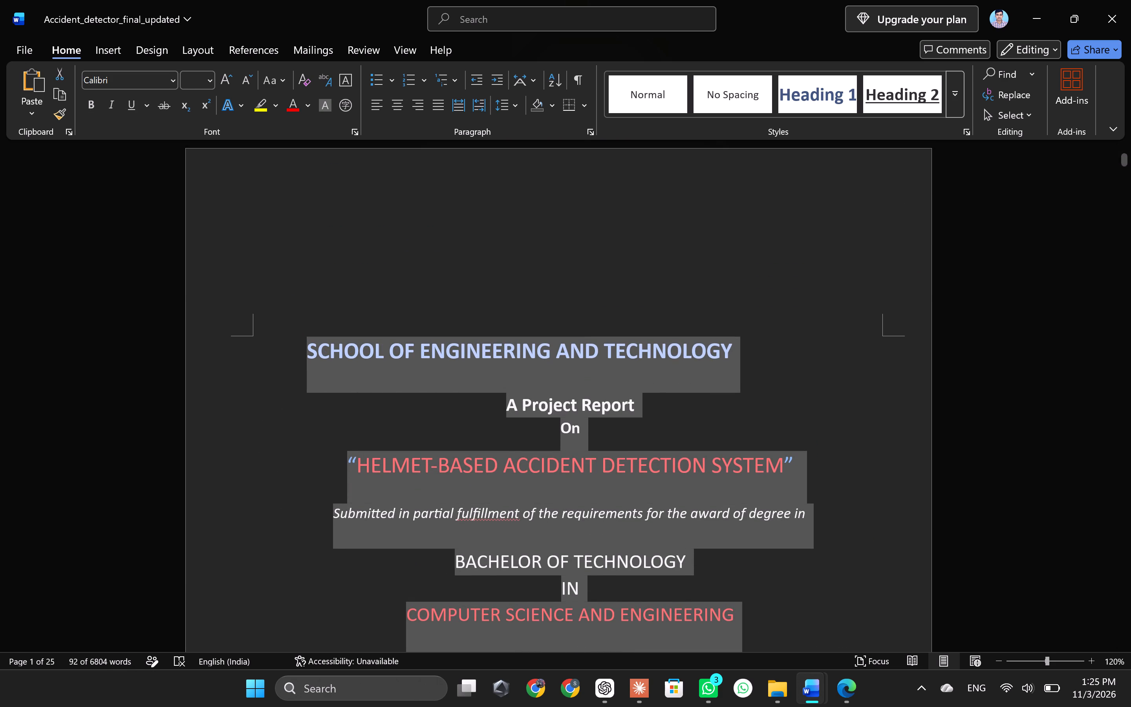
click(473, 99)
click(477, 105)
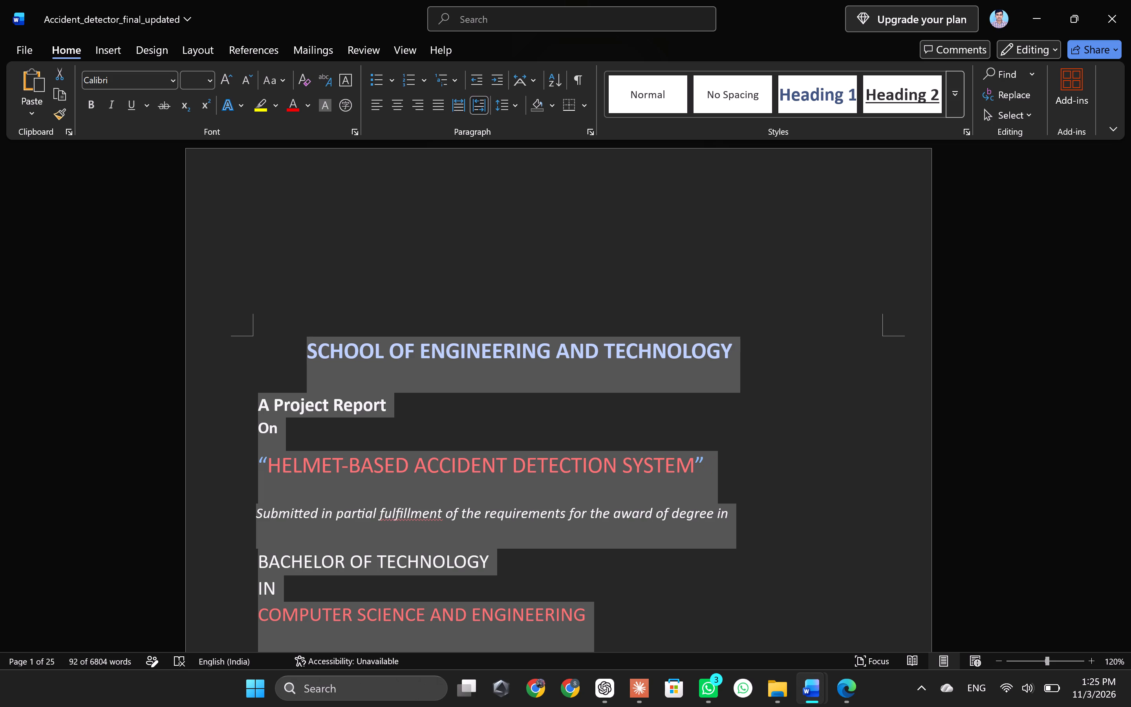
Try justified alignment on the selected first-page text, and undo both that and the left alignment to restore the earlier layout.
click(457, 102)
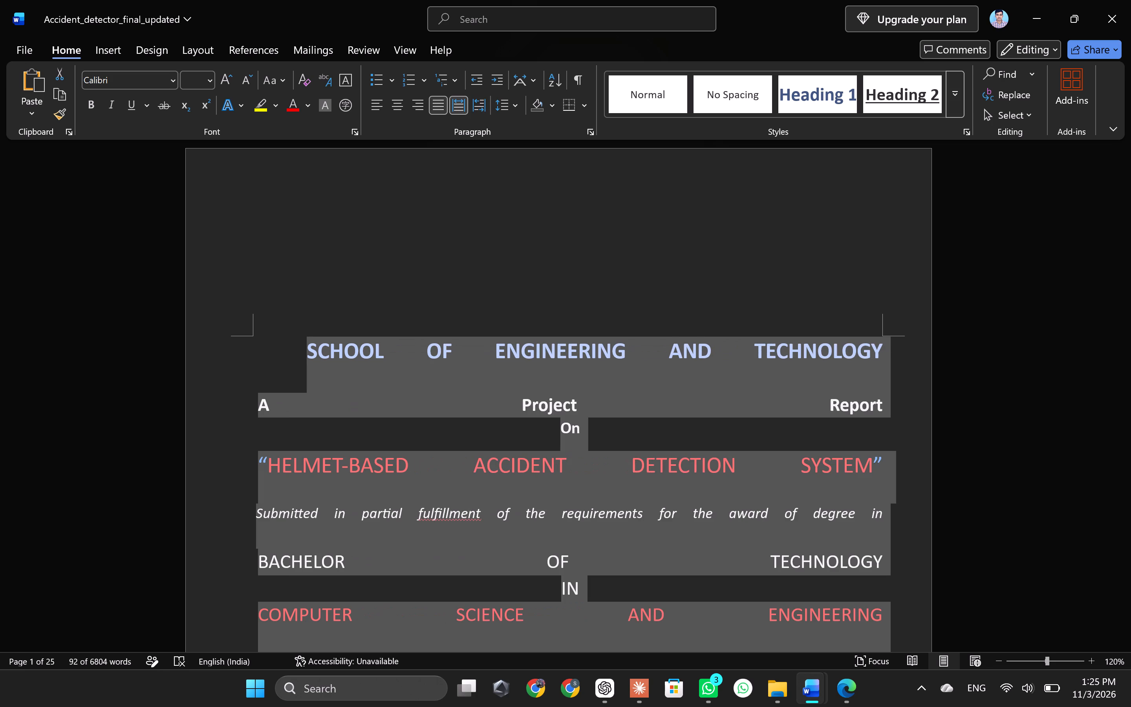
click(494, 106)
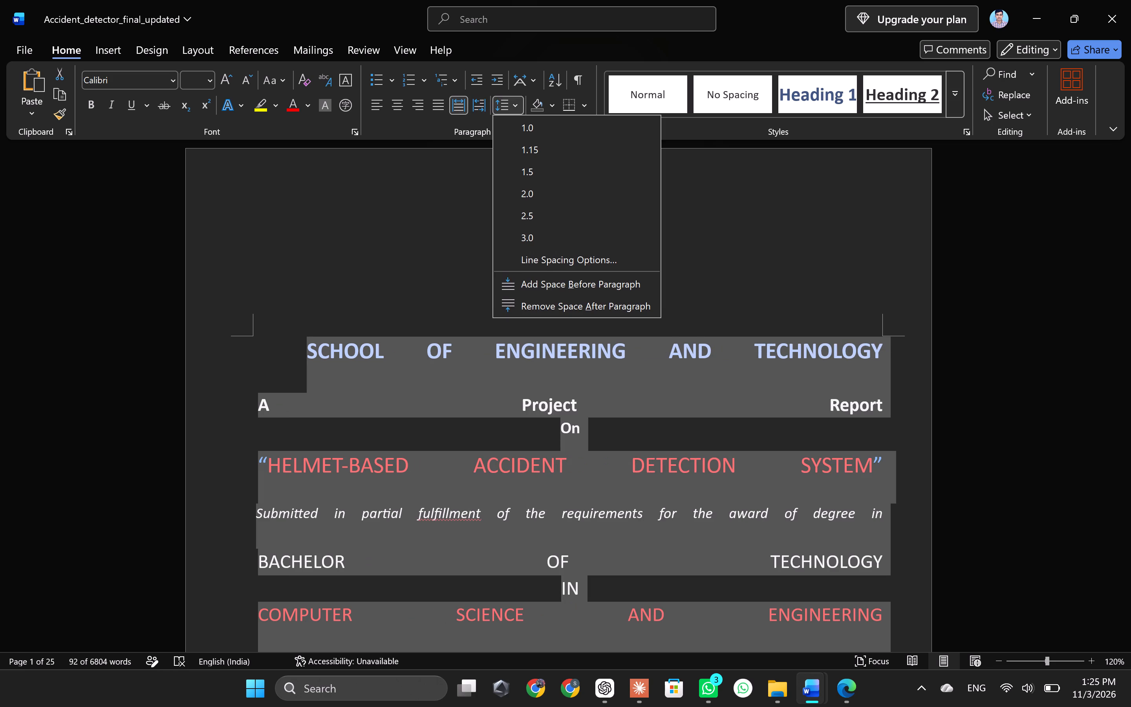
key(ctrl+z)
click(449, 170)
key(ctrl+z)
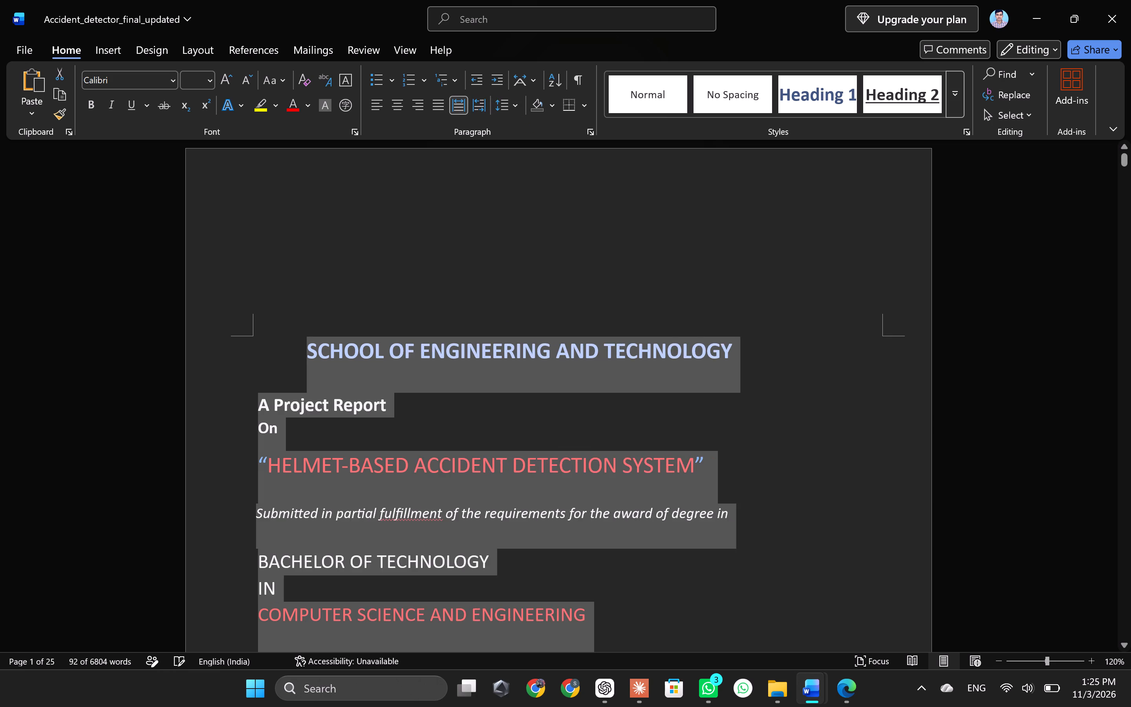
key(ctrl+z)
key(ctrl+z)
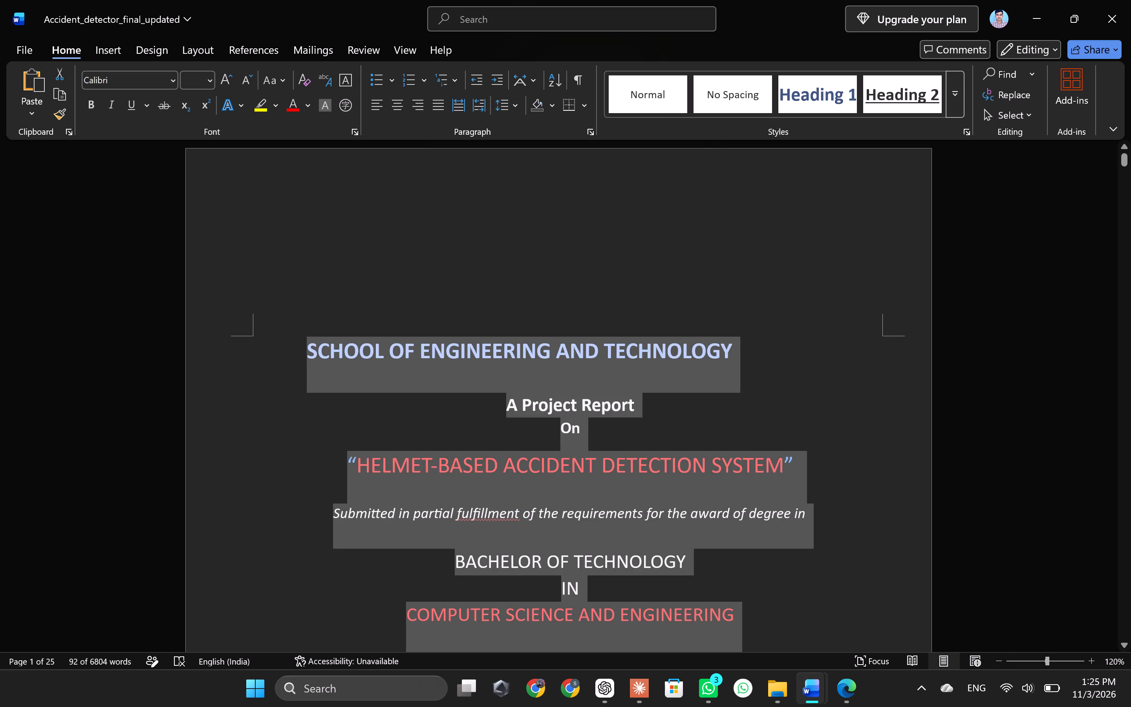
Set the selected first-page text, from SCHOOL OF ENGINEERING AND TECHNOLOGY through the second Department line, to font size 14.
click(206, 71)
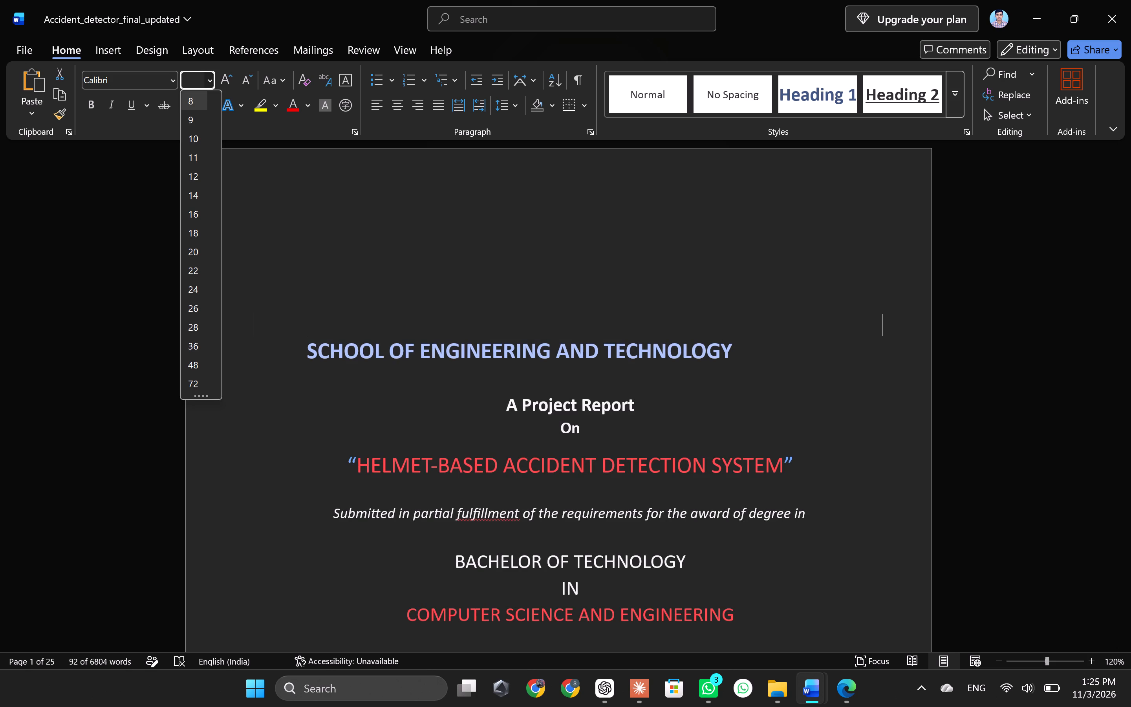
click(200, 197)
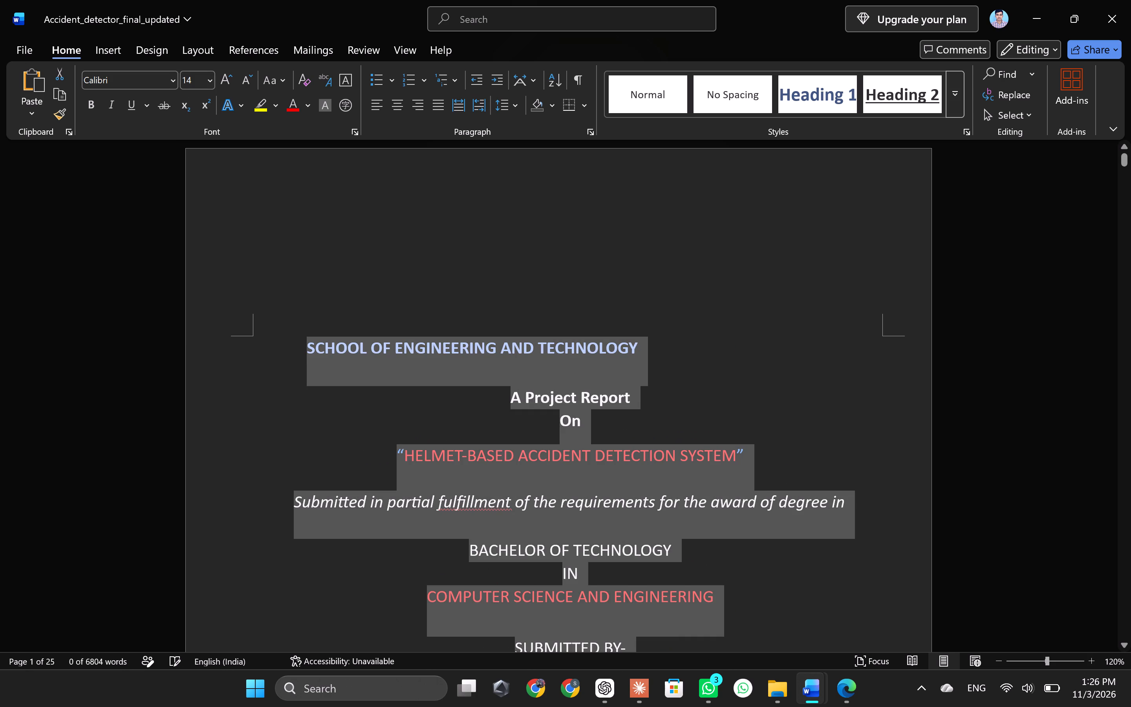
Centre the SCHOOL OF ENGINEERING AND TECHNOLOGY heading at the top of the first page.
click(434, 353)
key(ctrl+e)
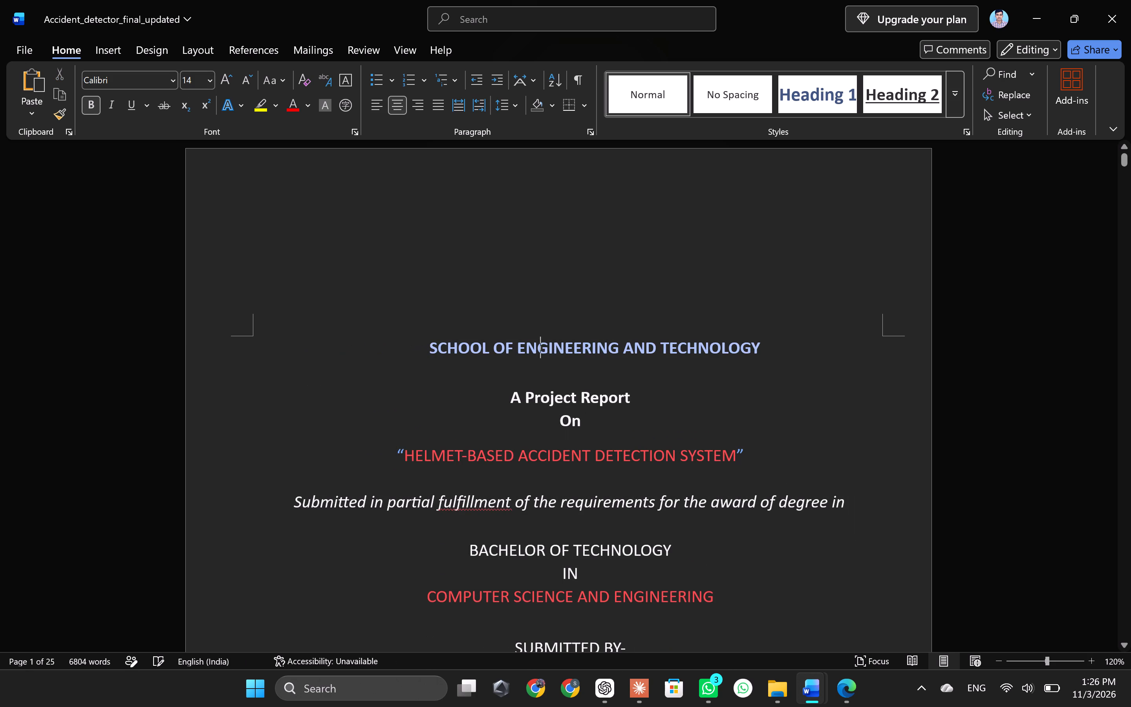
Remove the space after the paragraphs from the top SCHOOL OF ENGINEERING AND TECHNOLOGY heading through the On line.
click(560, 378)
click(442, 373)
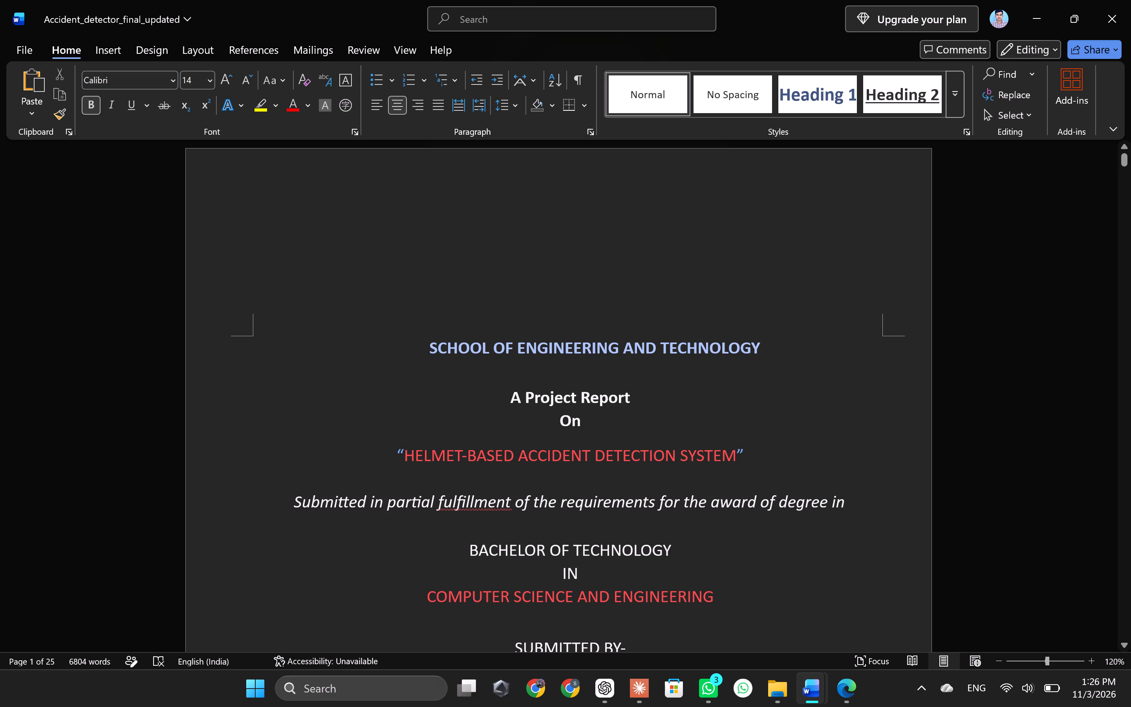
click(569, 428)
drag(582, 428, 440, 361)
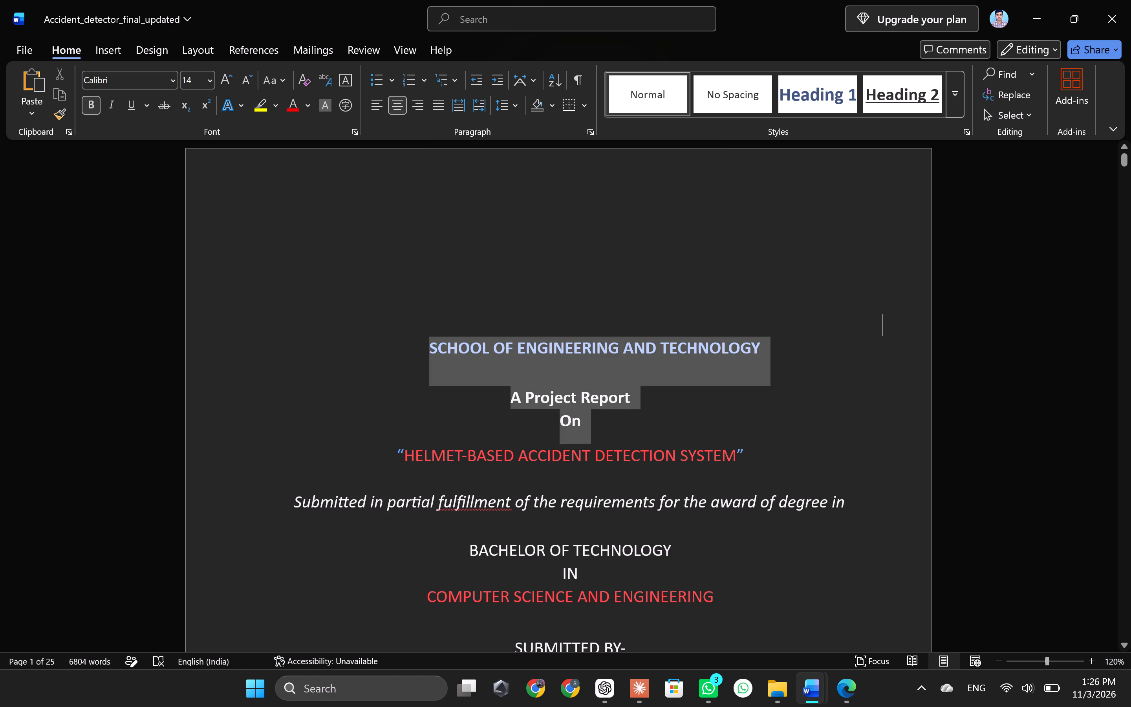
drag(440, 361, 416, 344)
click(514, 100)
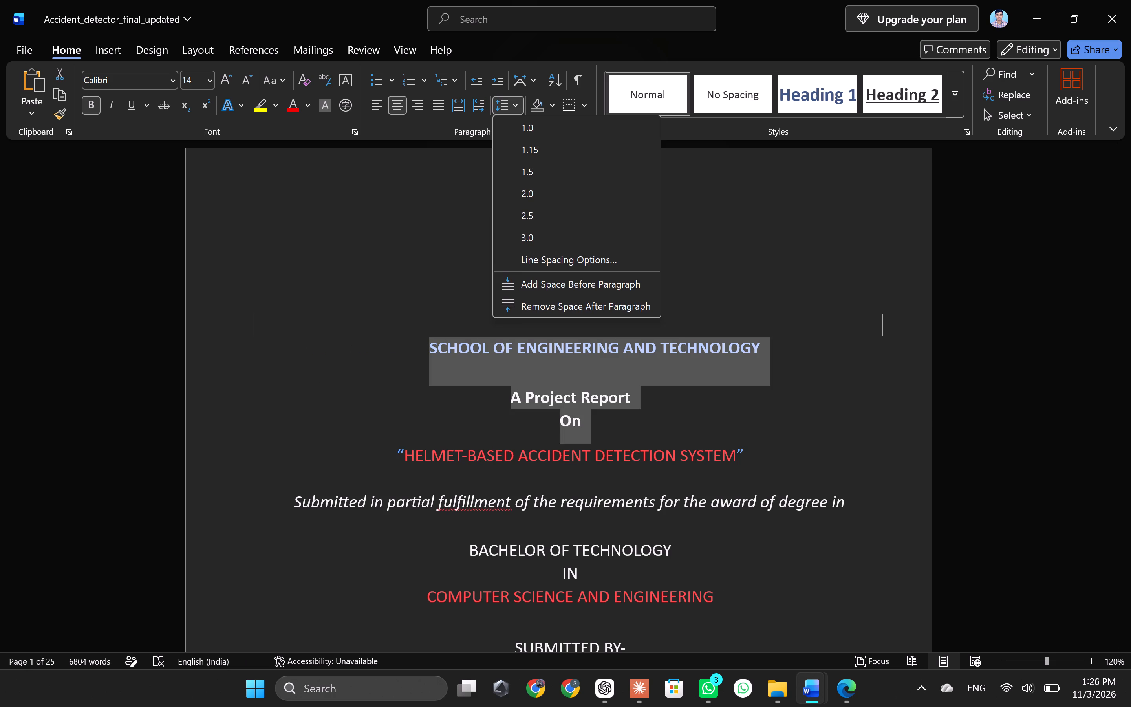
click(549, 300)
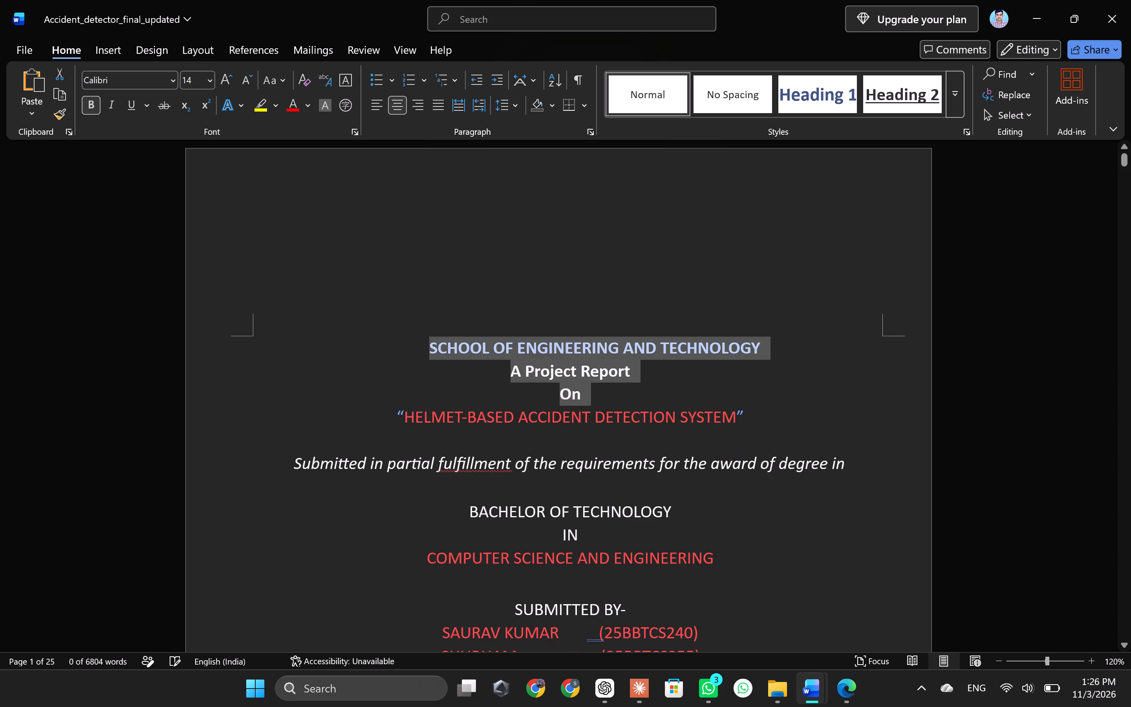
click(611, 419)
Centre the second SCHOOL OF ENGINEERING AND TECHNOLOGY heading, below the 2026-2027 line on the first page.
scroll(696, 503, down, 1)
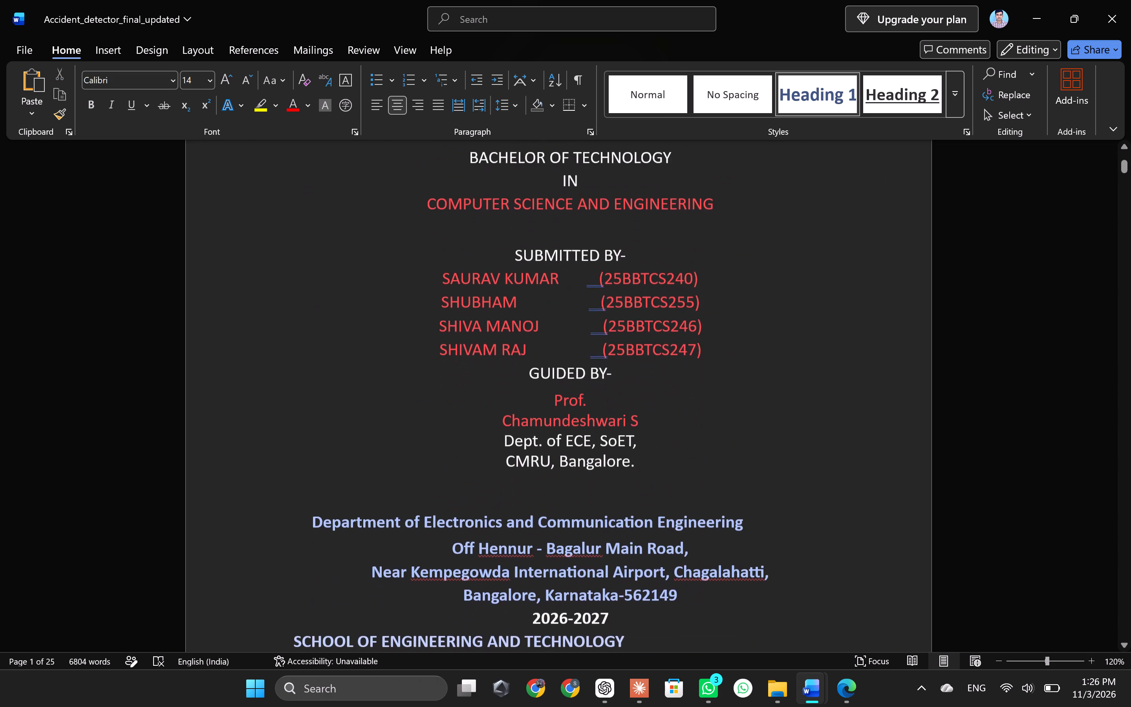
scroll(696, 503, down, 2)
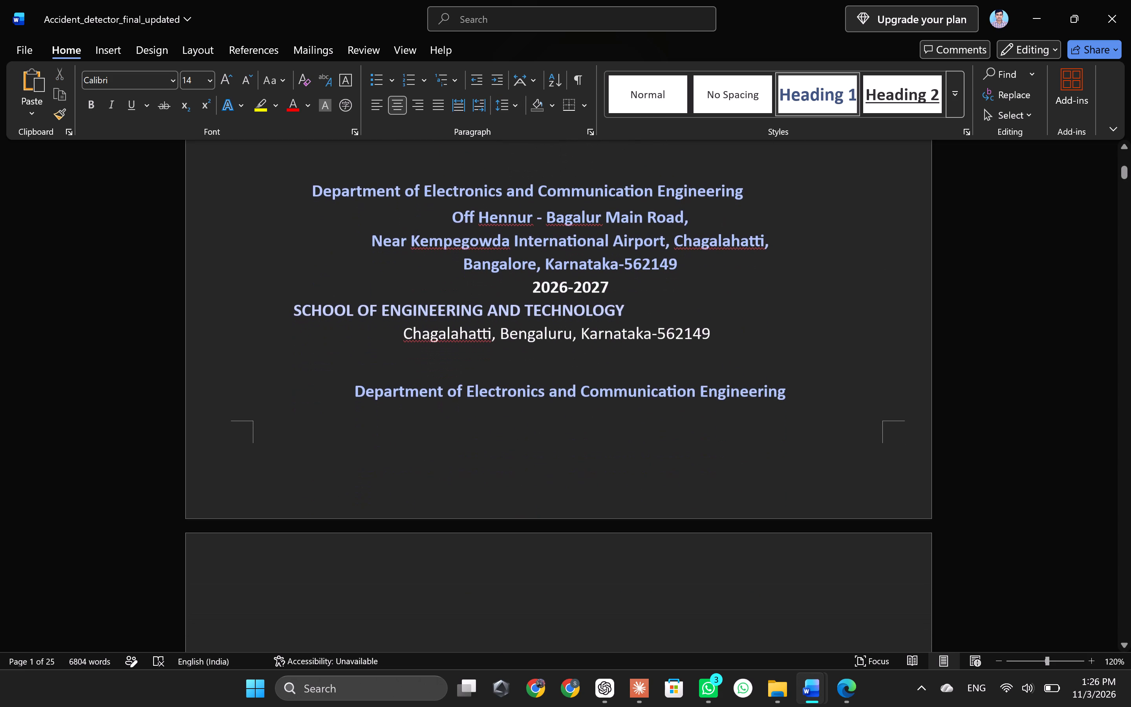
scroll(696, 503, up, 1)
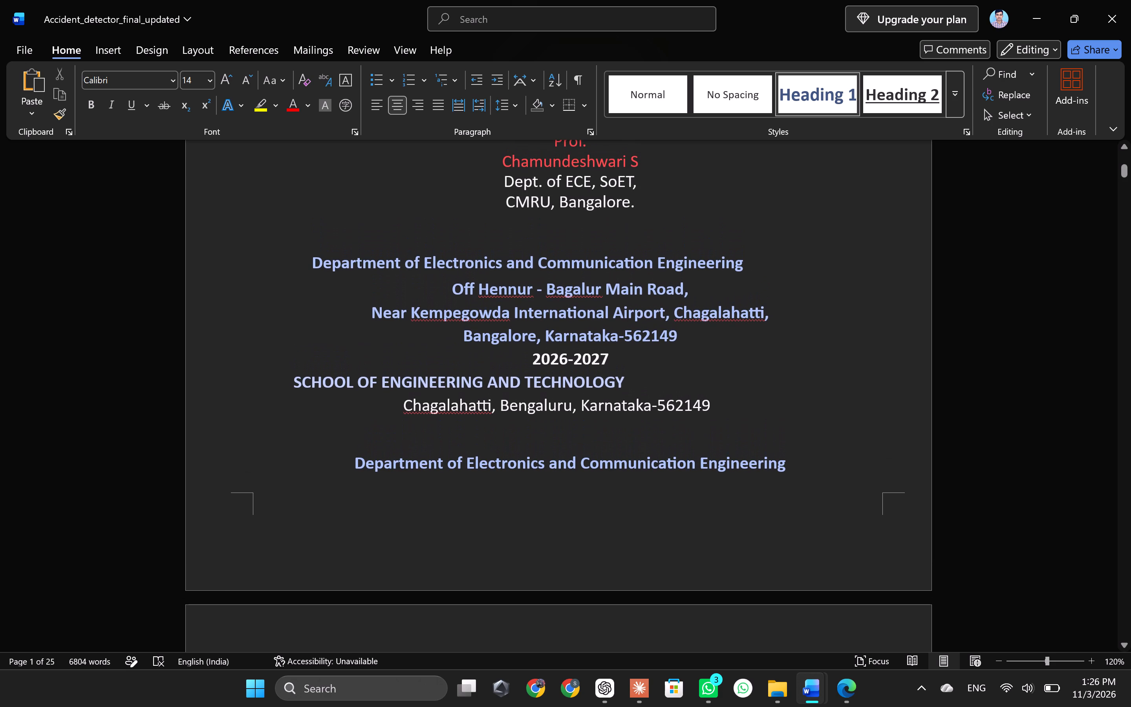
click(583, 384)
key(ctrl+e)
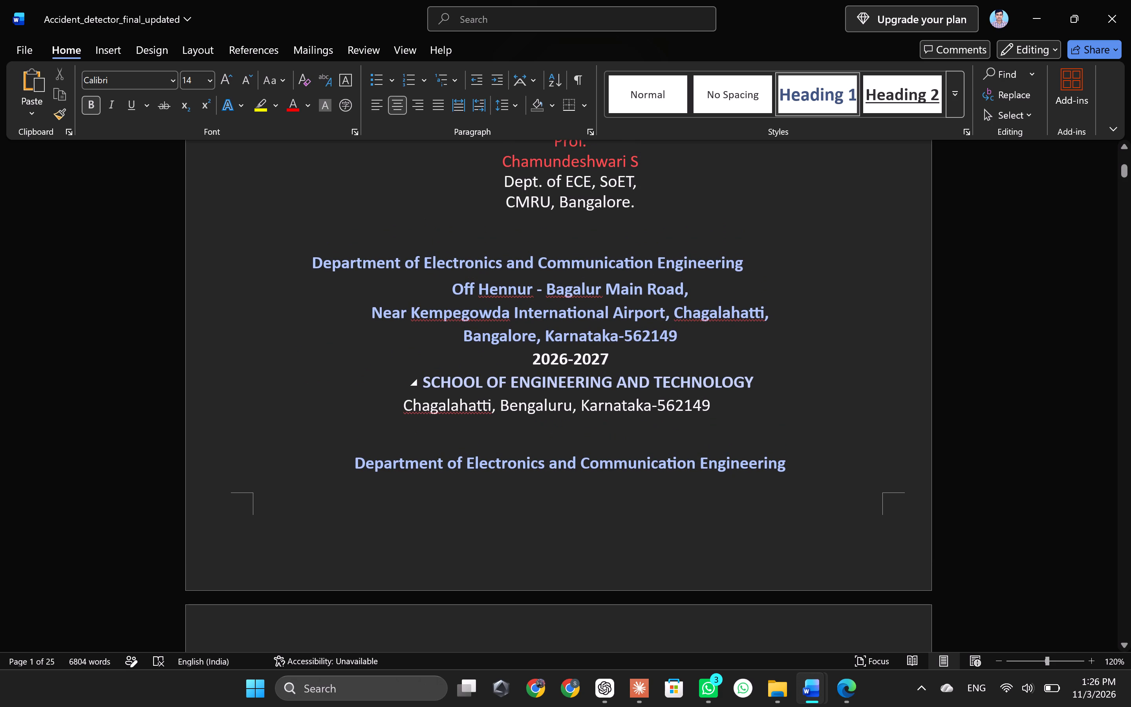
Switch to Front_sheet_and_certificate, enable editing, and cut the front-sheet block from the logo through SUBMITTED BY-.
key(alt+Tab)
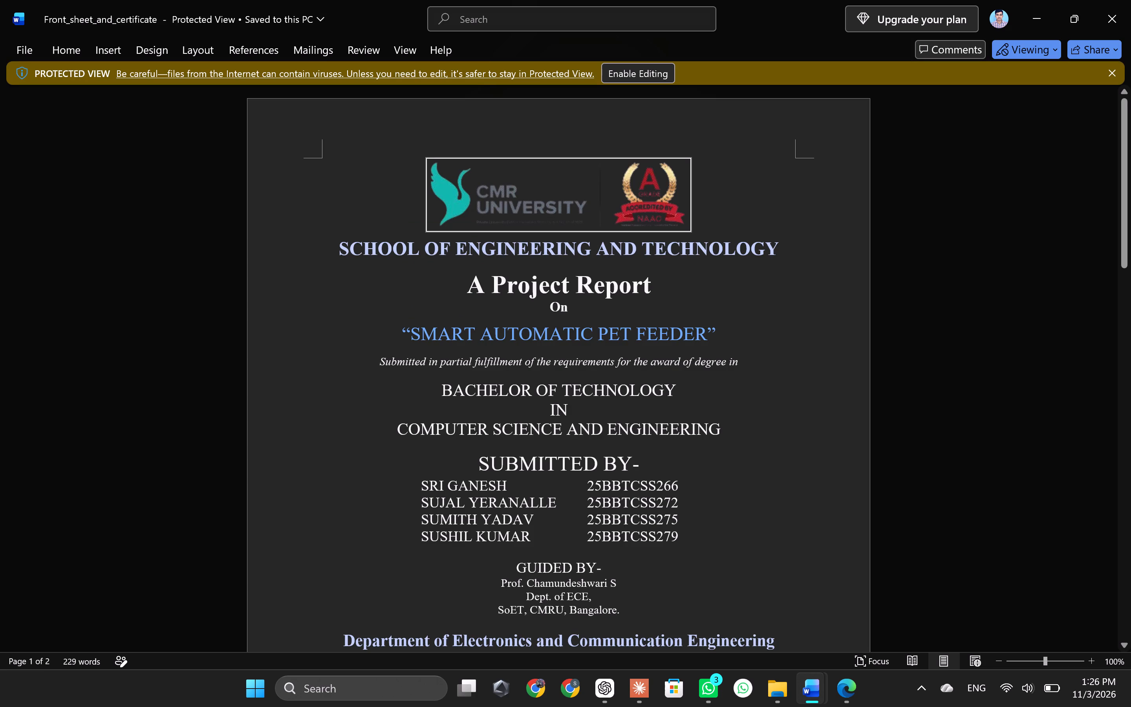
drag(331, 246, 642, 457)
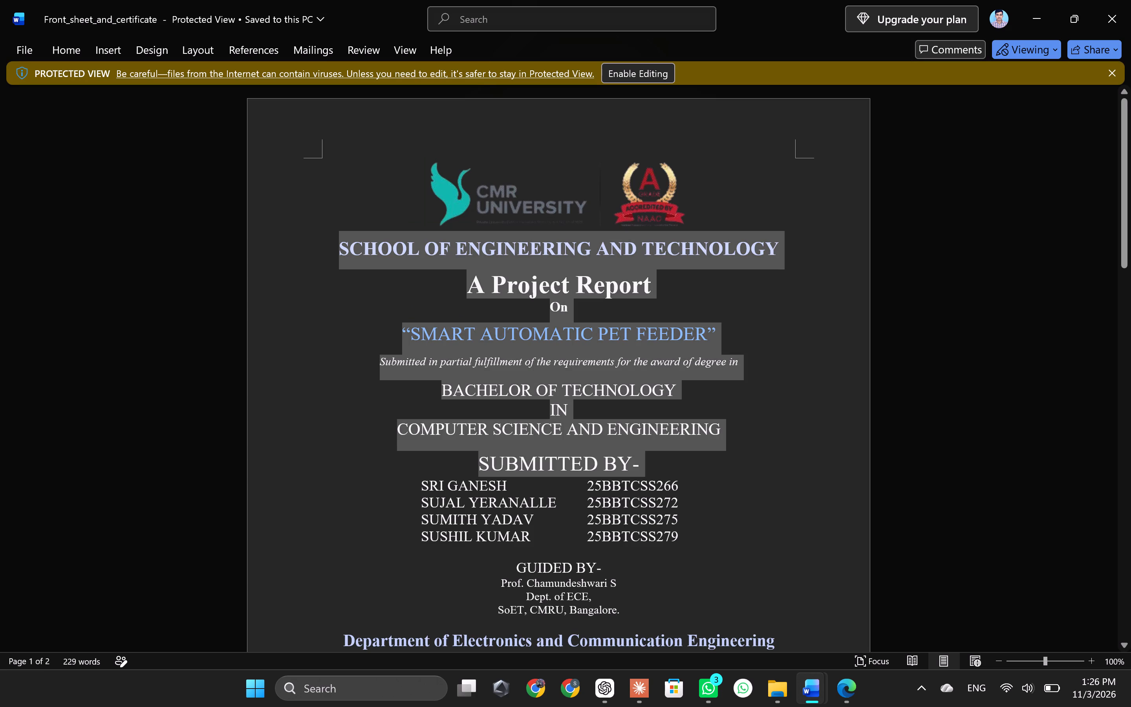
drag(642, 457, 643, 460)
key(ctrl+x)
click(647, 79)
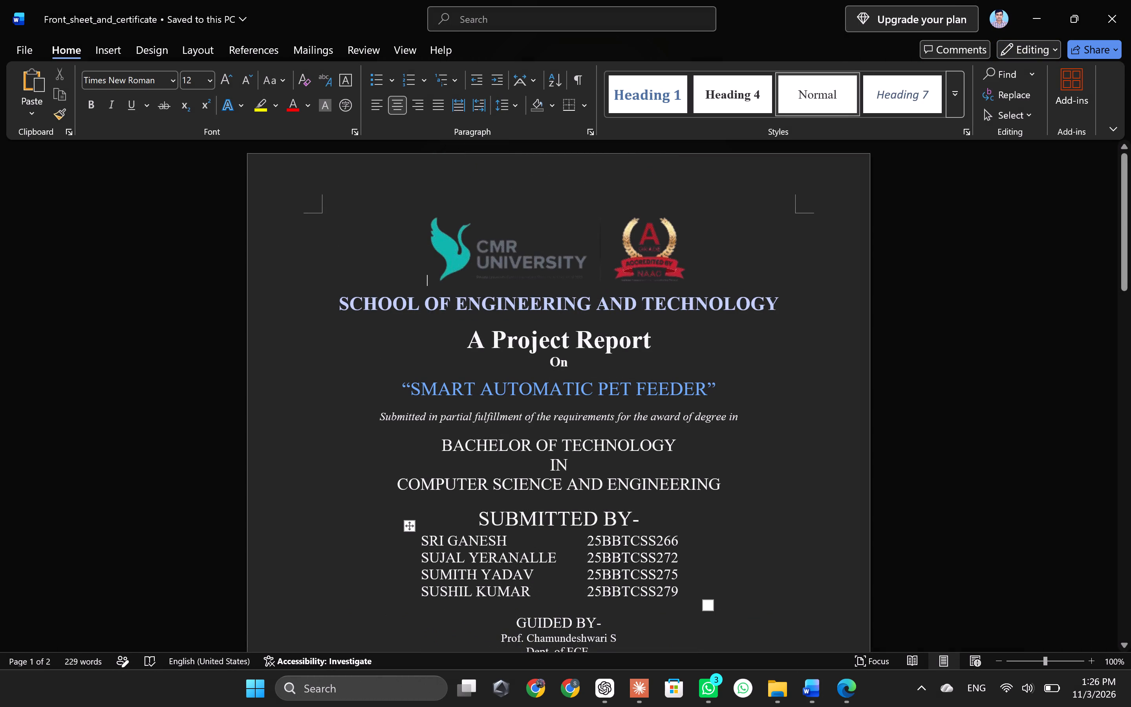
drag(641, 520, 434, 278)
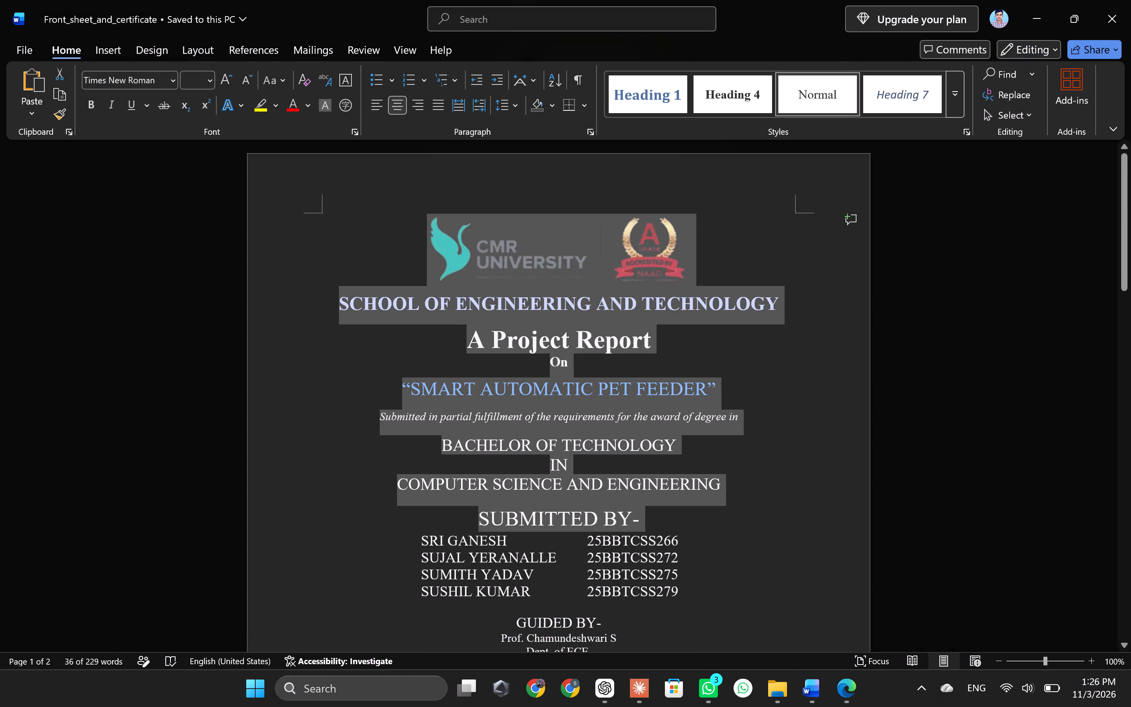
key(ctrl+x)
In Accident_detector_final_updated, replace the first page's block from the top heading through SUBMITTED BY- with the cut block, keeping the student names on a new line.
key(alt+Tab)
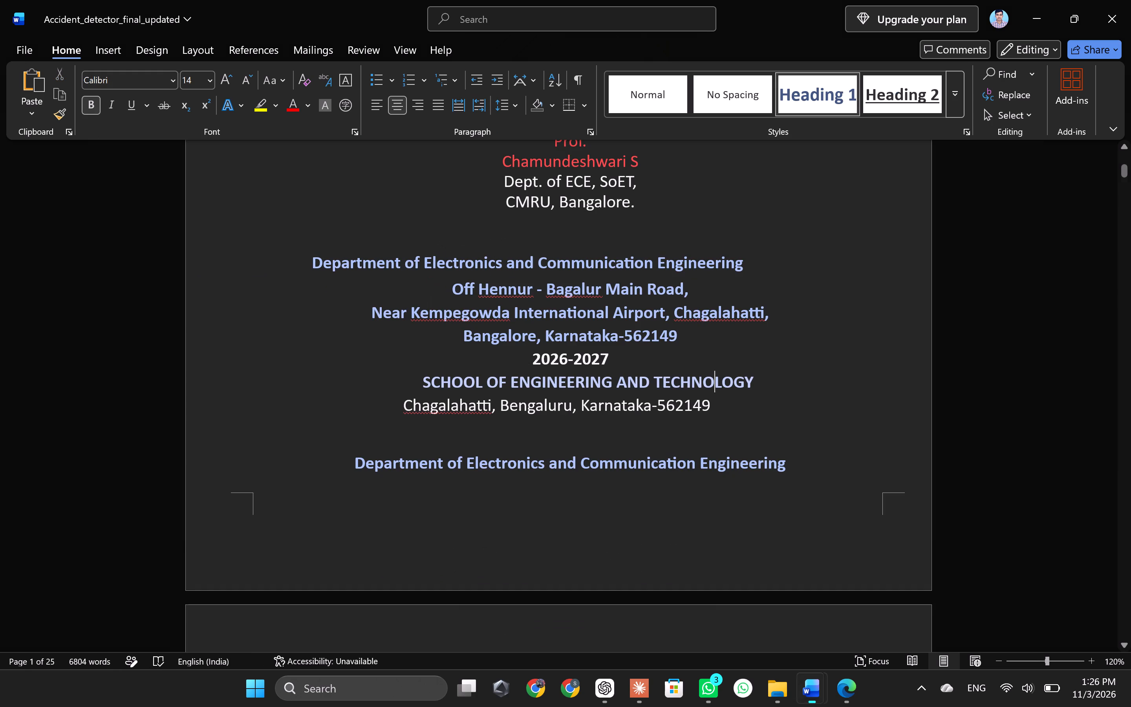
scroll(434, 278, up, 1)
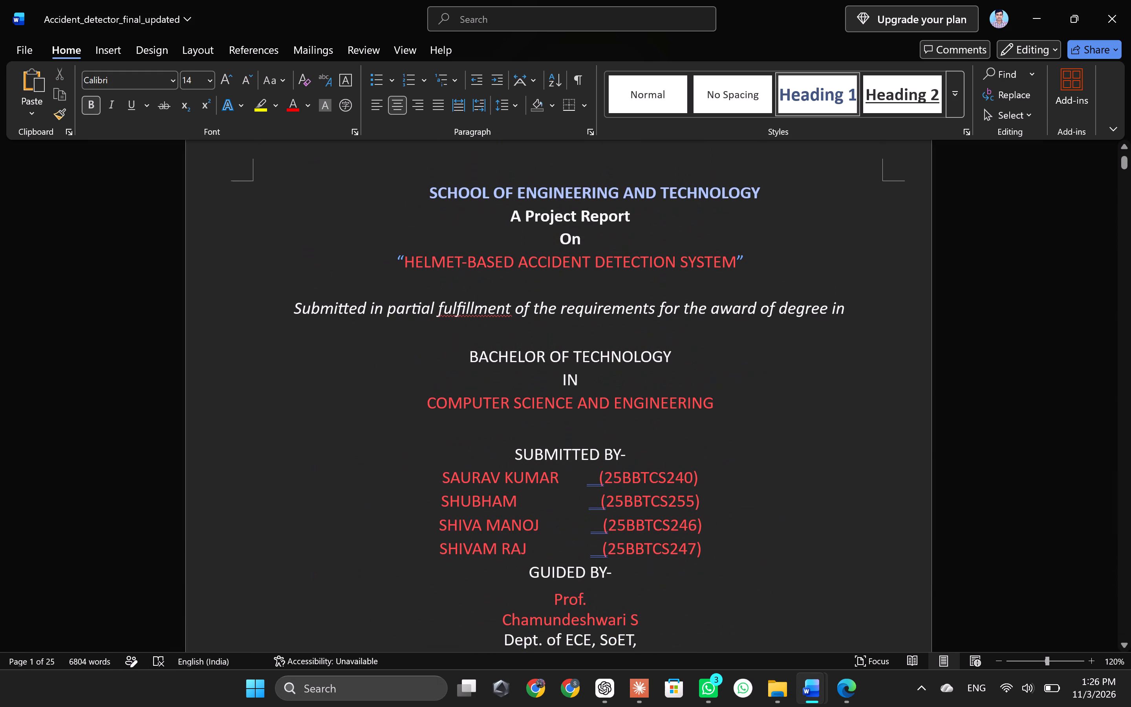
drag(631, 452, 462, 229)
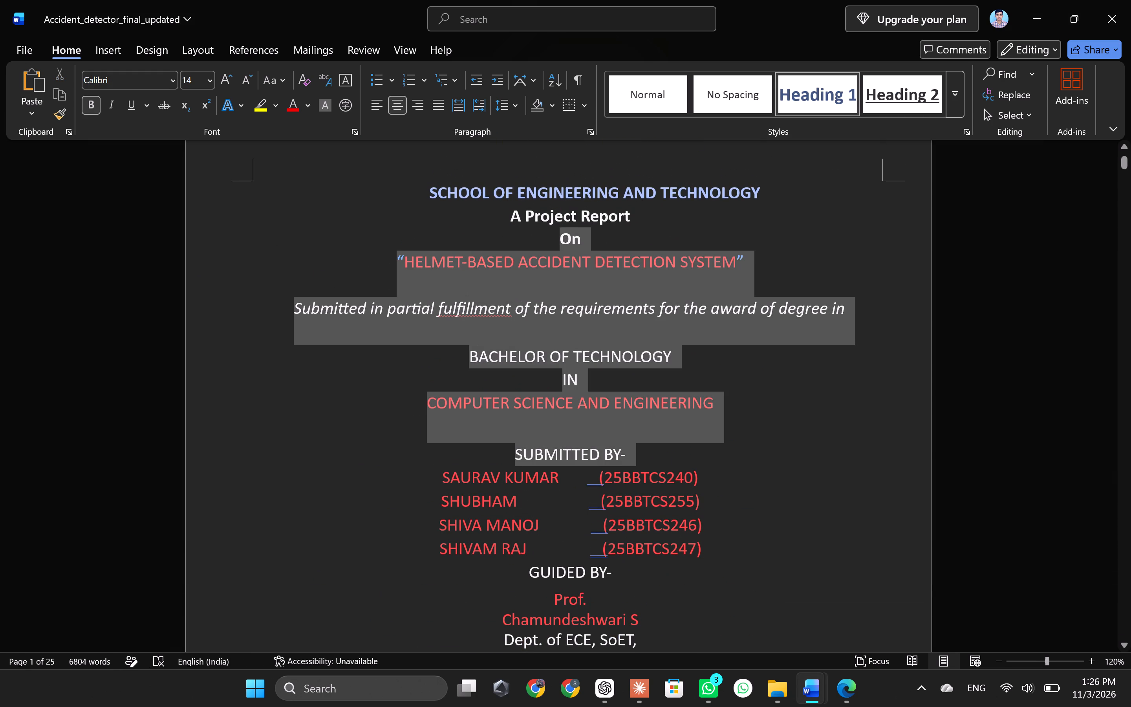
drag(462, 229, 418, 201)
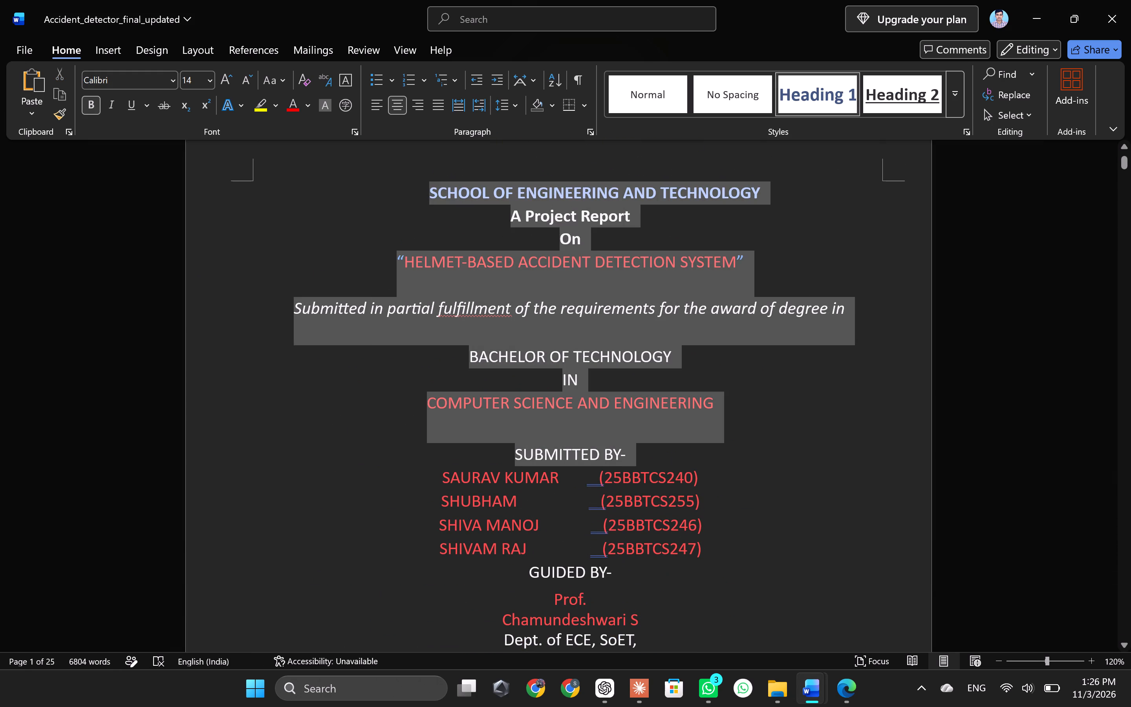
drag(418, 201, 434, 192)
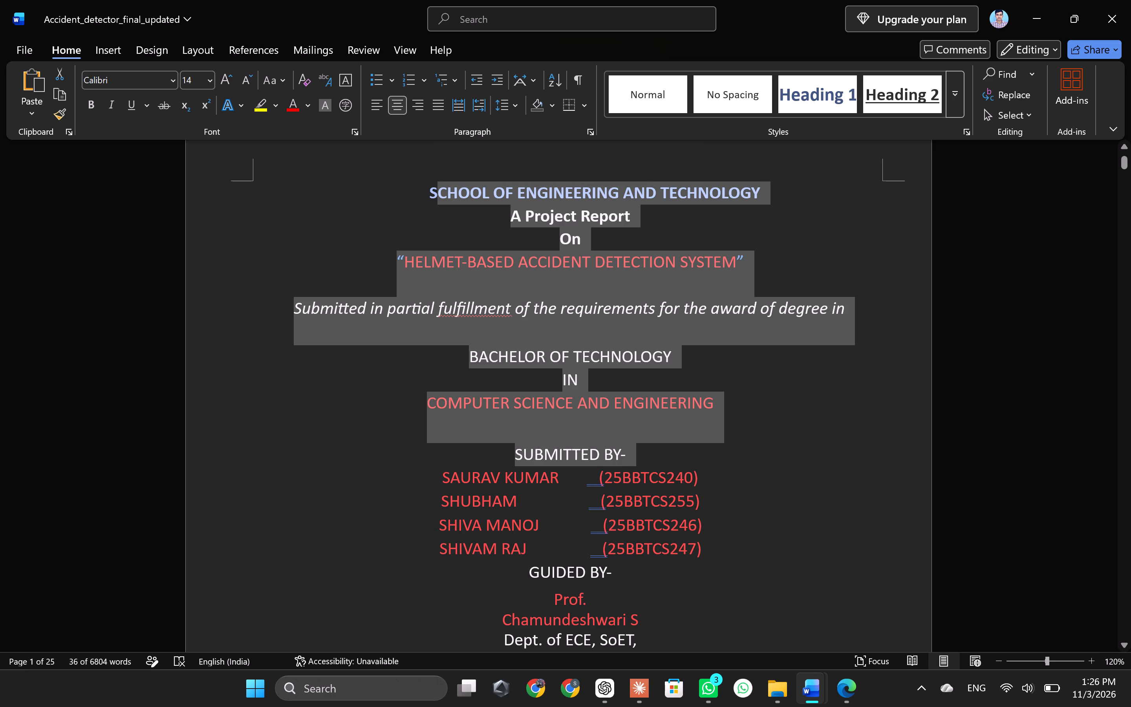
key(Delete)
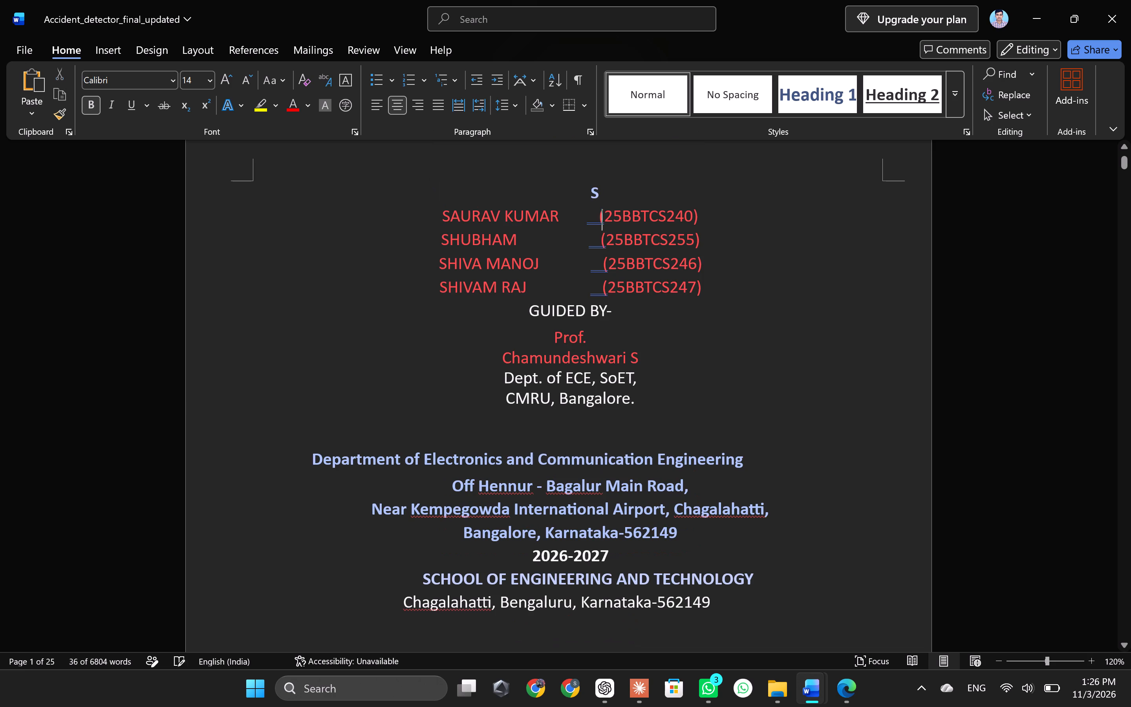
key(Delete)
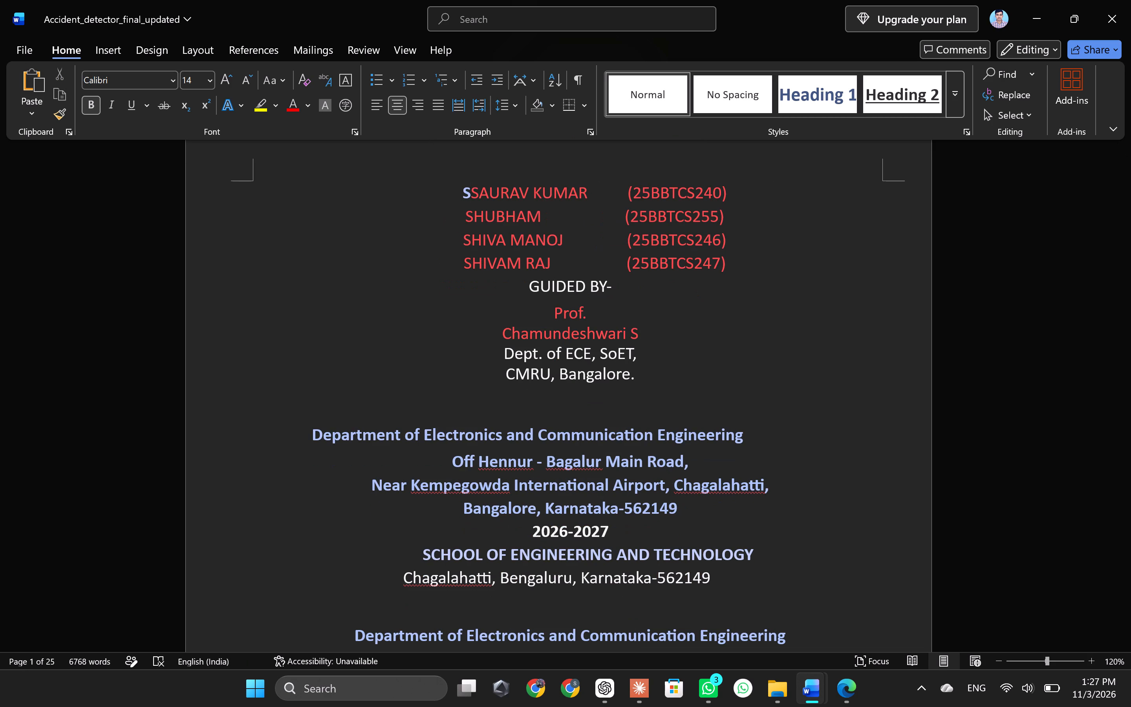
key(BackSpace)
key(ctrl+v)
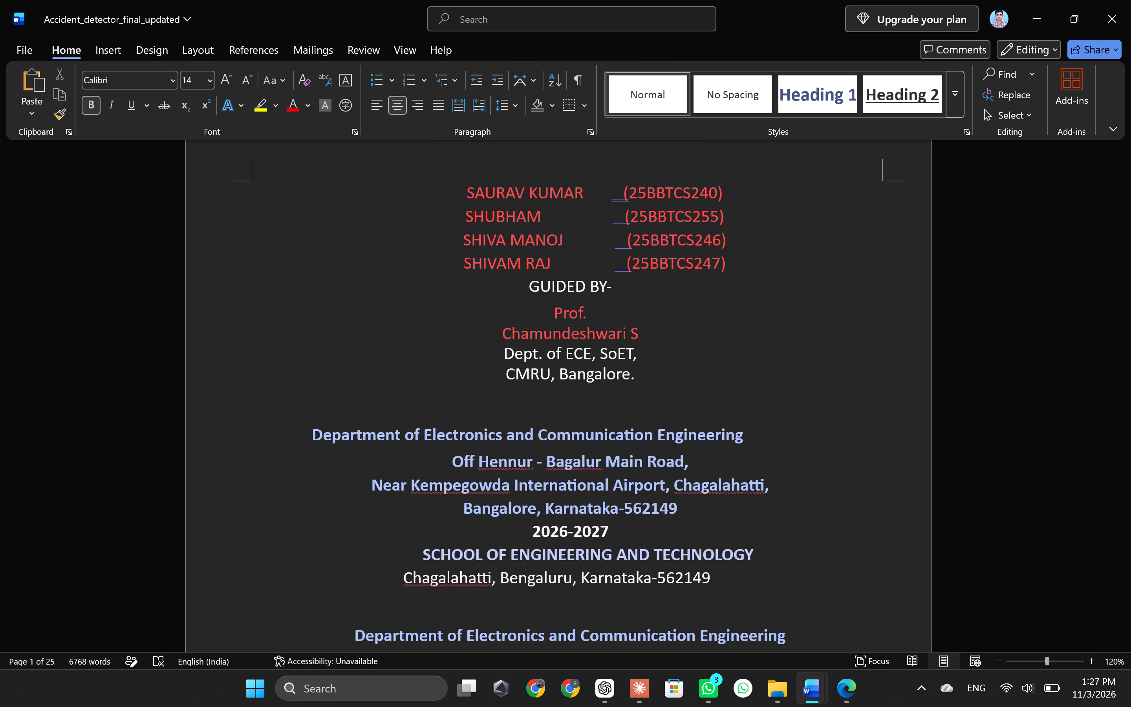
key(Return)
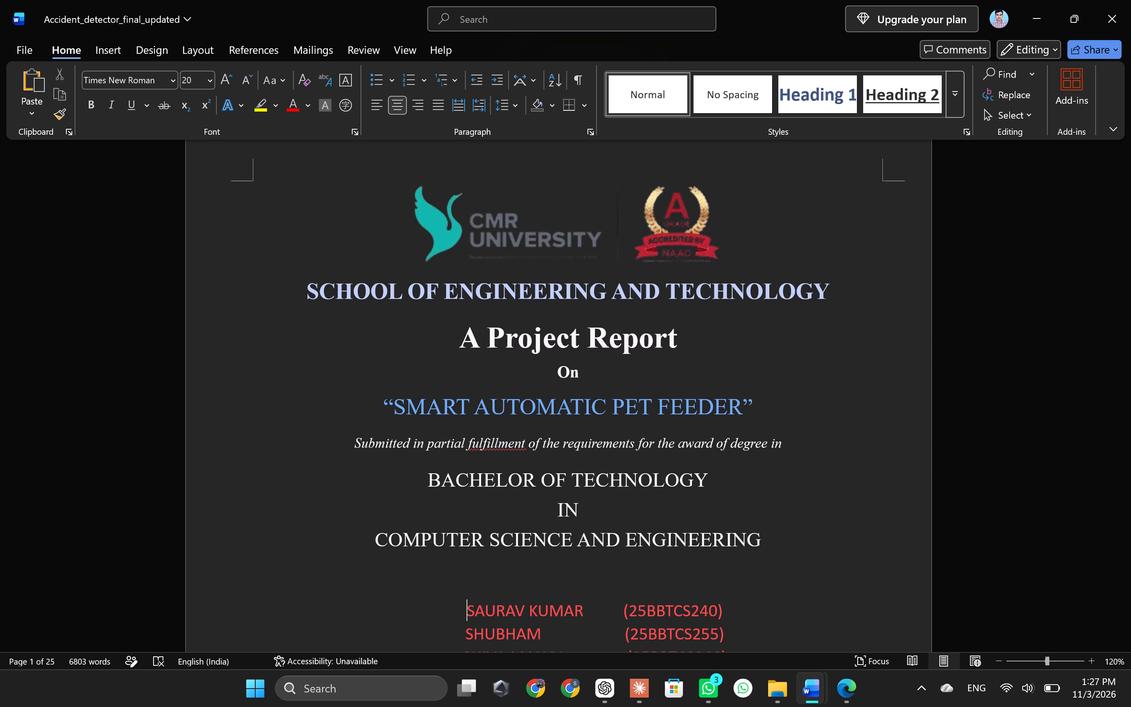
Set the first page's text from GUIDED BY- through the Near Kempegowda International Airport line to font size 12.
scroll(434, 192, down, 3)
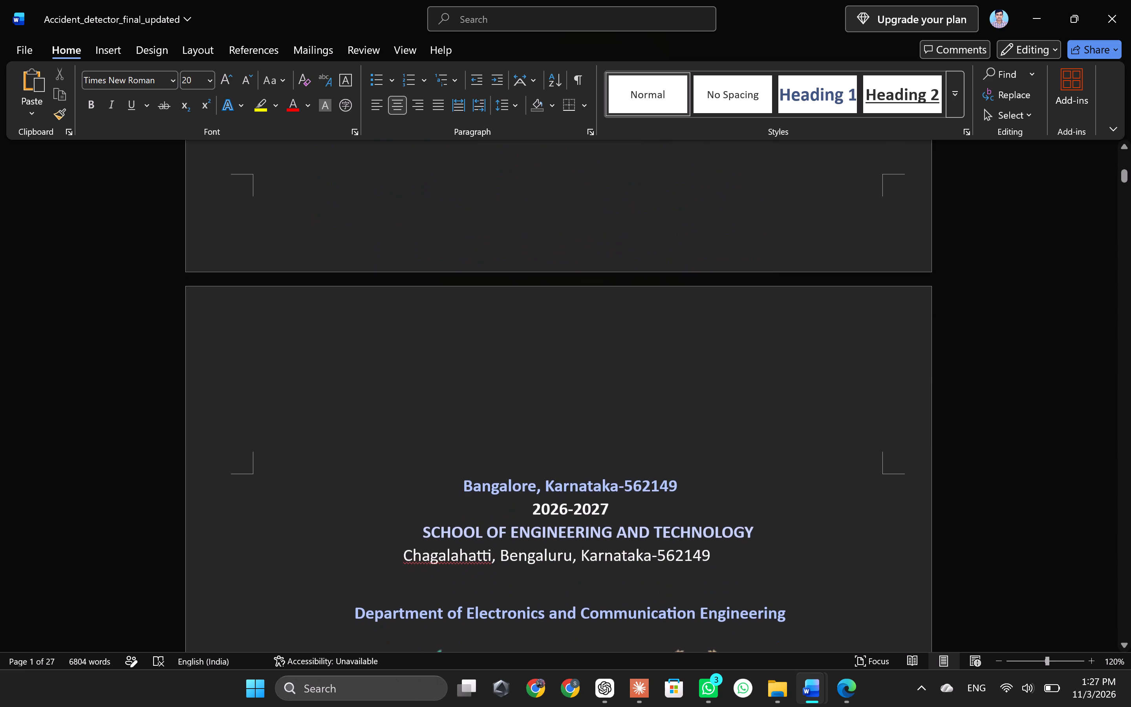
scroll(461, 180, up, 1)
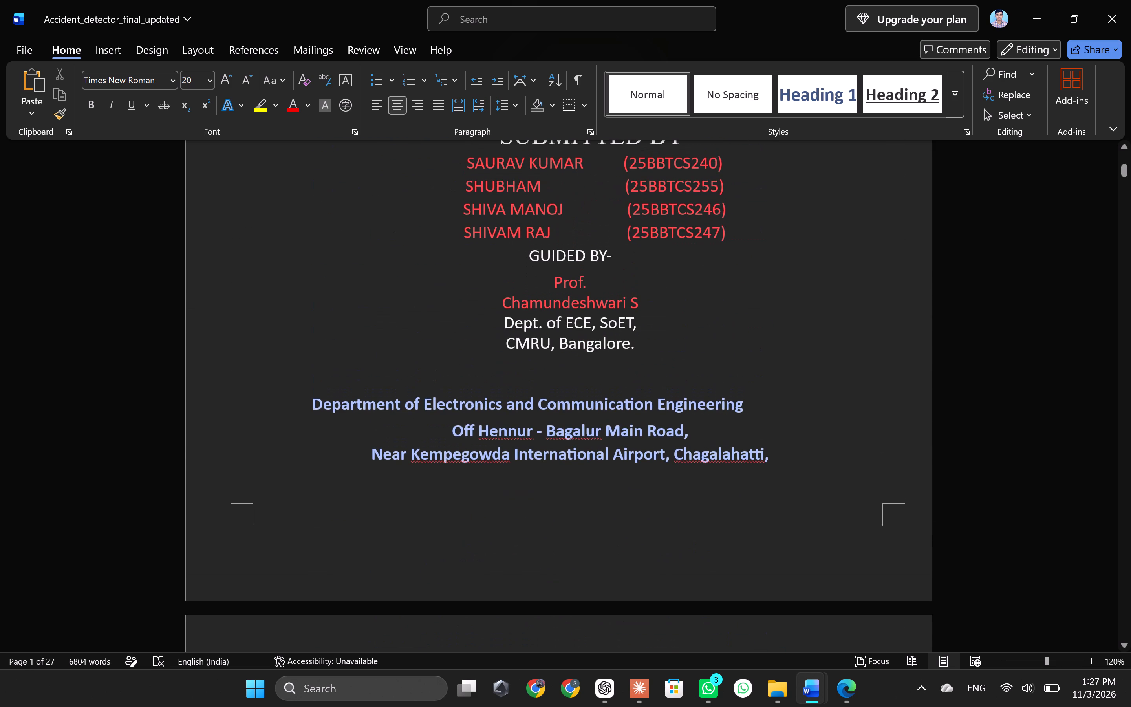
drag(780, 481, 452, 287)
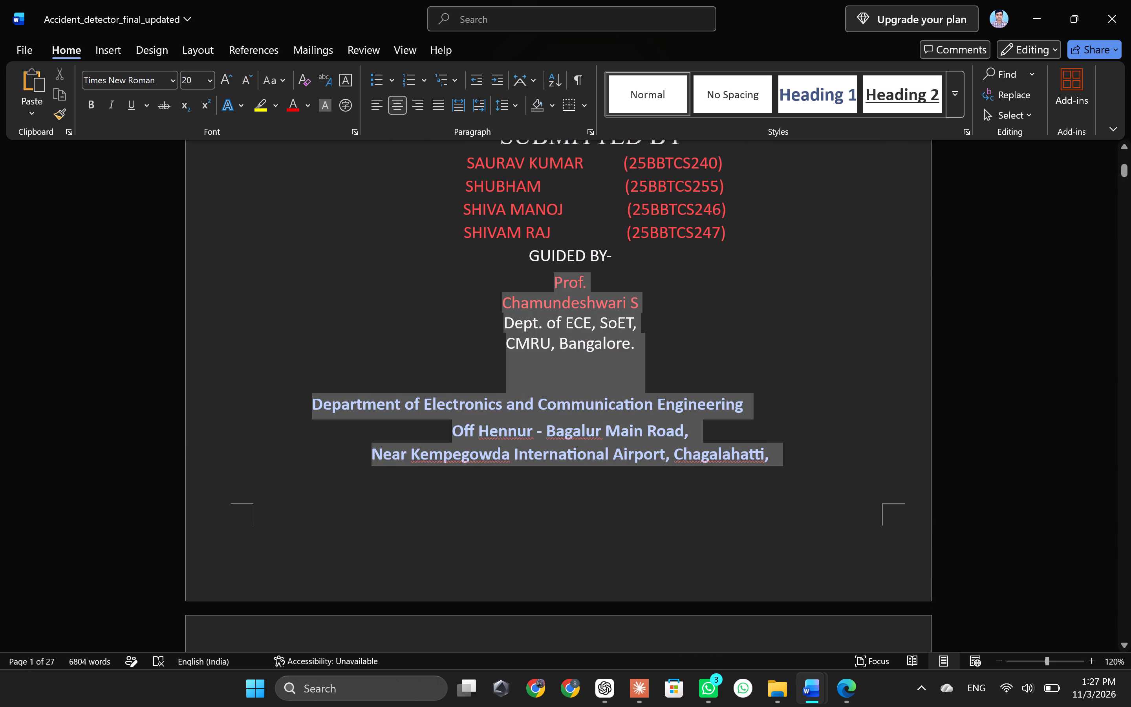
drag(452, 287, 447, 271)
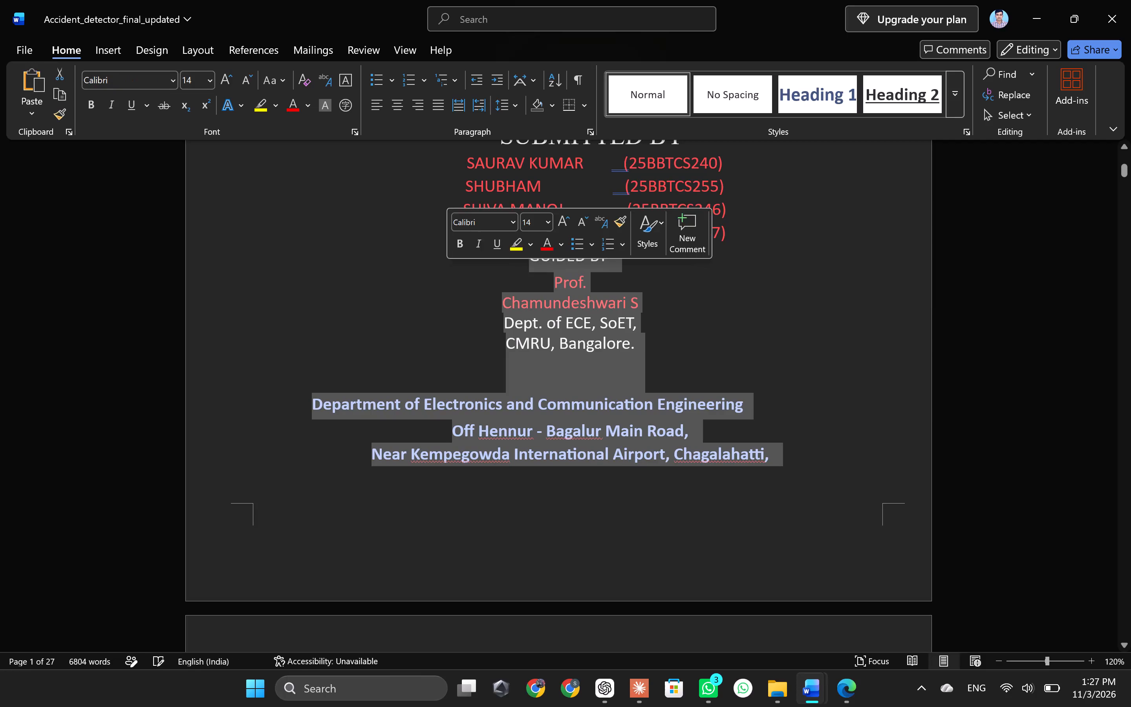
click(210, 79)
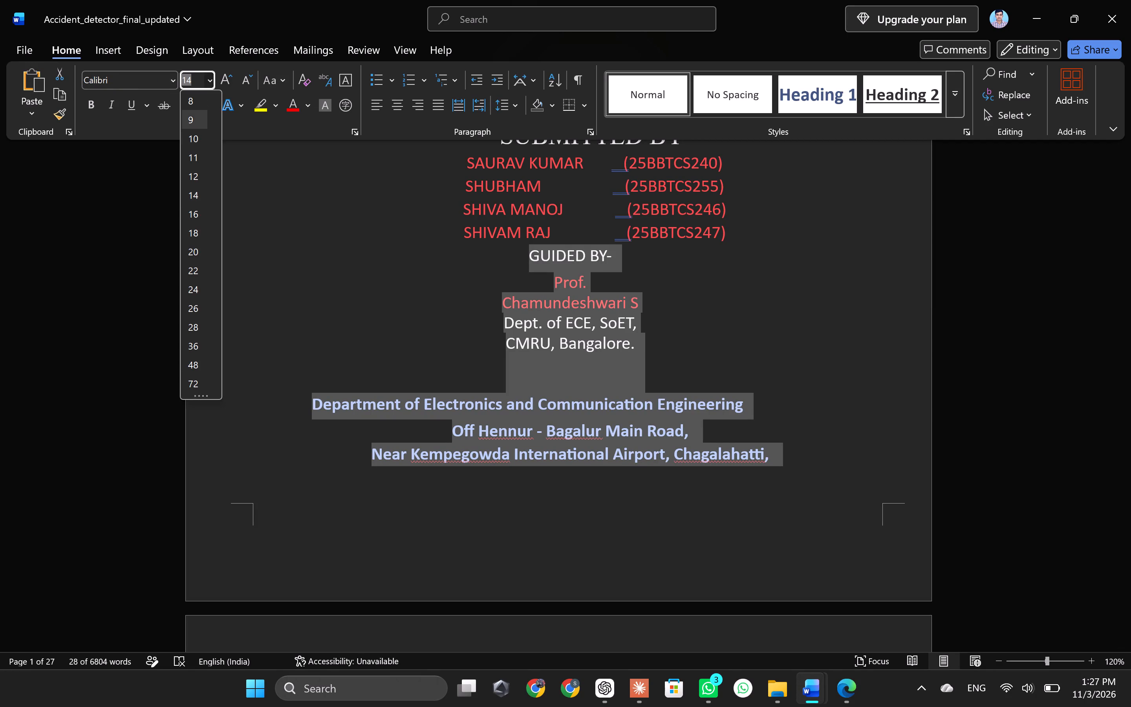
click(197, 170)
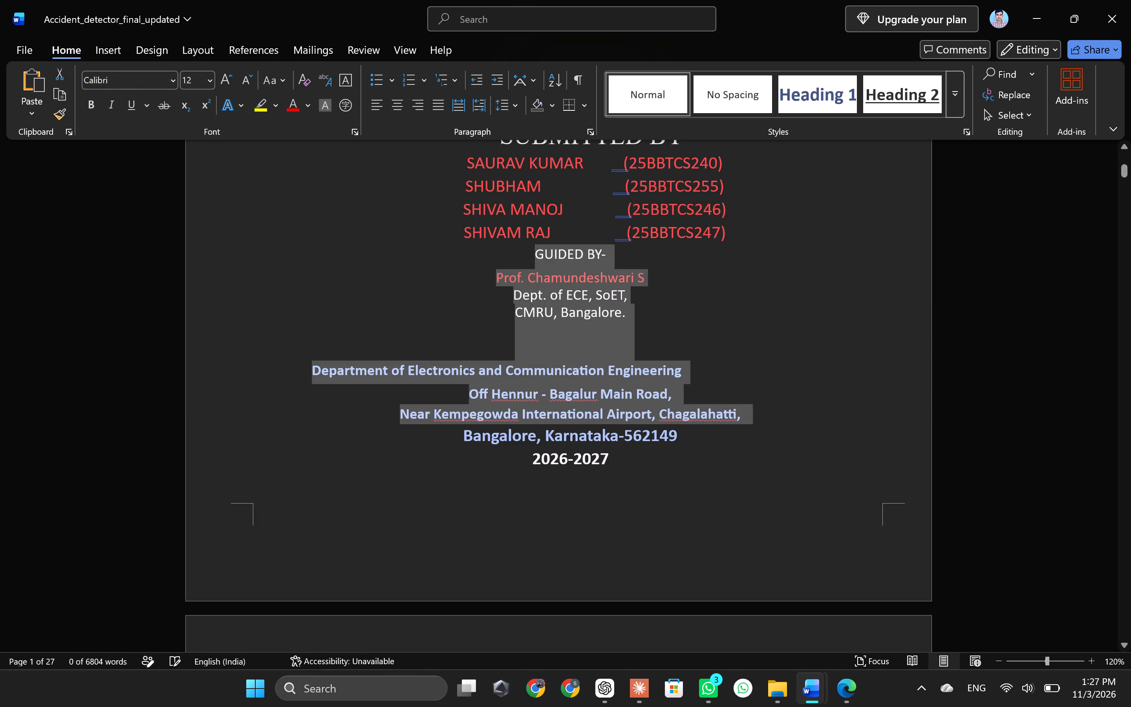
click(517, 361)
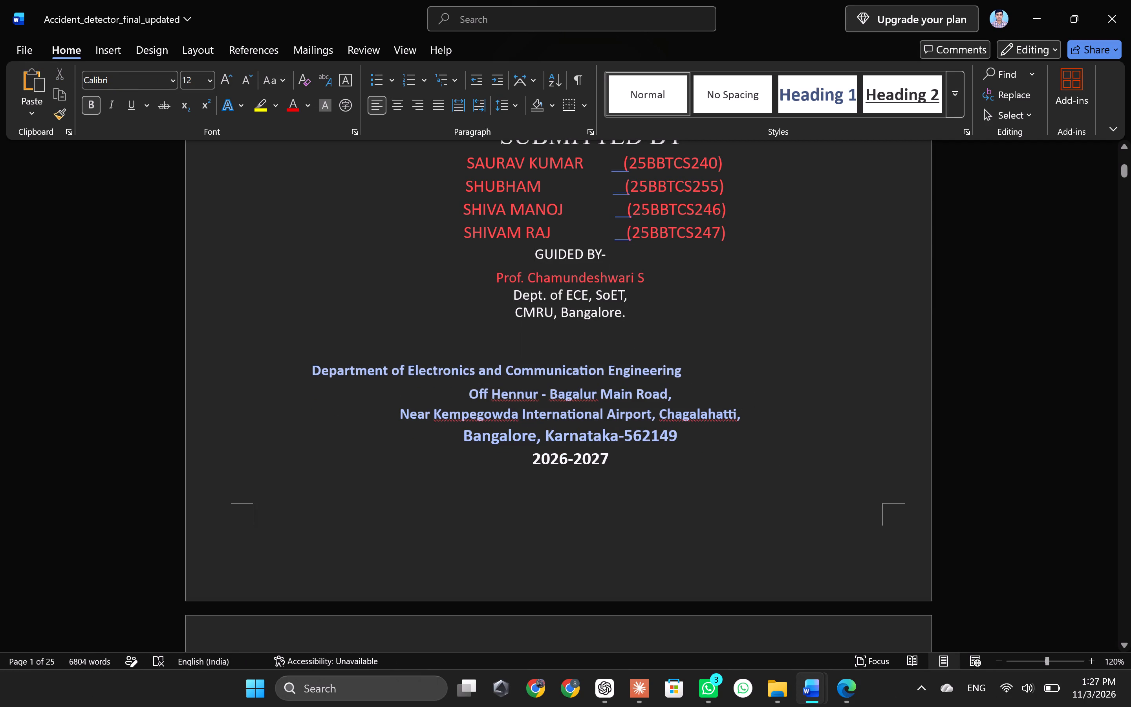
Format the first page's Department of Electronics through Bangalore, Karnataka-562149 lines in Calibri (Body) with the darkest shade of the light-grey theme colour.
drag(687, 443, 312, 371)
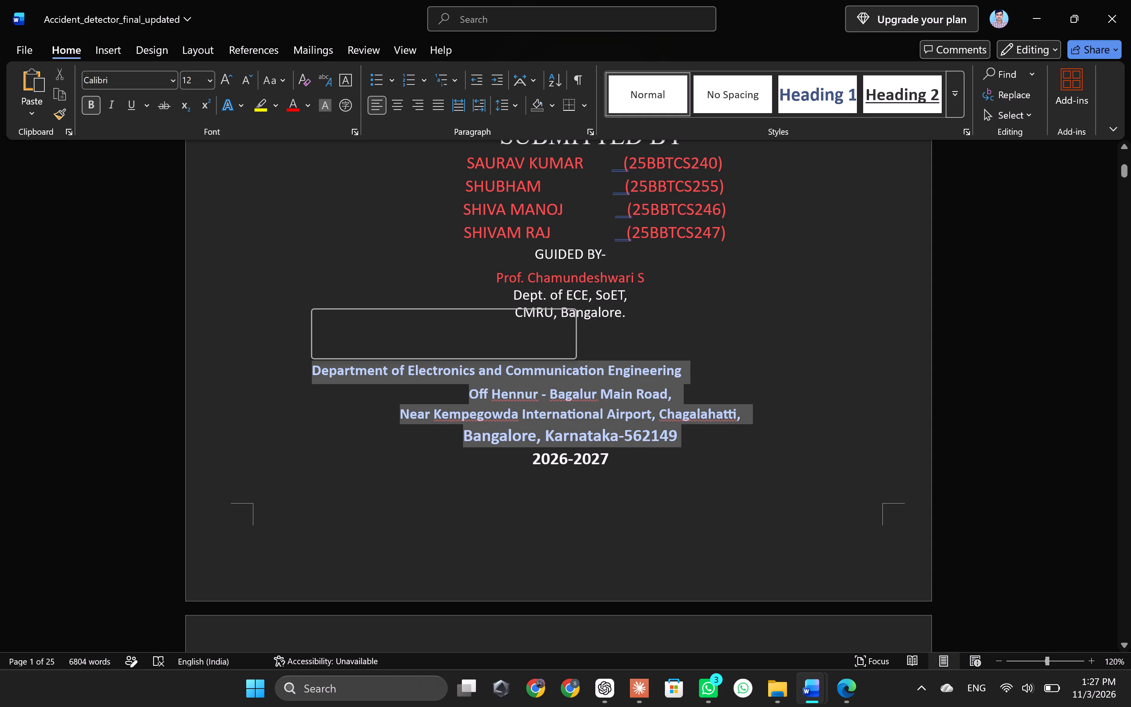
click(172, 86)
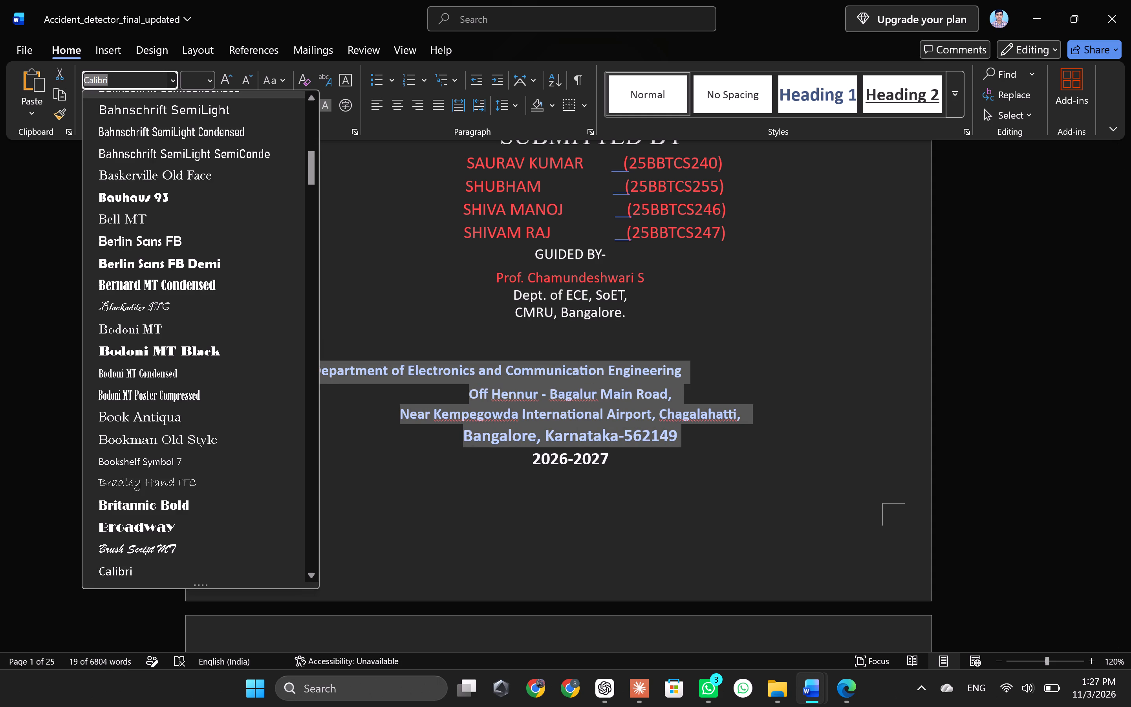
scroll(159, 150, up, 5)
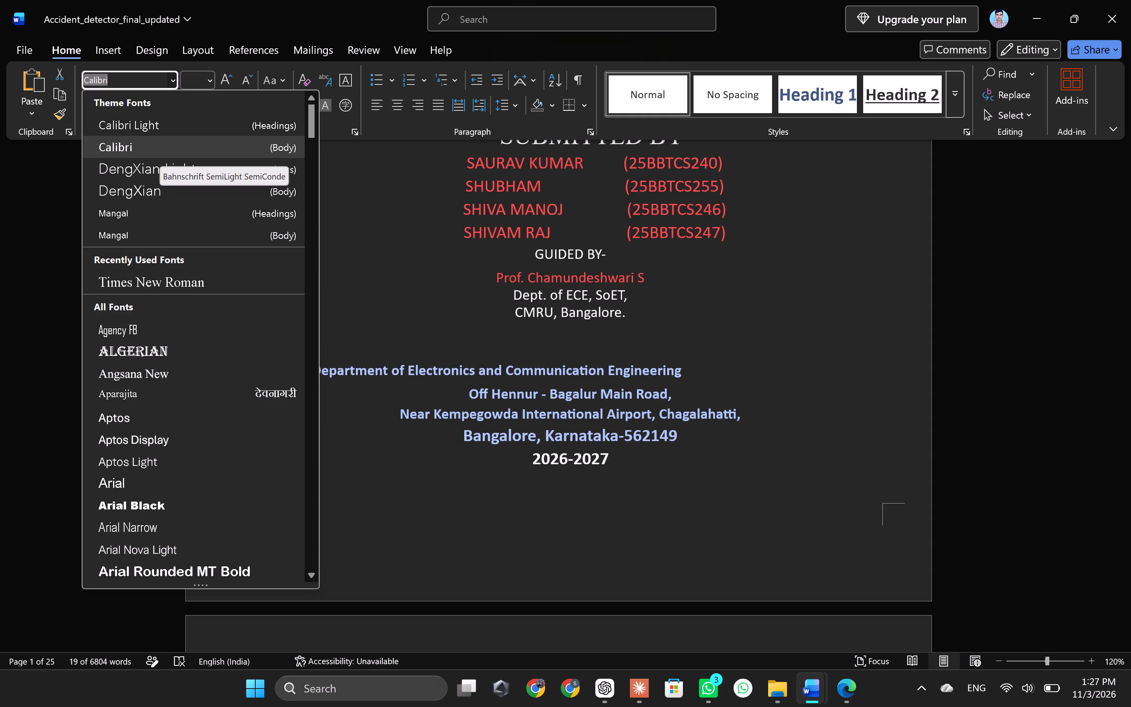
click(149, 147)
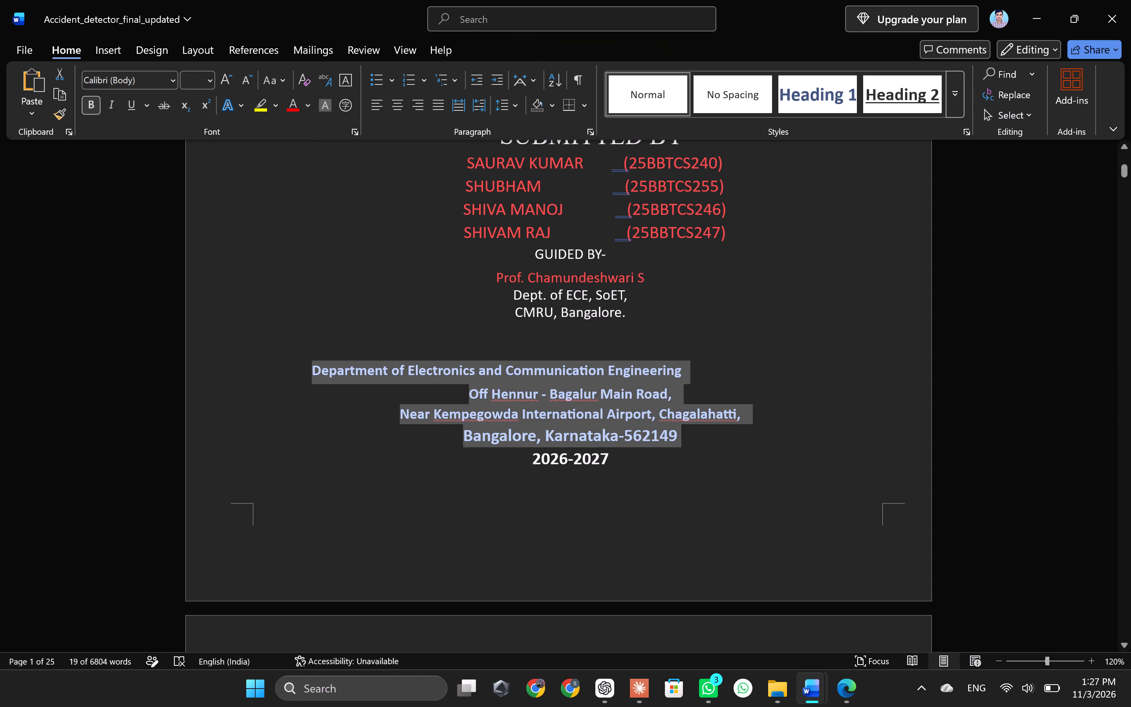
click(288, 104)
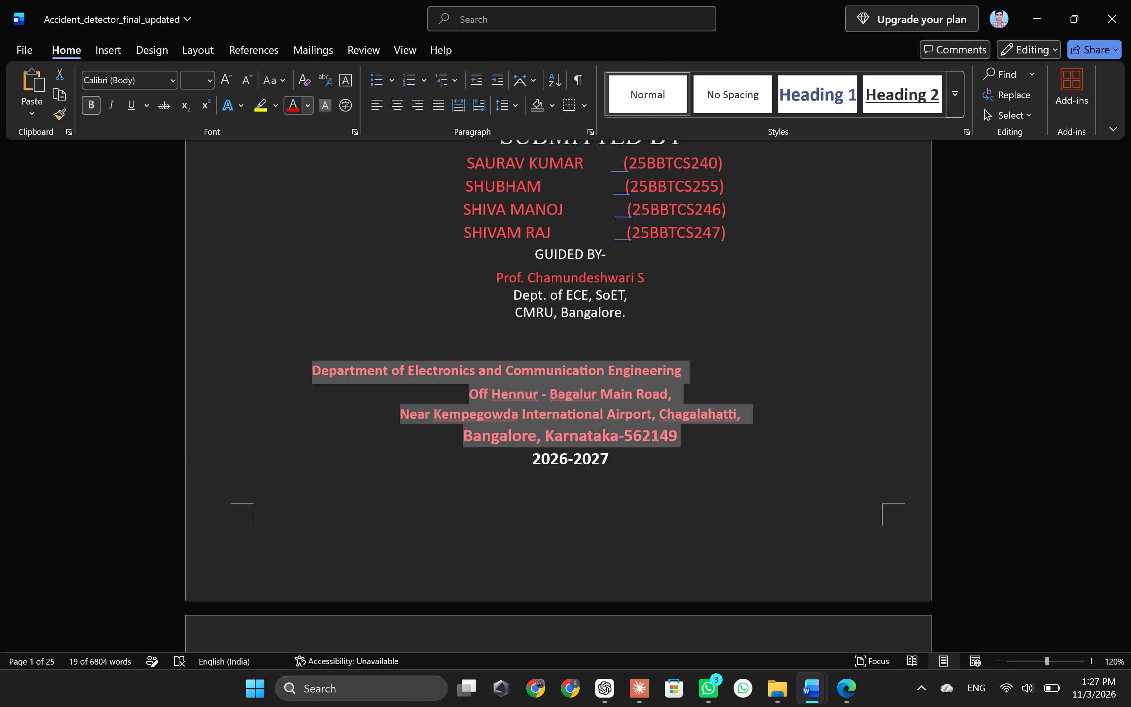
click(305, 106)
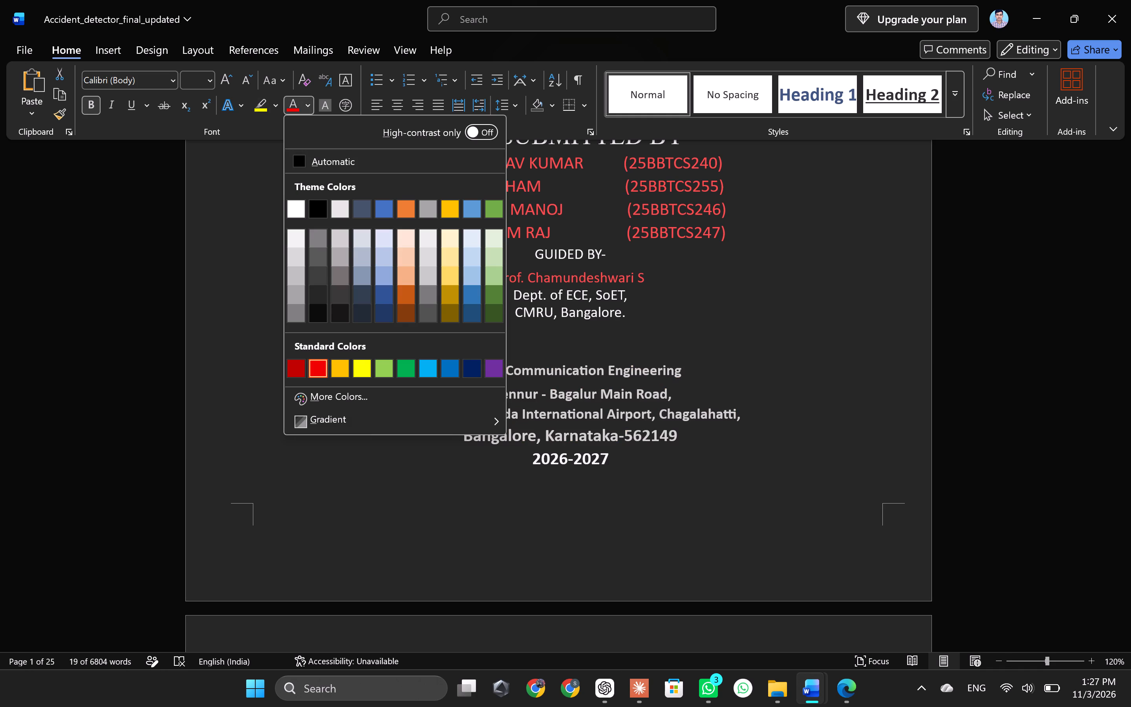
click(341, 322)
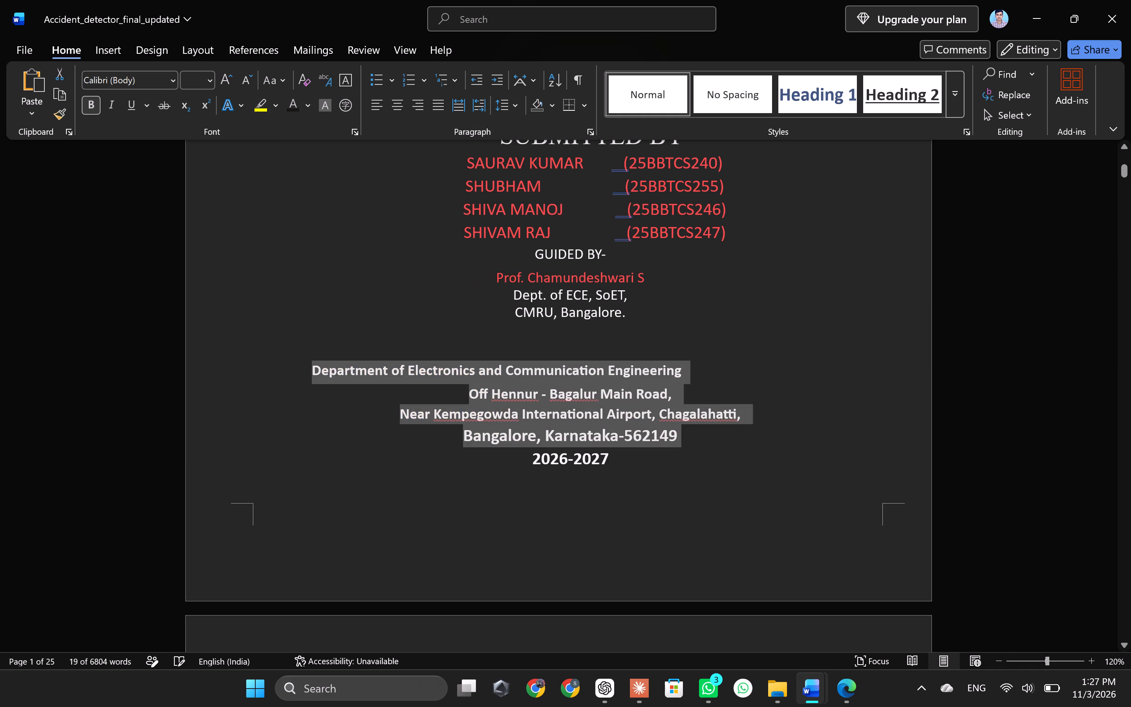
Centre the Department of Electronics, Off Hennur and Near Kempegowda lines individually on the first page.
click(354, 423)
key(ctrl+e)
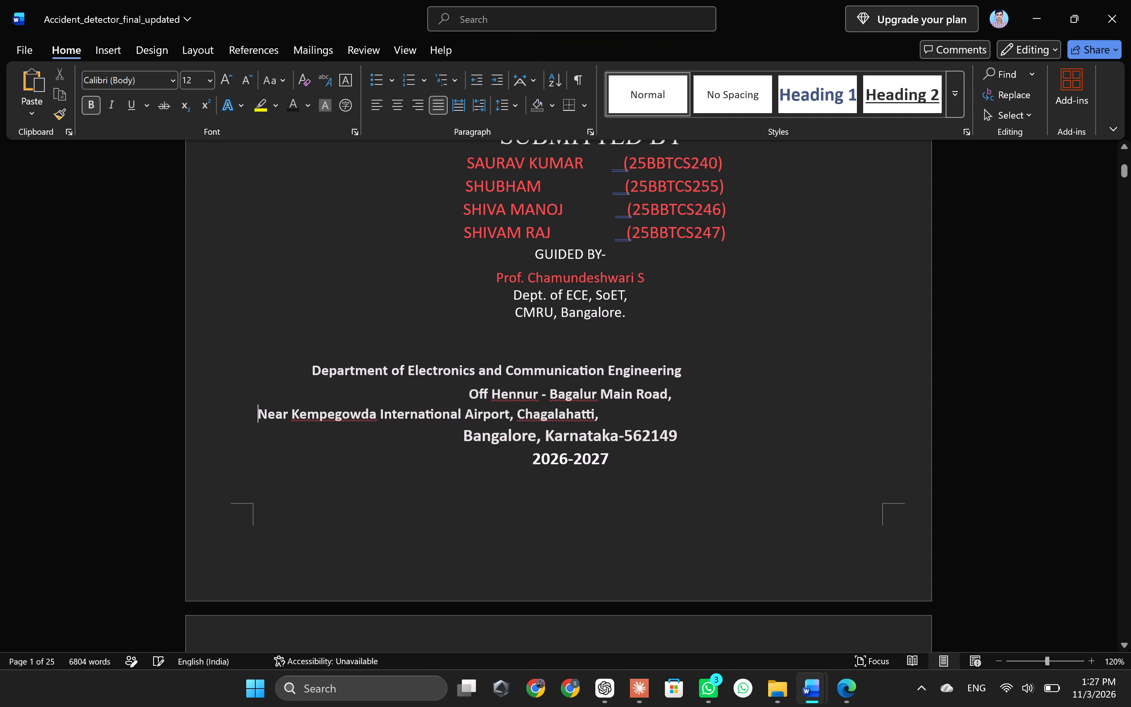
click(360, 375)
key(ctrl+e)
click(507, 388)
click(507, 388)
key(ctrl+e)
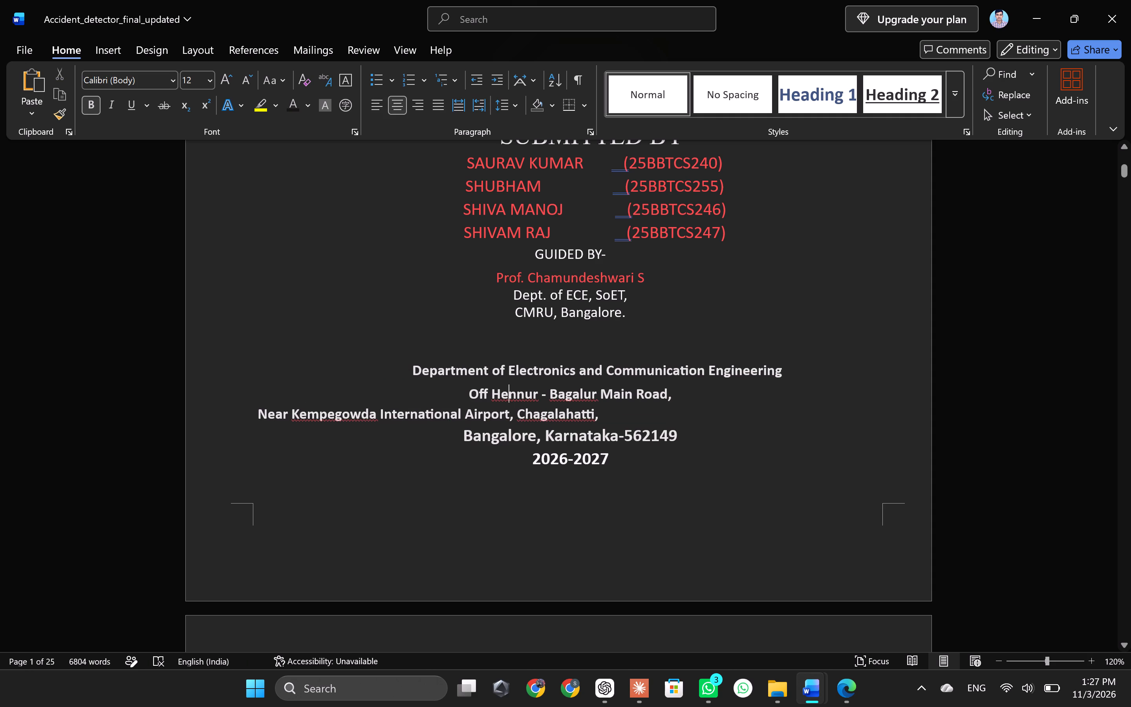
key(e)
key(ctrl+e)
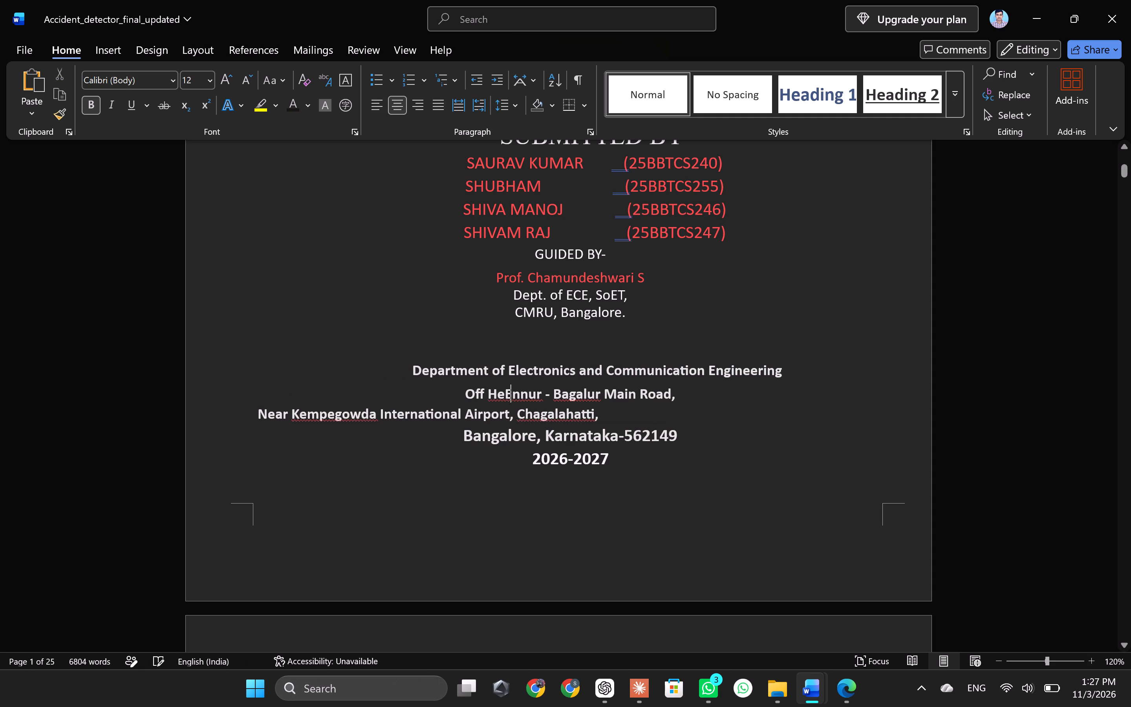
click(496, 409)
key(ctrl+e)
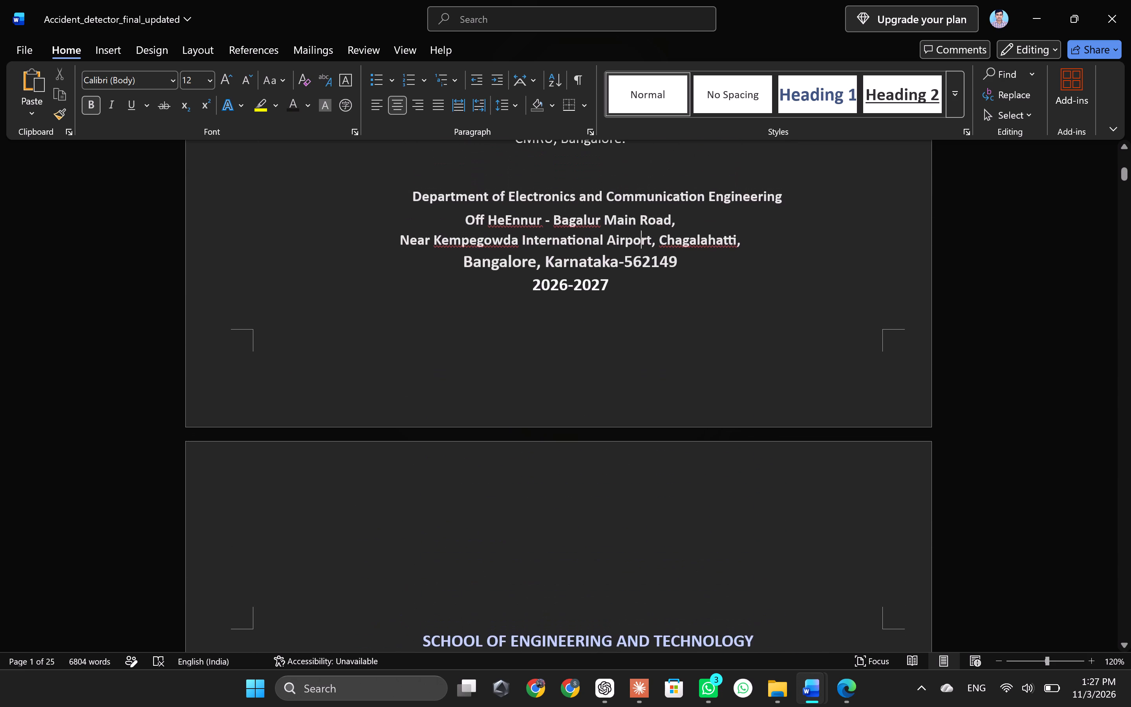
Set the text from Department of Electronics and Communication Engineering through 2026-2027 on the first page to font size 11.
scroll(580, 531, up, 2)
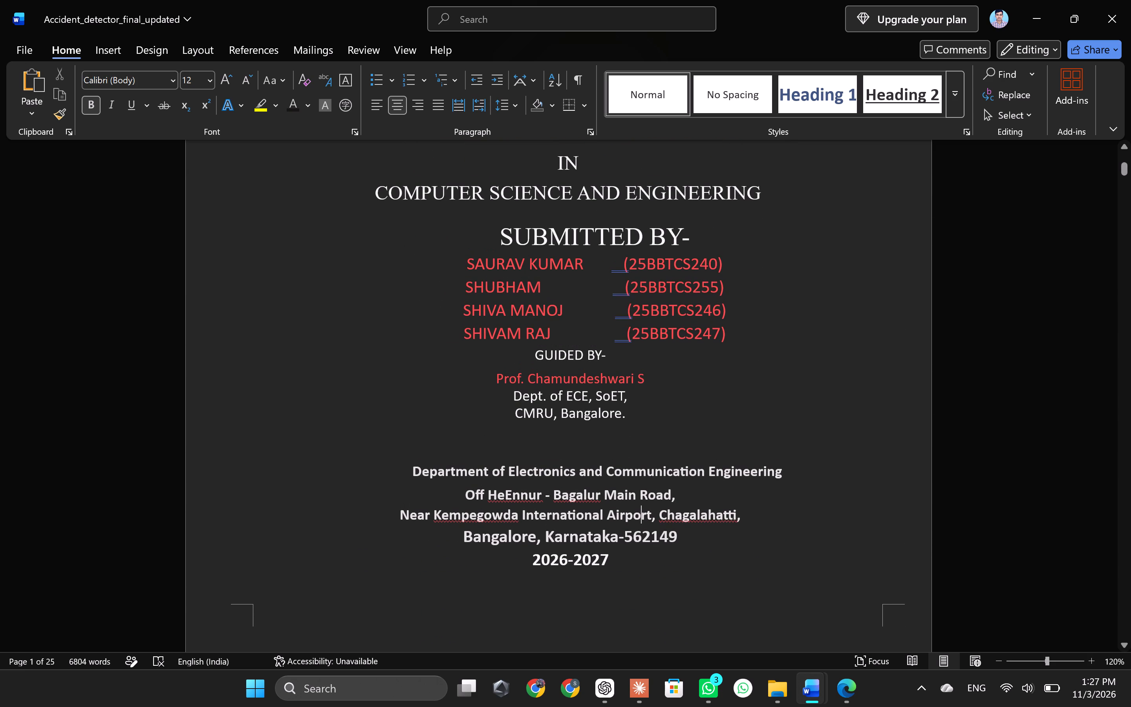
drag(624, 561, 411, 473)
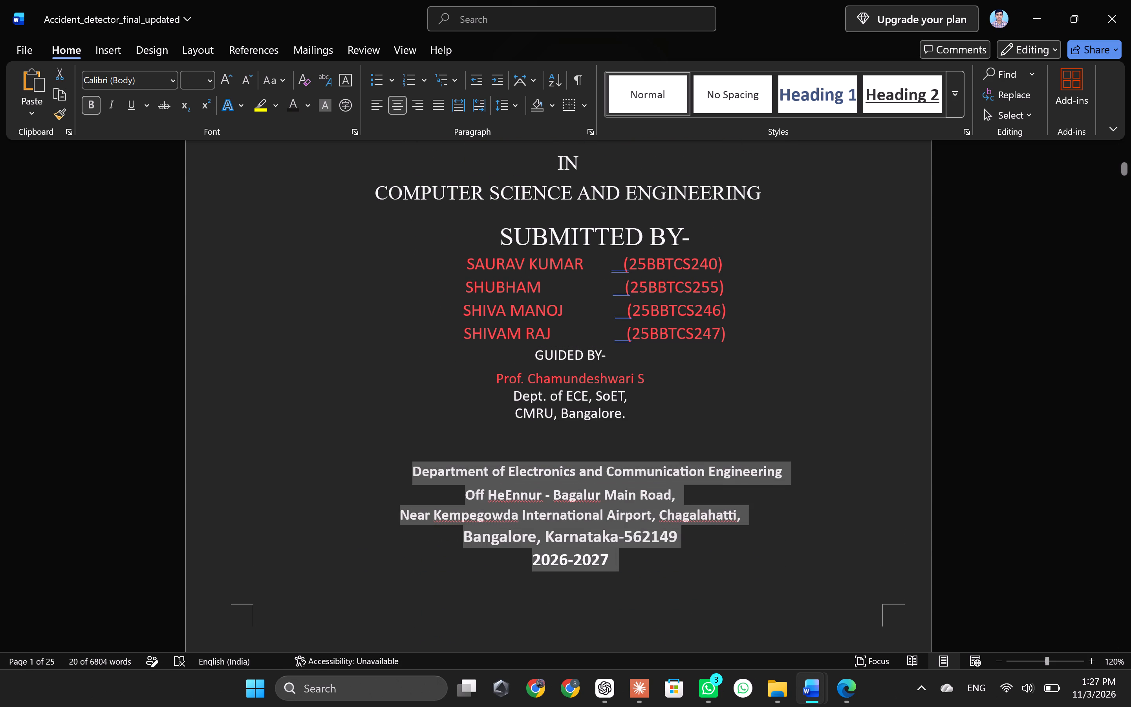
click(211, 80)
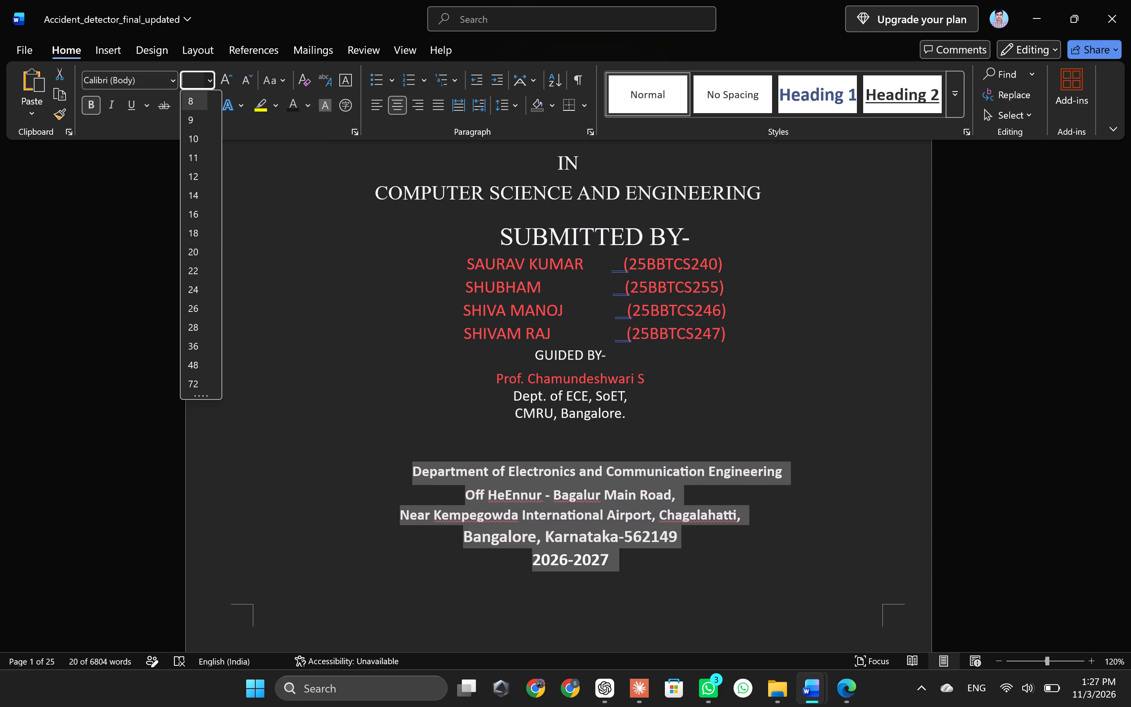
click(198, 160)
click(335, 441)
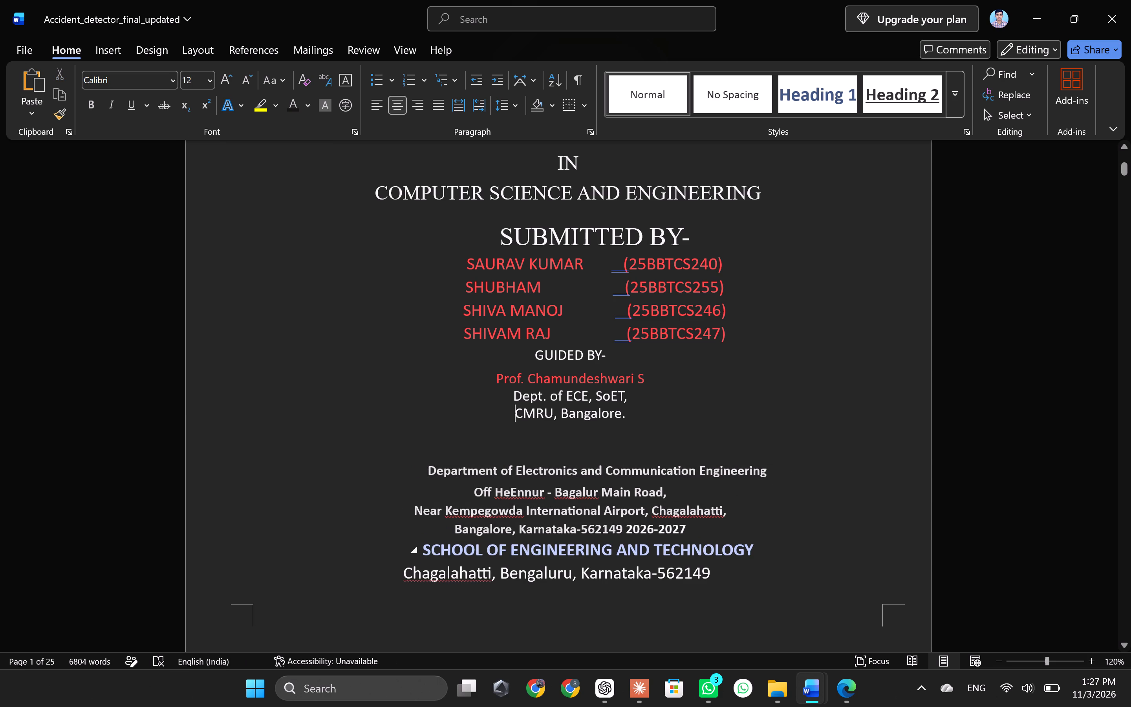
Delete the second SCHOOL OF ENGINEERING AND TECHNOLOGY heading, below the 2026-2027 text.
click(524, 553)
triple_click(524, 553)
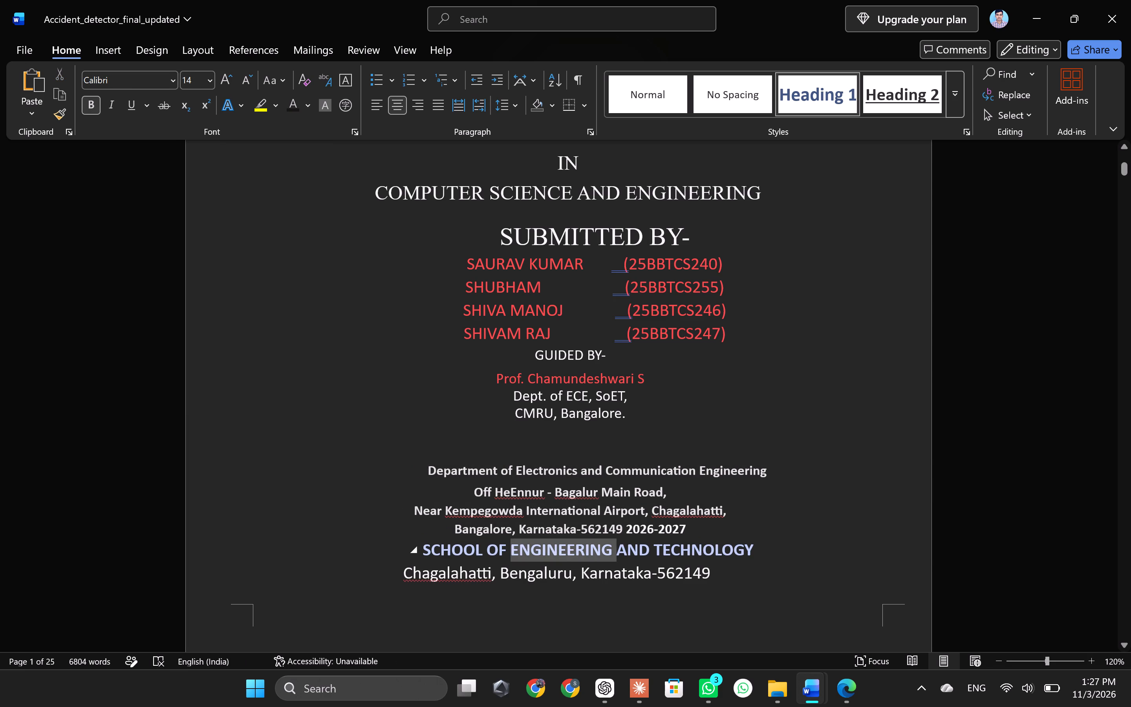
key(Delete)
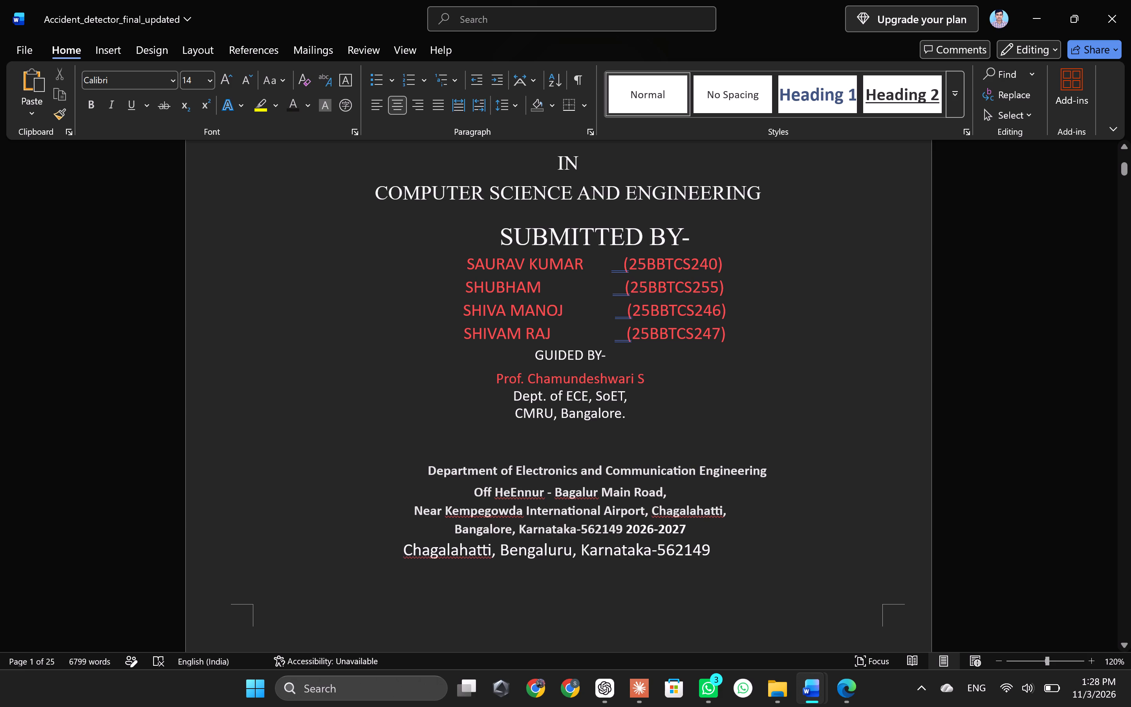
Set the Chagalahatti, Bengaluru, Karnataka-562149 line below 2026-2027 to font size 11.
key(shift+Right)
key(shift+Right)
key(shift+Right)
key(shift+Right)
key(shift+Right)
key(shift+Right)
key(shift+Right)
key(shift+Right)
key(shift+Right)
key(shift+Right)
key(shift+Right)
key(shift+Right)
key(shift+Right)
key(shift+Right)
key(shift+Right)
key(shift+Right)
key(shift+Right)
key(shift+Right)
key(shift+Right)
key(shift+Right)
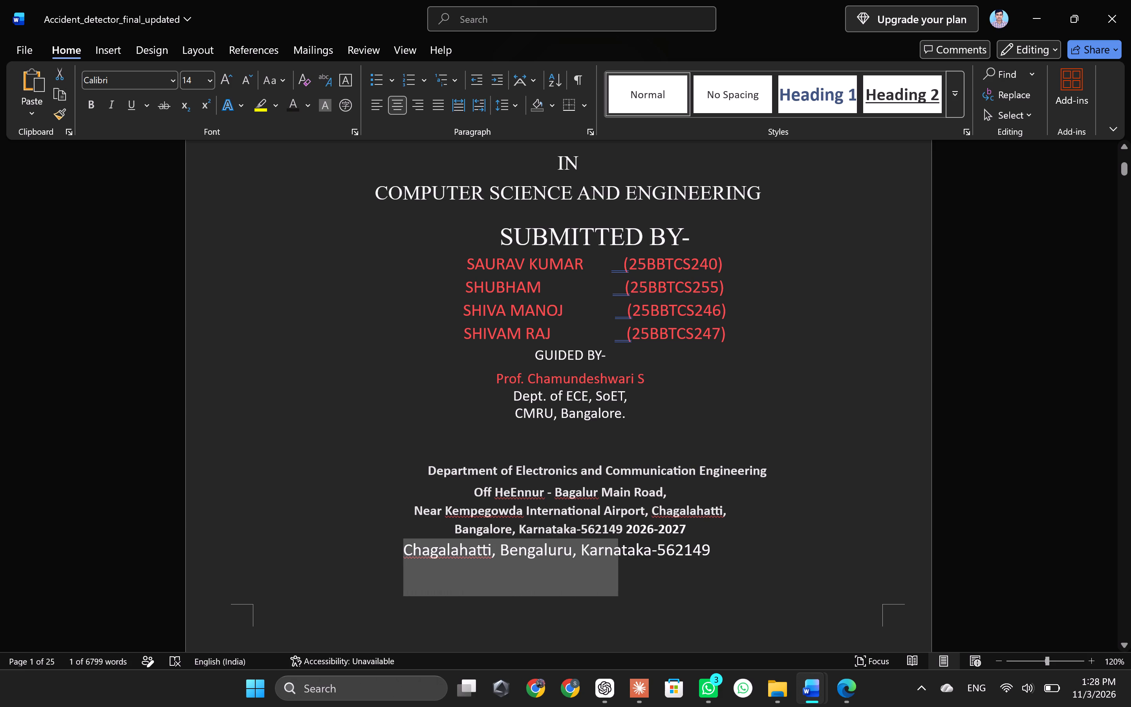
key(shift+Right)
key(shift+Right)
key(shift+Right)
key(shift+Right)
key(shift+Right)
key(shift+Right)
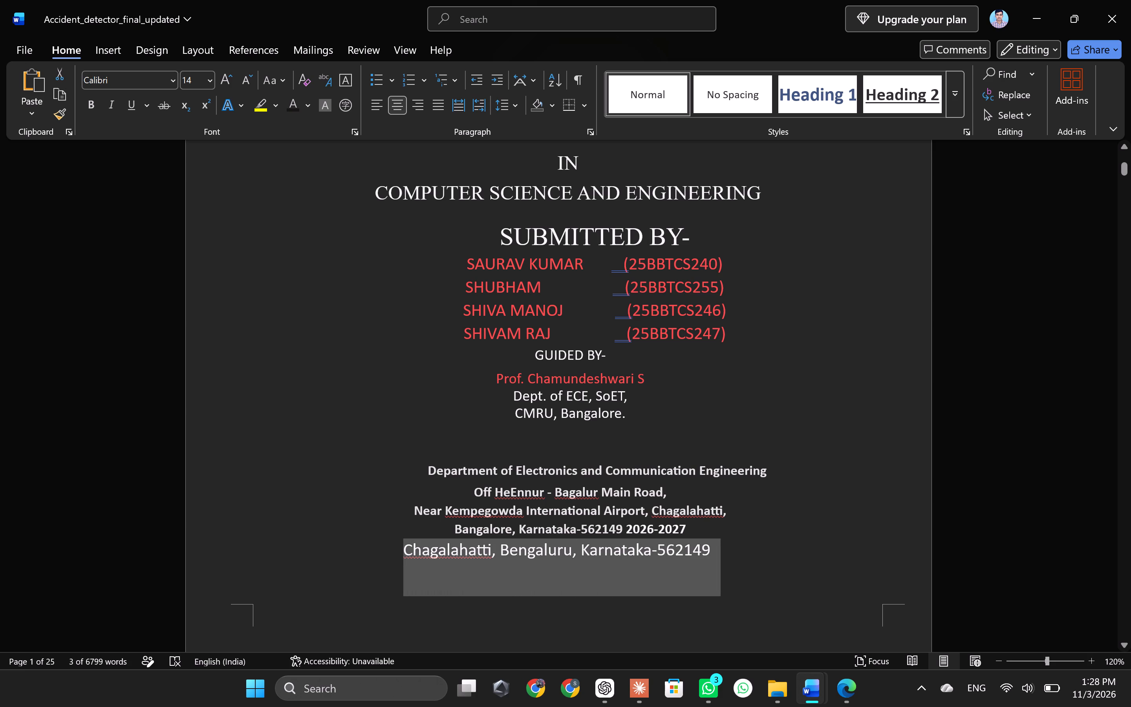
drag(211, 80, 201, 158)
click(201, 158)
click(533, 430)
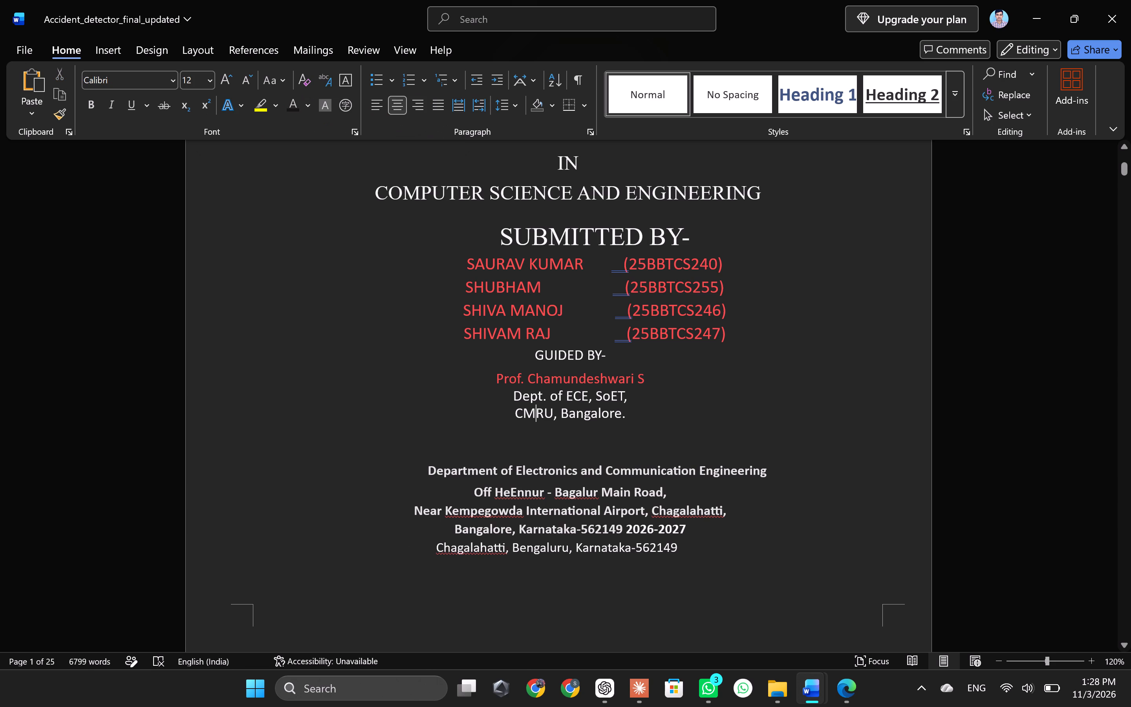
Remove the space after the paragraphs from the guide's name through the Chagalahatti, Bengaluru, Karnataka-562149 line.
click(586, 444)
drag(690, 558, 593, 463)
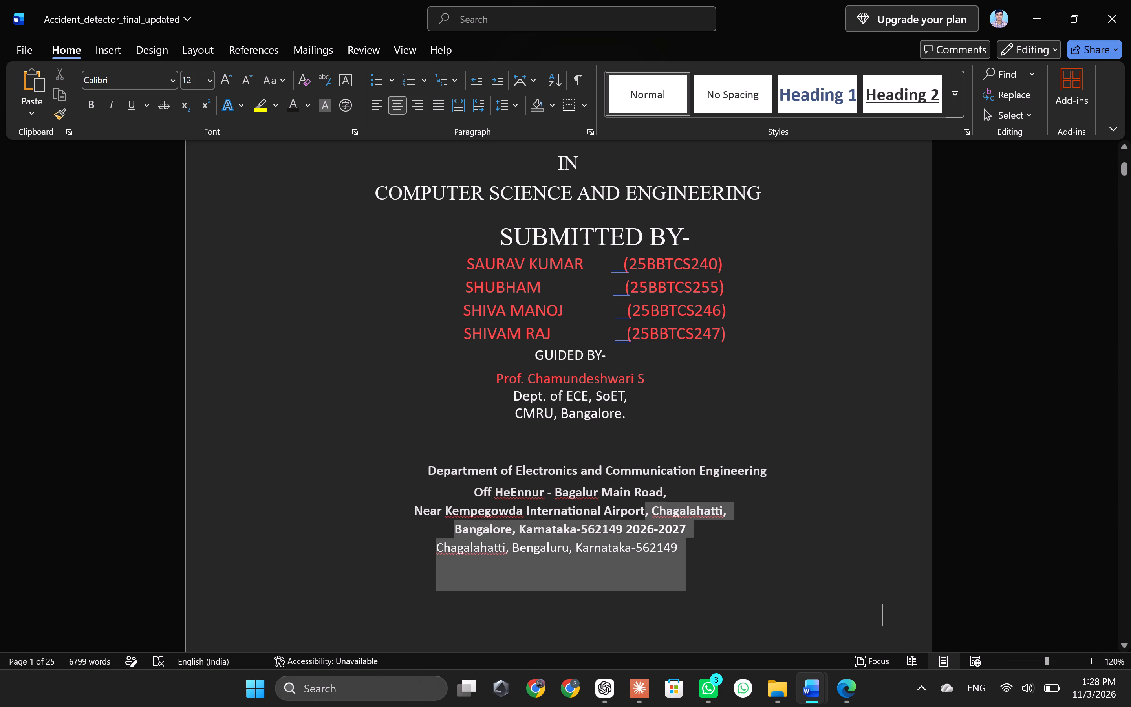
drag(593, 463, 512, 377)
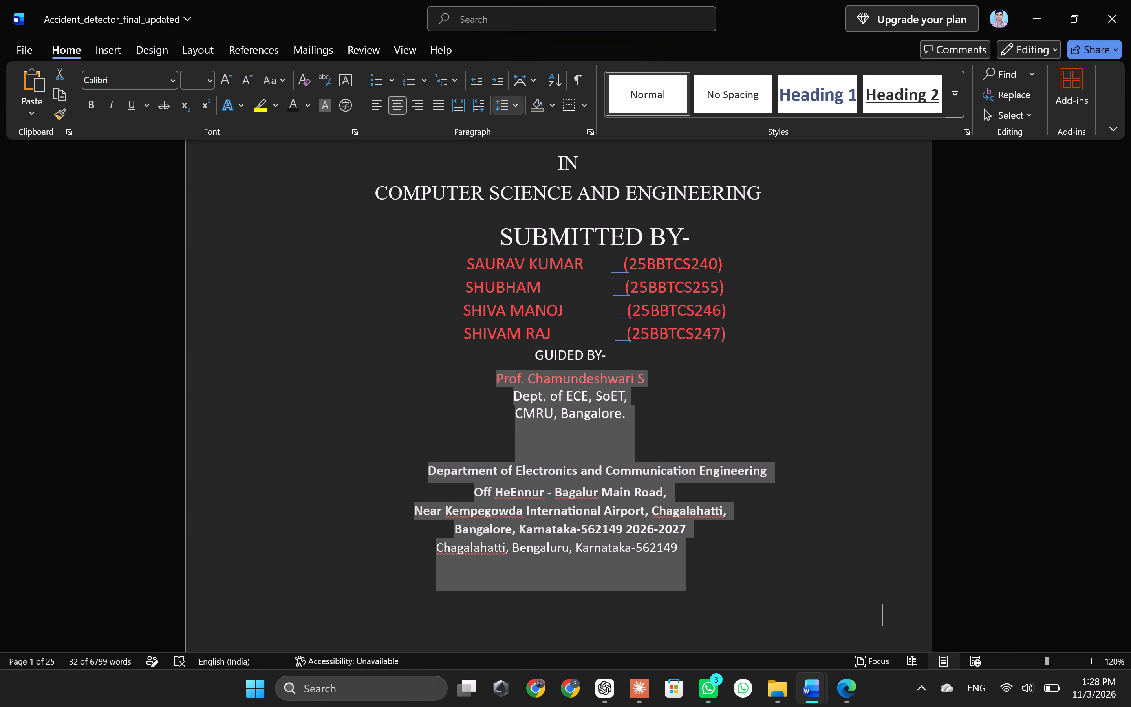
click(516, 100)
click(550, 303)
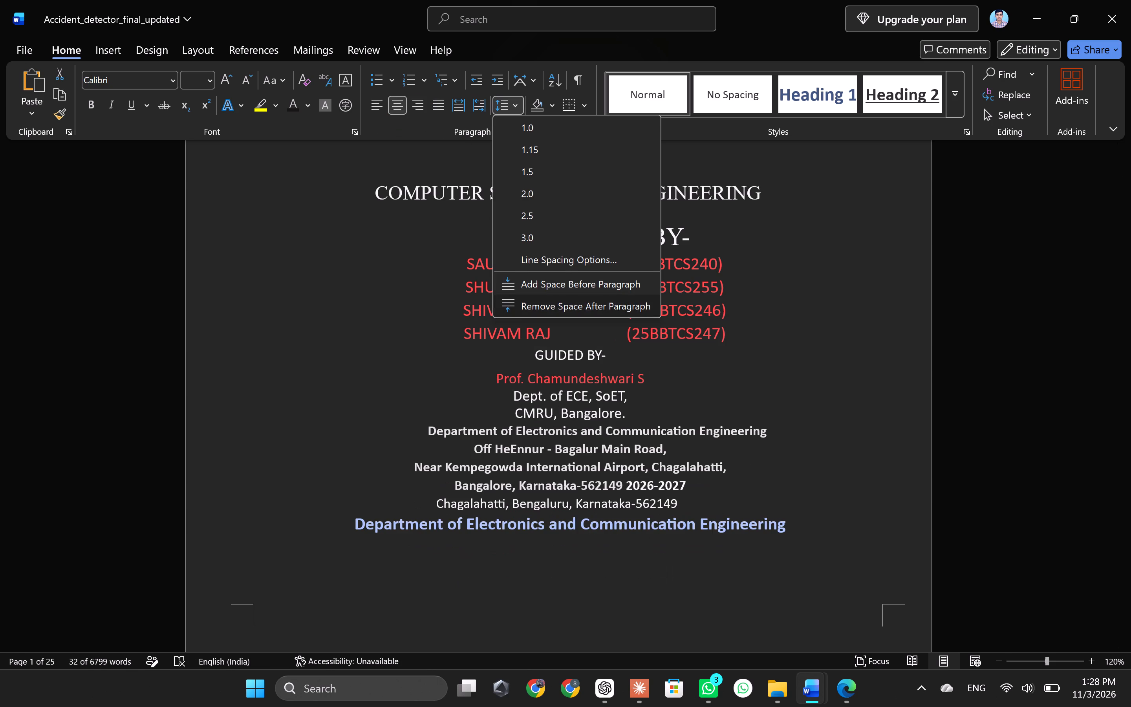
click(814, 517)
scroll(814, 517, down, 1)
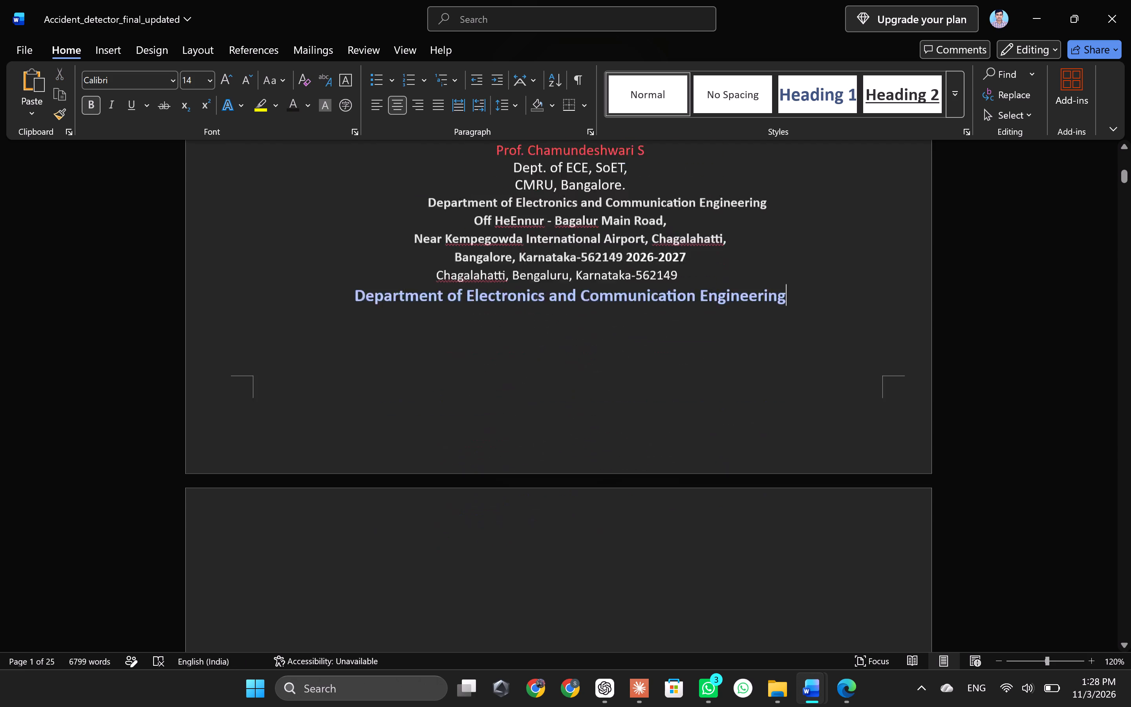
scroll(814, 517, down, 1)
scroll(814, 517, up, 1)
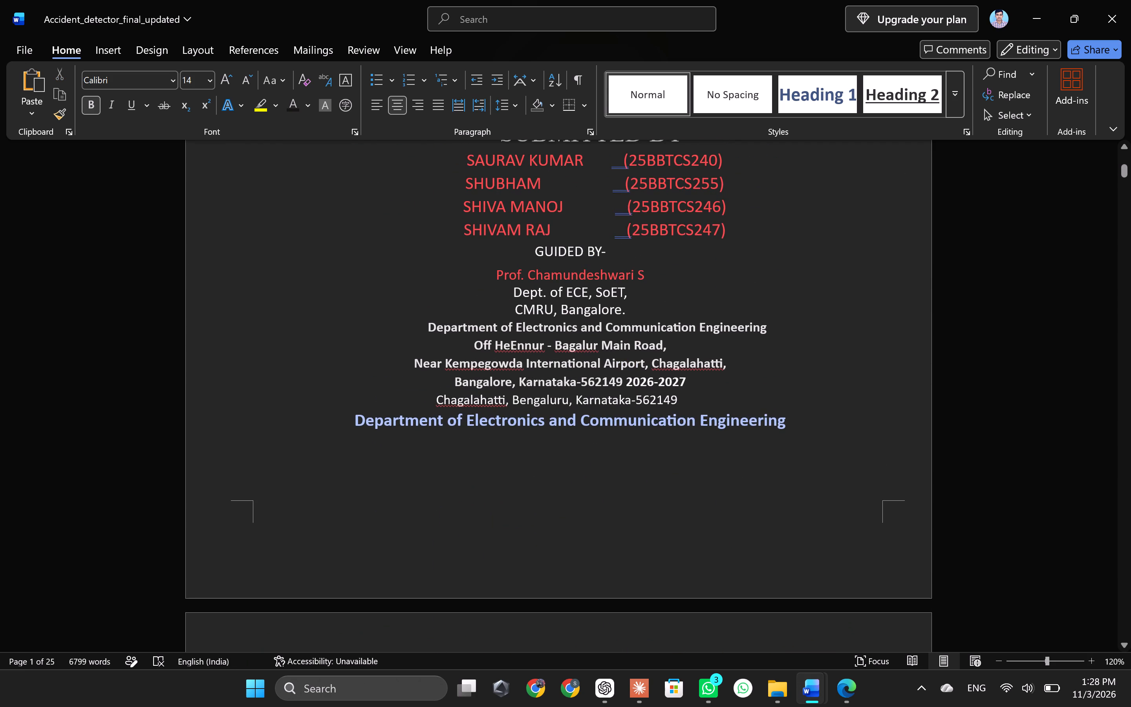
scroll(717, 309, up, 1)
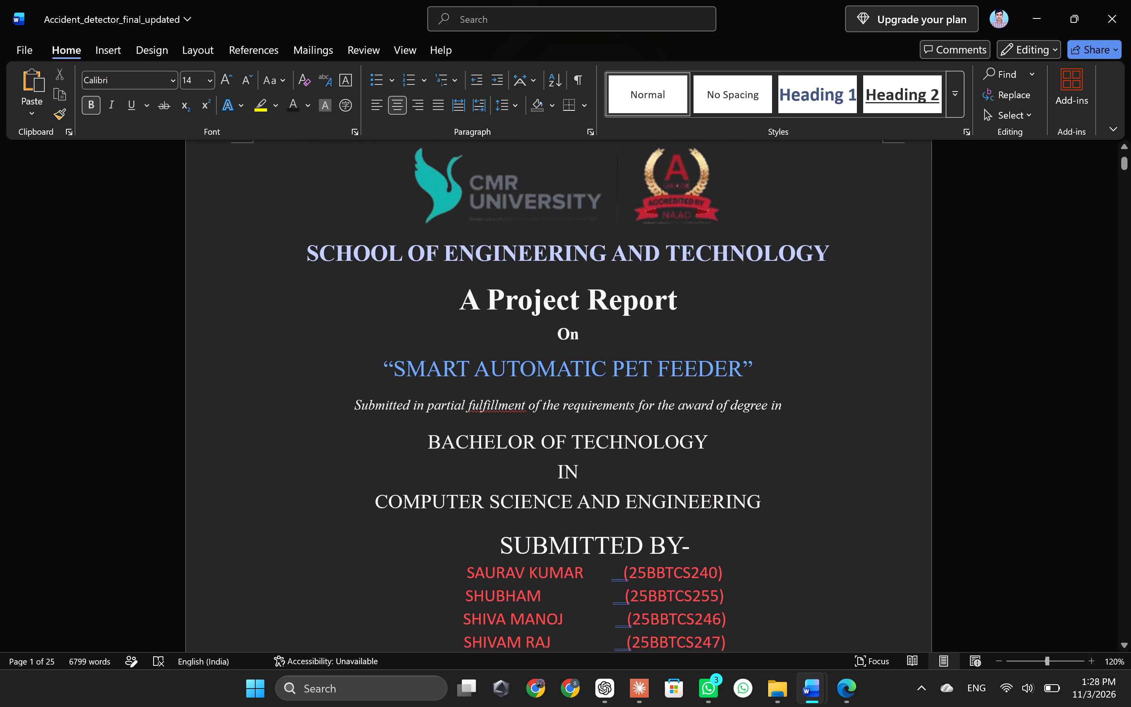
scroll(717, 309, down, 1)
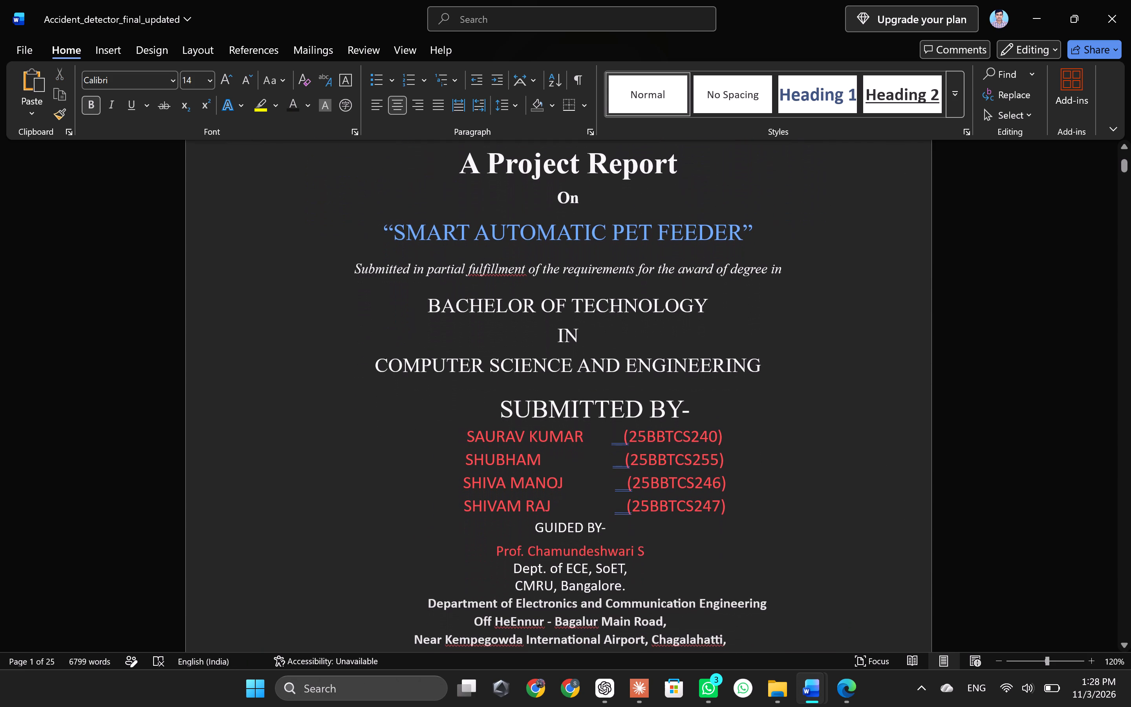
In Front_sheet_and_certificate, undo the cuts to bring back the logo-through-SUBMITTED BY- section, and return to the Accident_detector_final_updated report.
drag(739, 229, 456, 212)
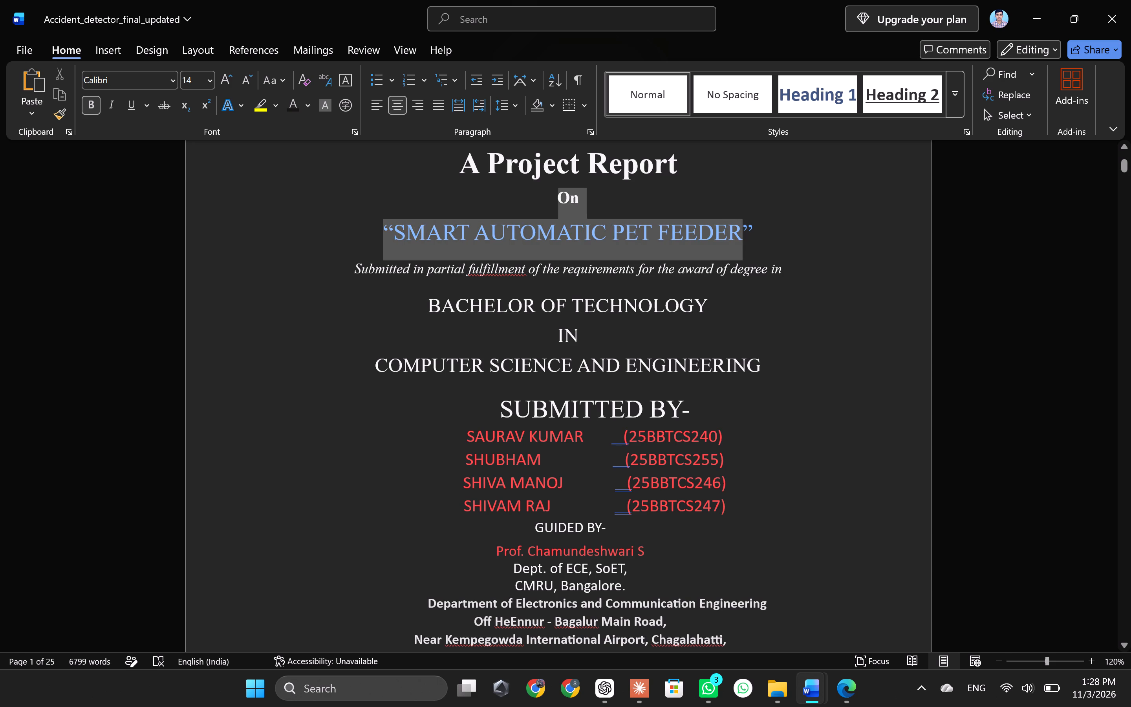
drag(456, 212, 402, 234)
key(alt+Tab)
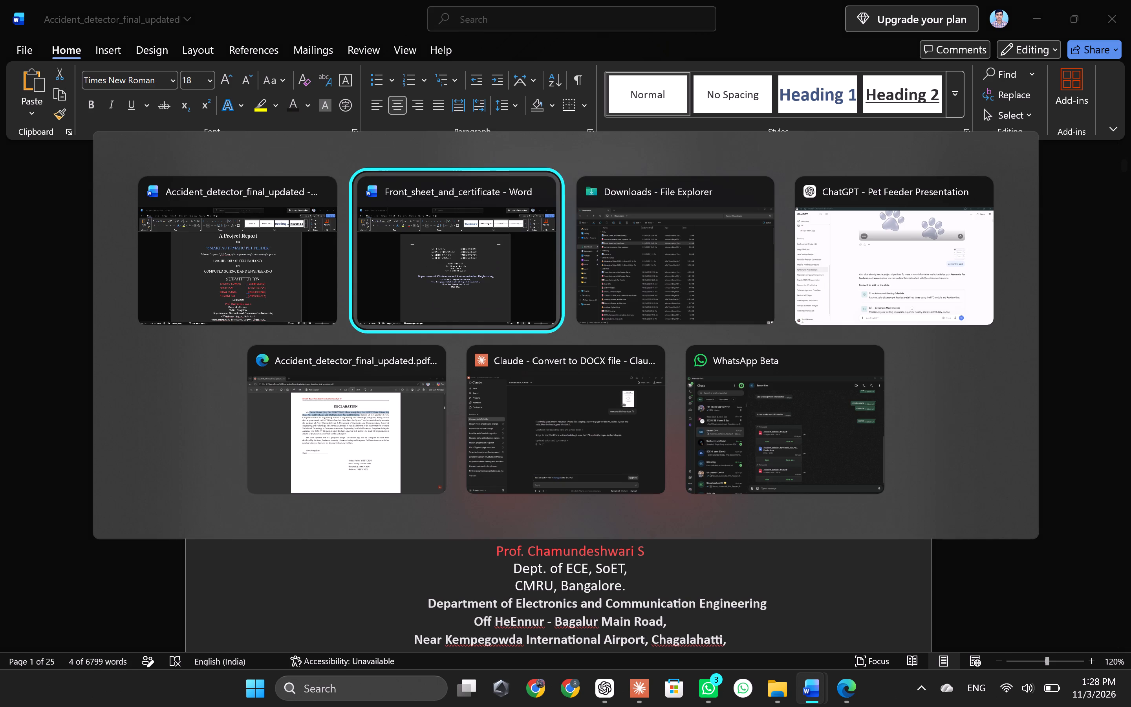
click(509, 506)
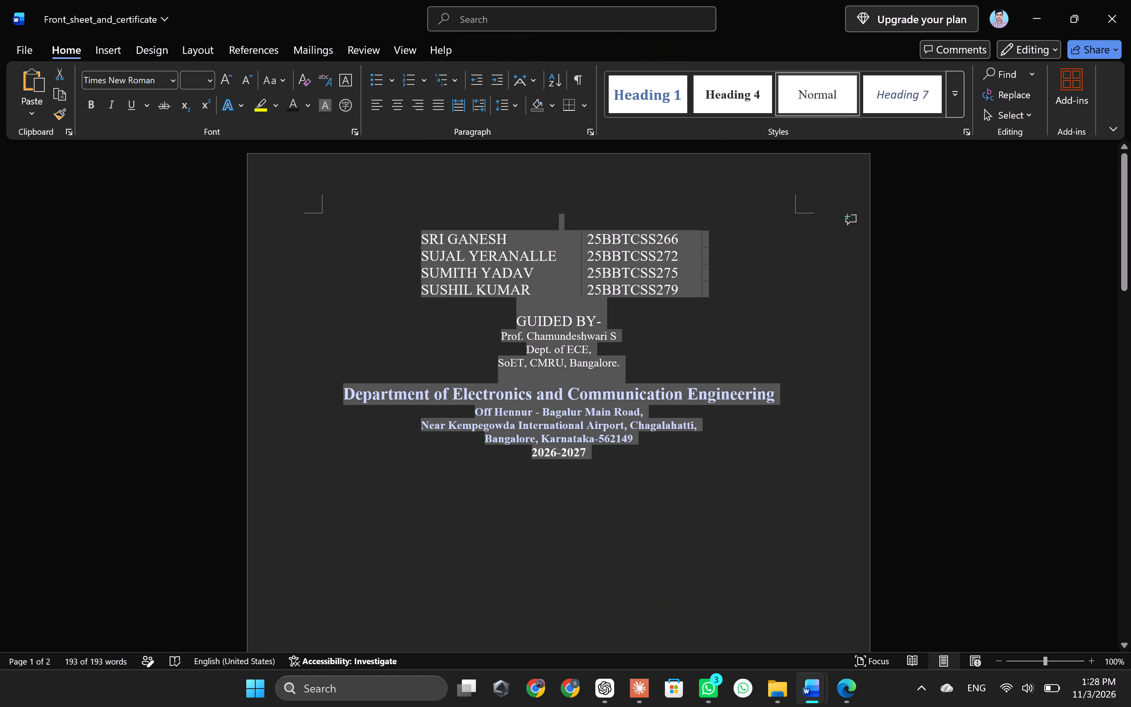
key(ctrl+x)
key(ctrl+z)
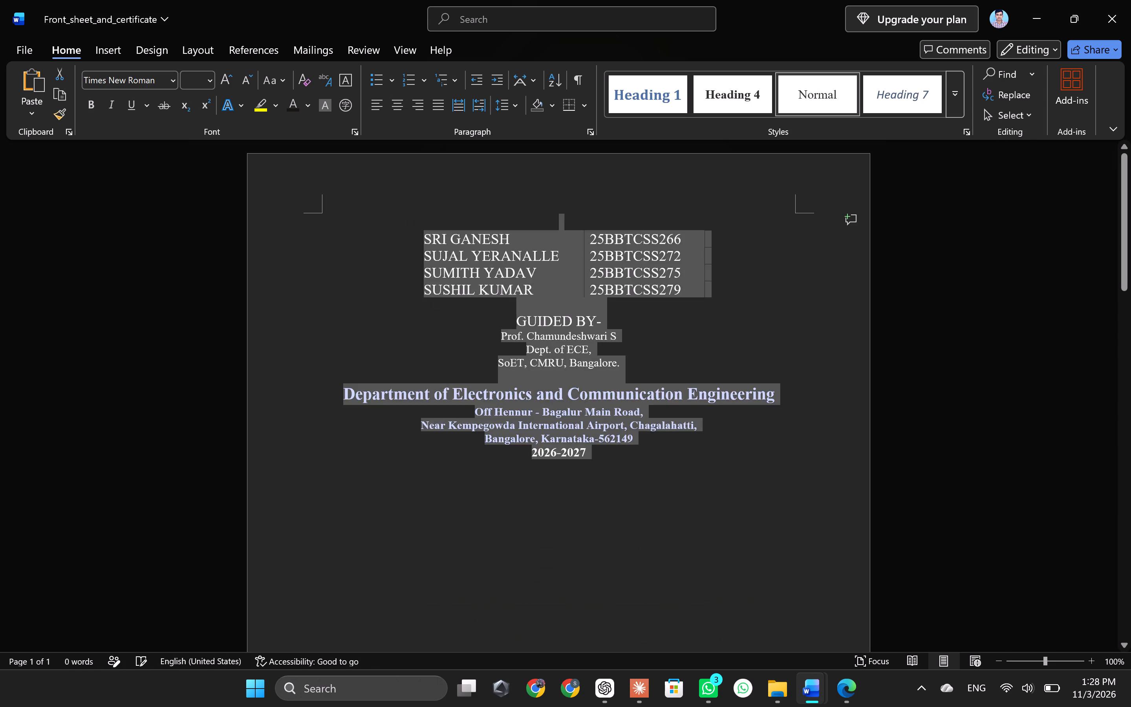
key(ctrl+z)
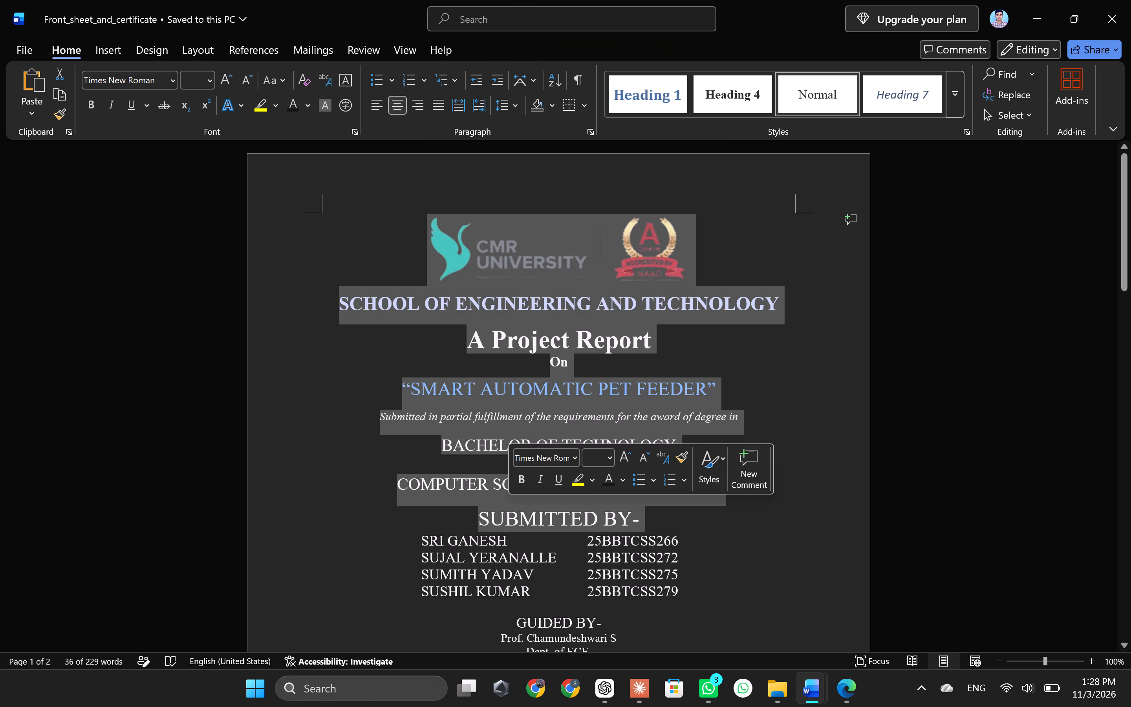
click(453, 509)
scroll(453, 509, down, 3)
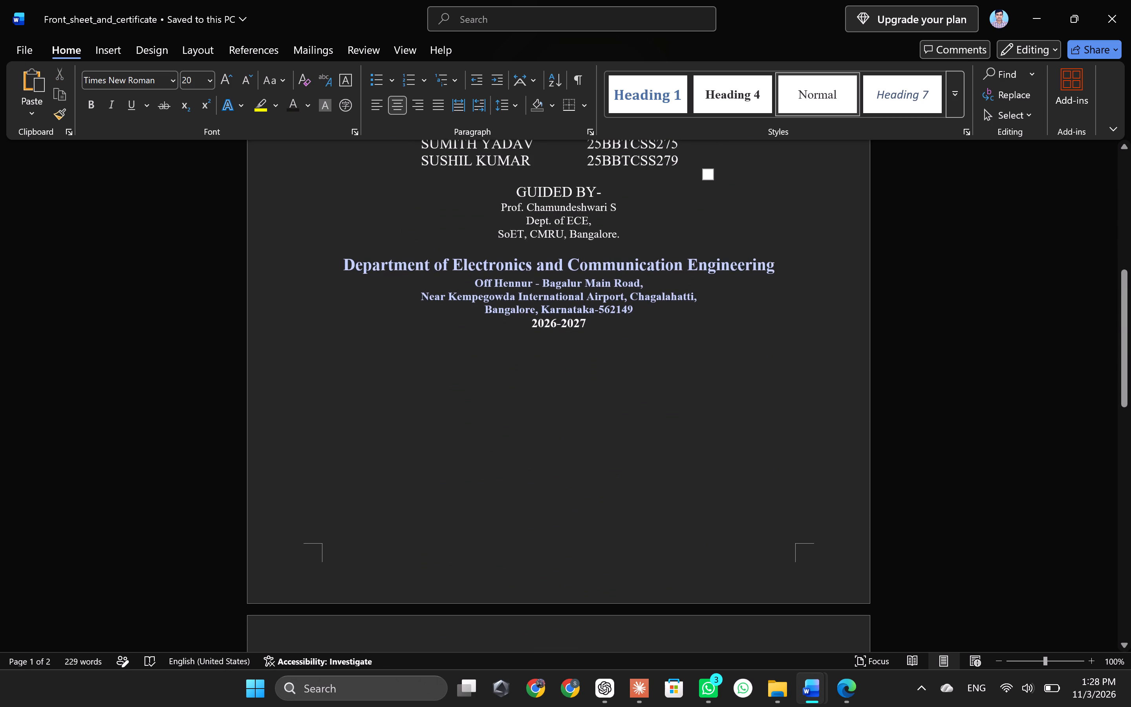
scroll(453, 509, up, 3)
scroll(453, 509, down, 2)
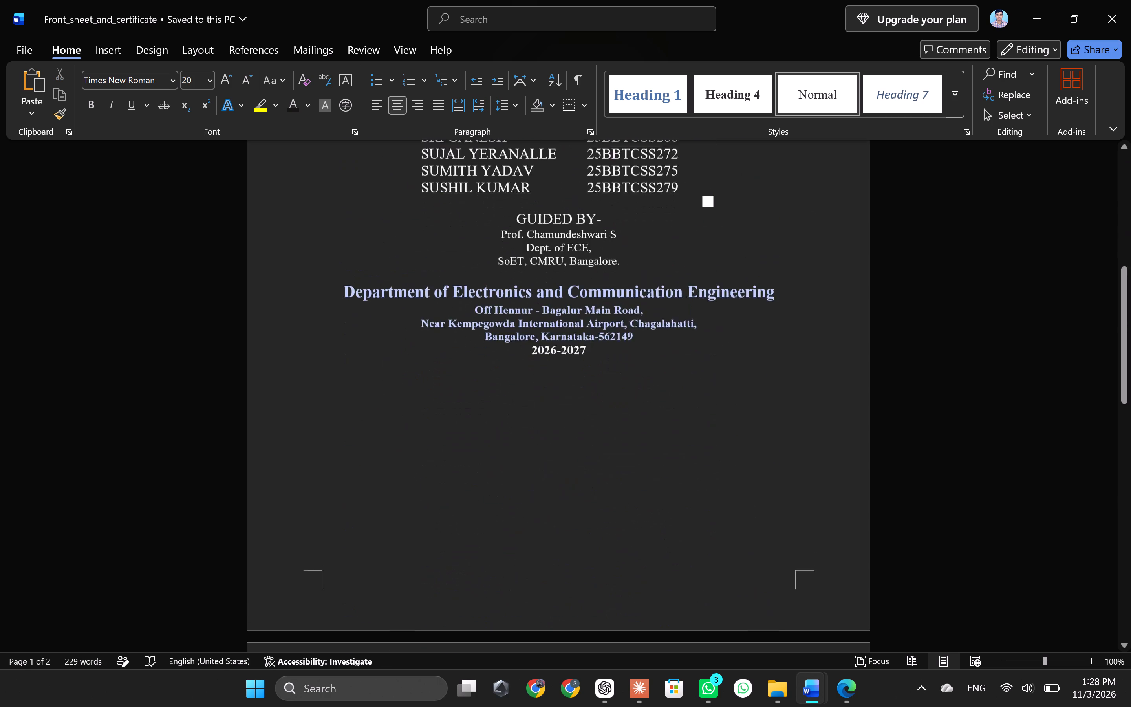
scroll(453, 509, down, 2)
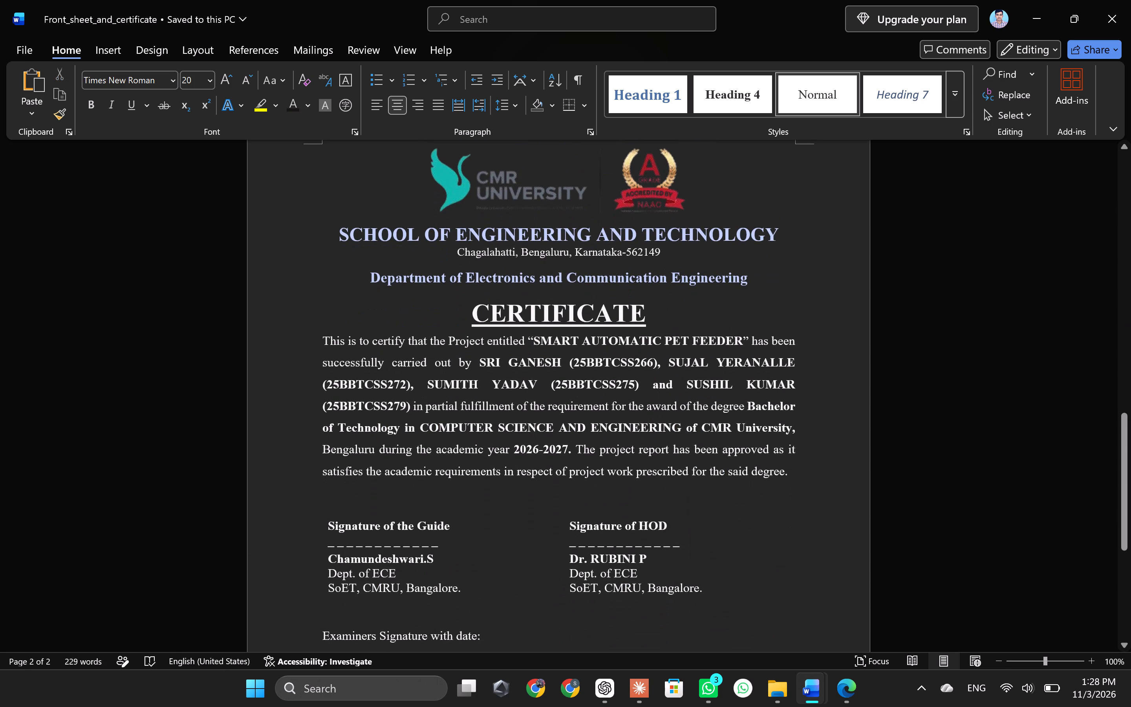
key(alt+Tab)
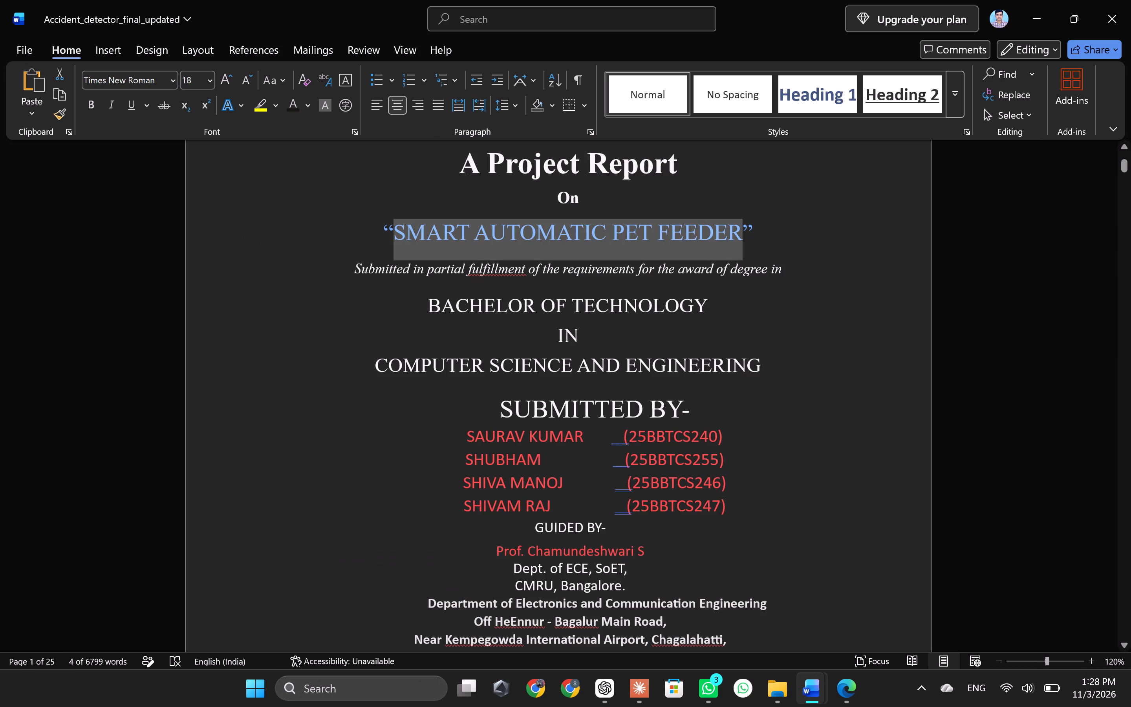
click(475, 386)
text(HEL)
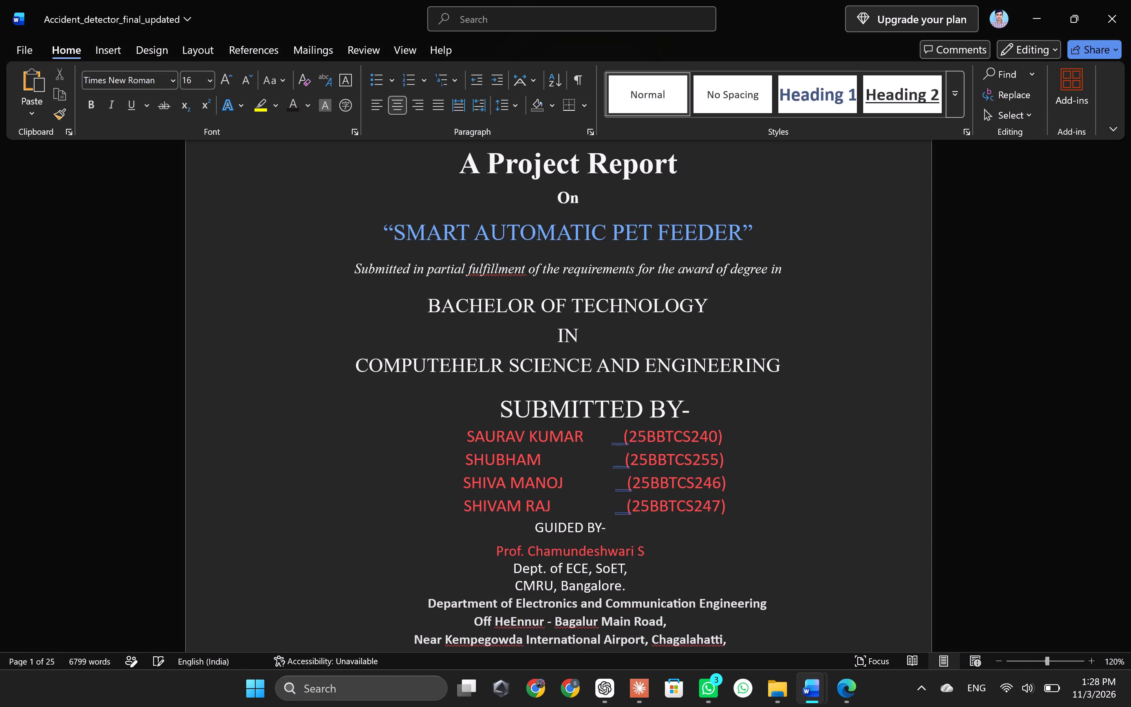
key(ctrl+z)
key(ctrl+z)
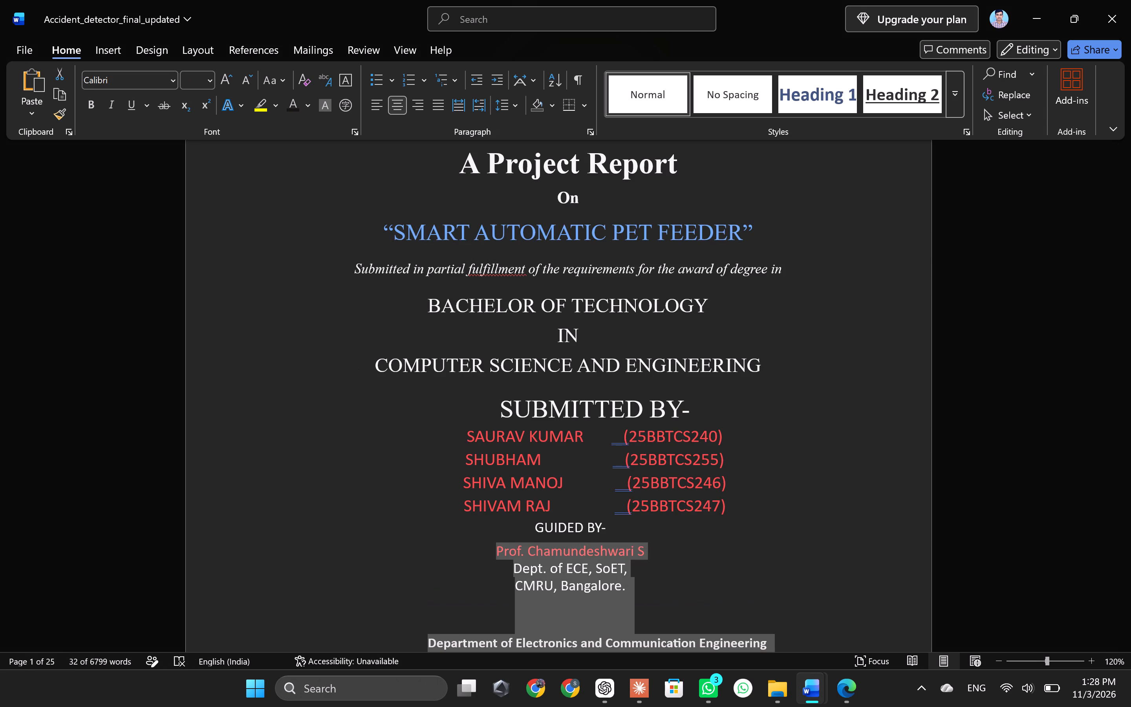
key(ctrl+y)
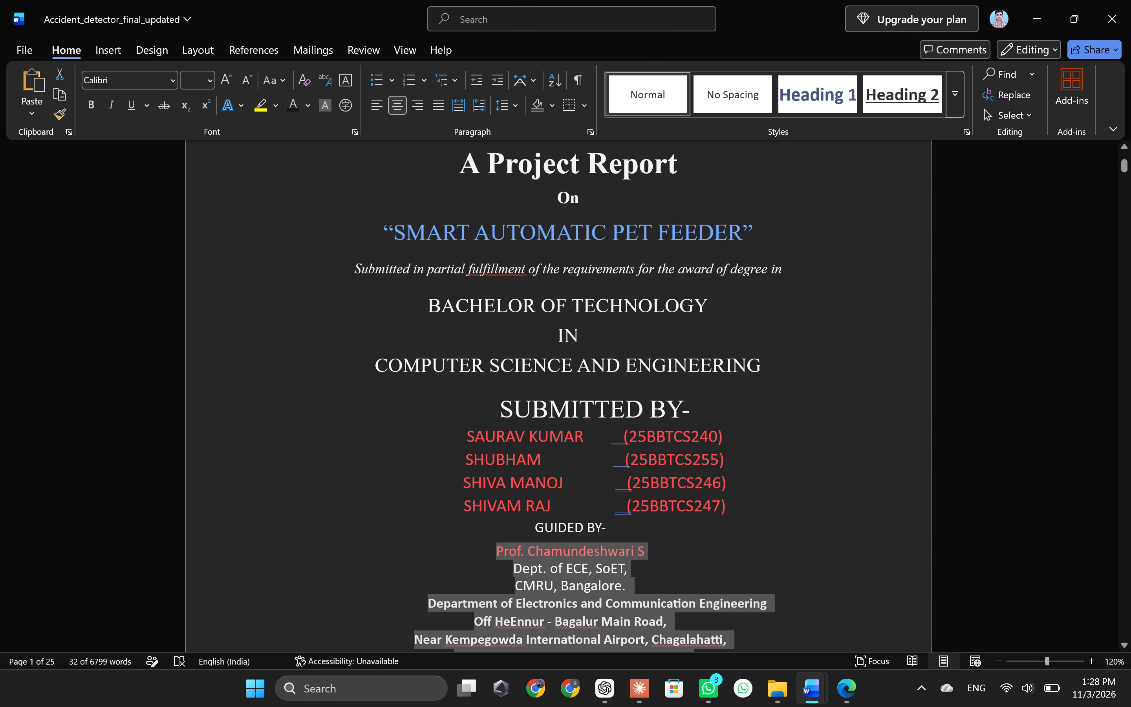
Replace the project title SMART AUTOMATIC PET FEEDER on the first page with HELMAT, inside the quotation marks.
click(398, 228)
drag(398, 228, 454, 236)
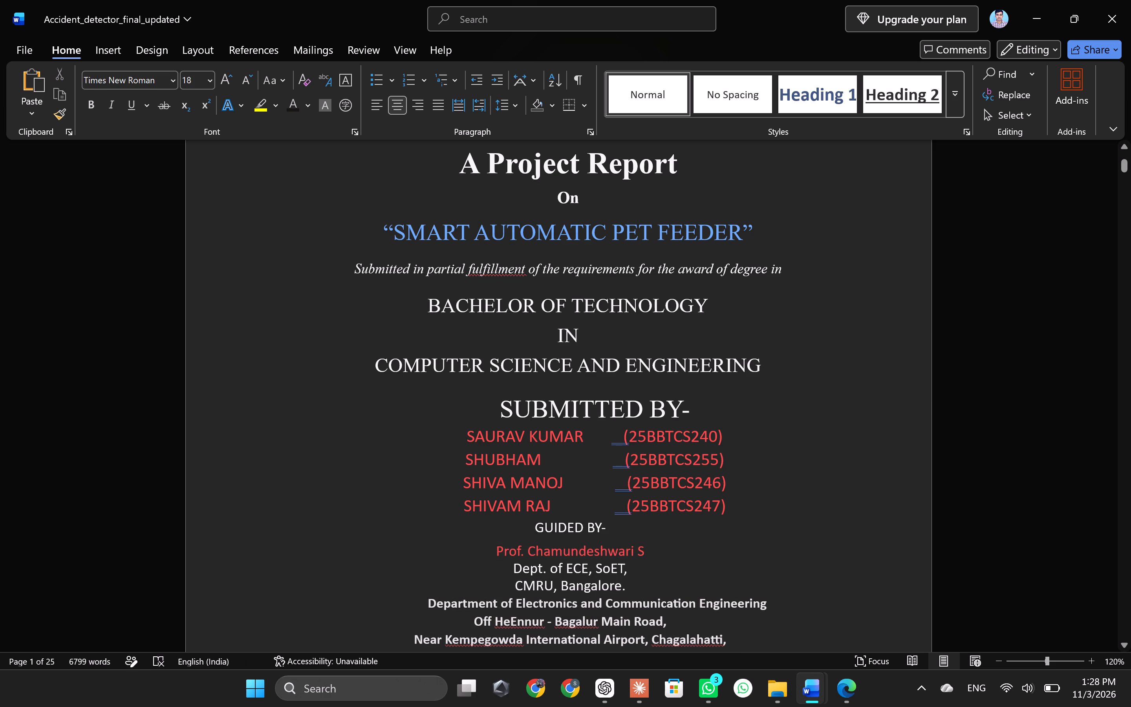
drag(454, 236, 481, 241)
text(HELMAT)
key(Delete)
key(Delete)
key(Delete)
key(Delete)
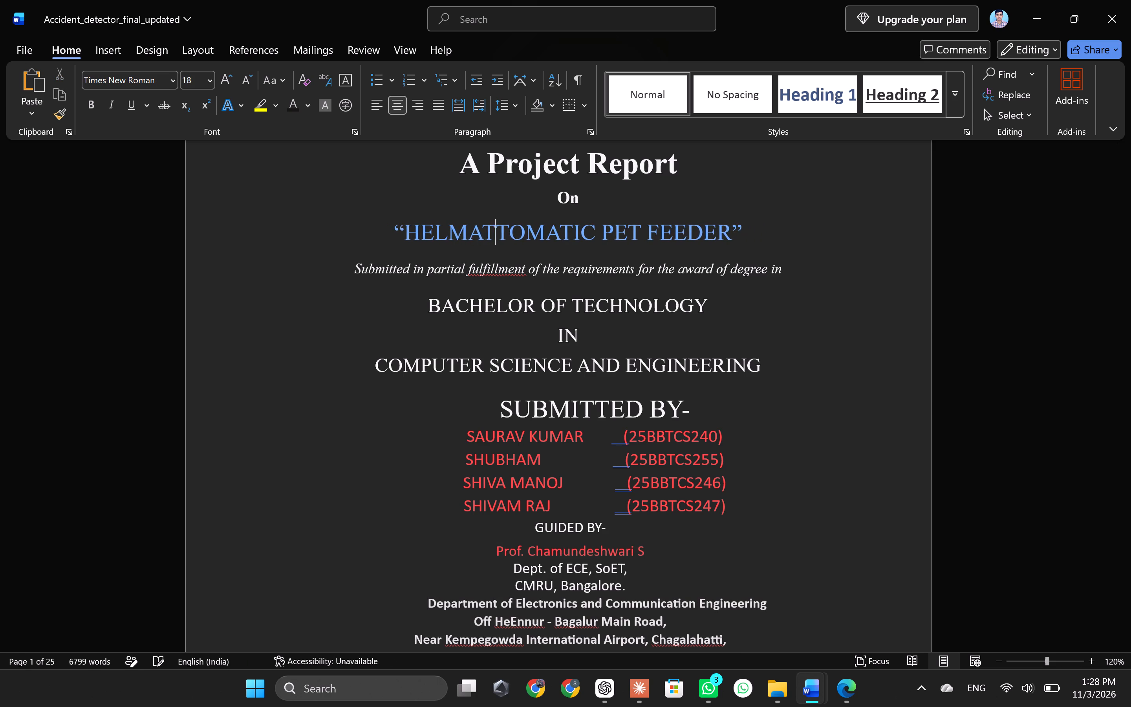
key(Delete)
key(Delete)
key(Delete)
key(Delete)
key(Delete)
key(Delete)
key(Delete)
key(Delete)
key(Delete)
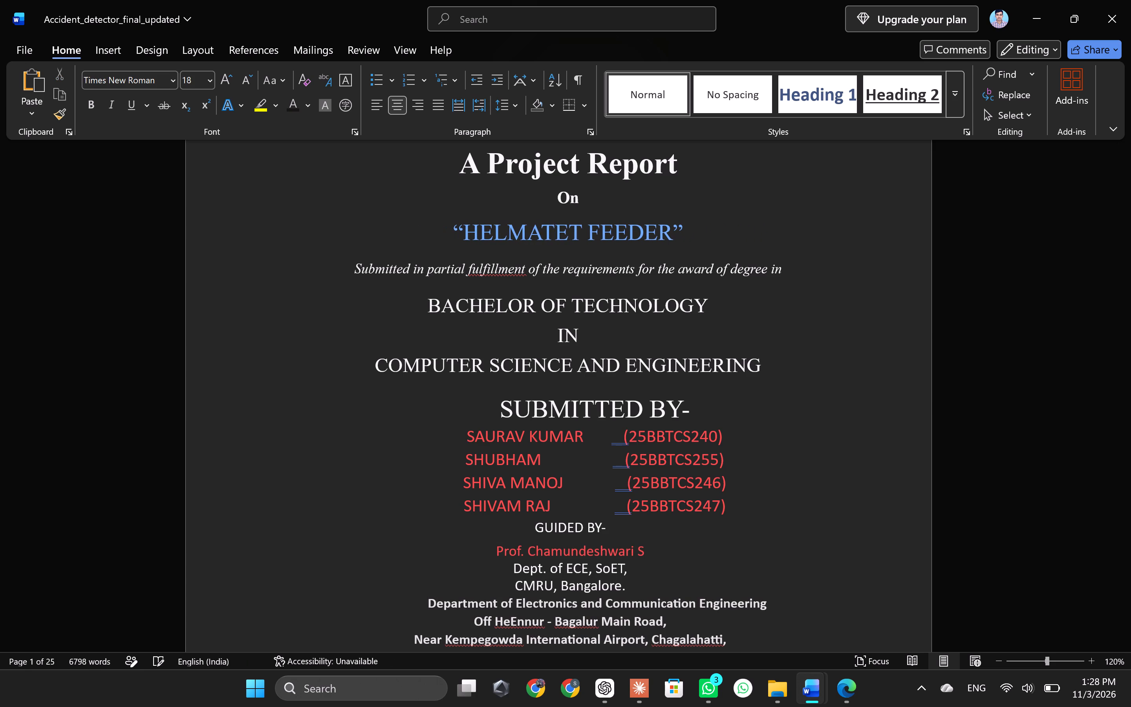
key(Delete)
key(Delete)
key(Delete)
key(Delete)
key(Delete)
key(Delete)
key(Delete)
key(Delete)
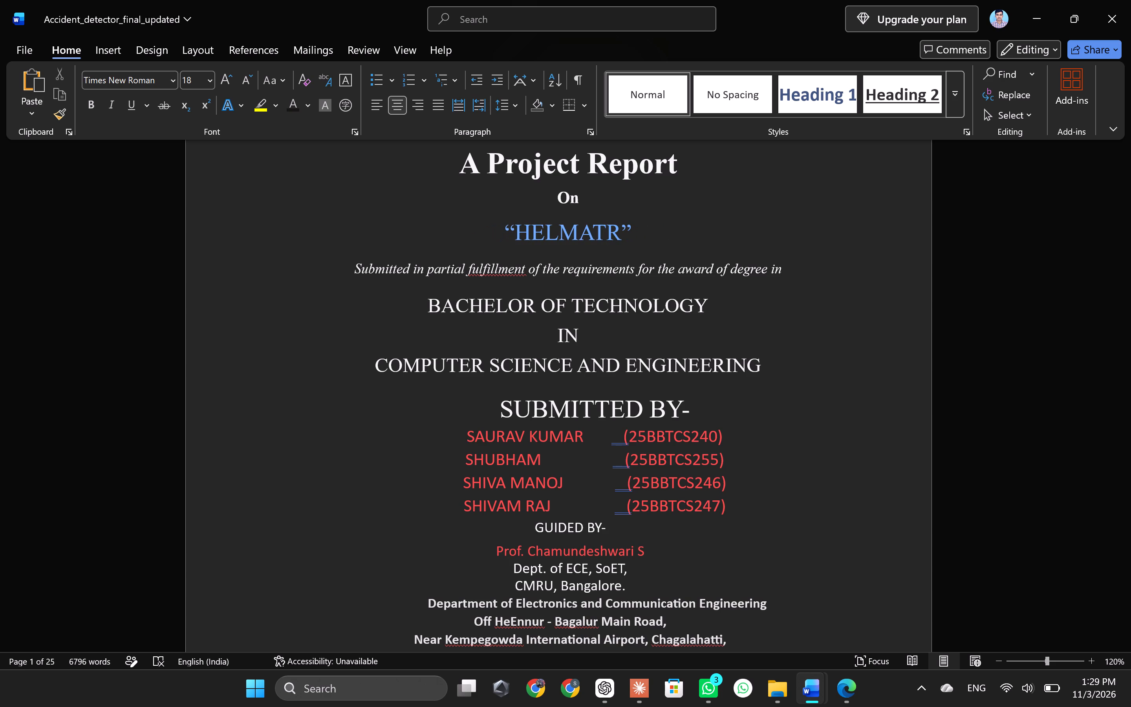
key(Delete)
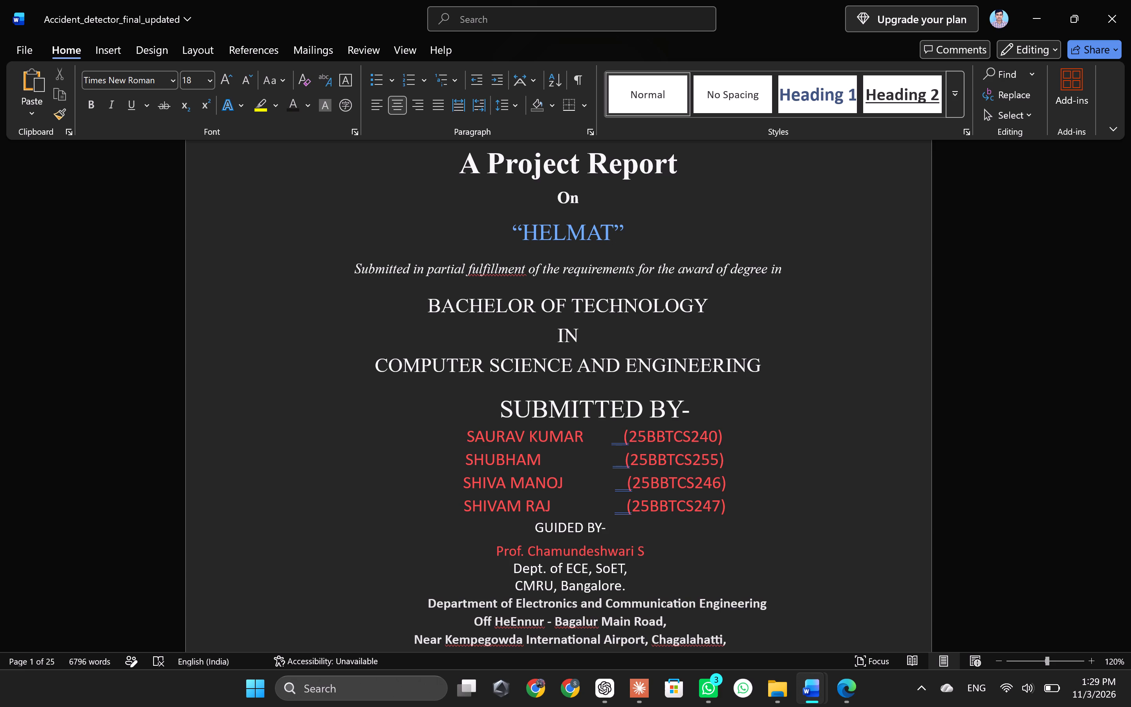
Remove the closing quotation mark and the letters AT from the HELMAT title, keeping the Submitted in partial fulfillment line separate.
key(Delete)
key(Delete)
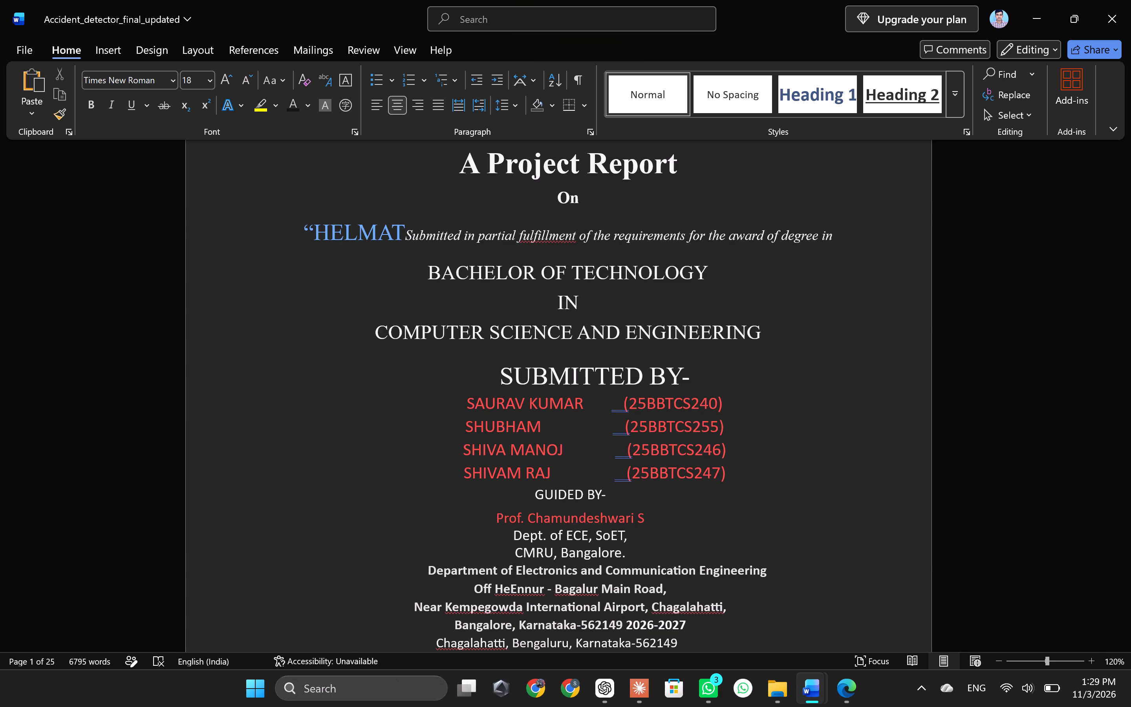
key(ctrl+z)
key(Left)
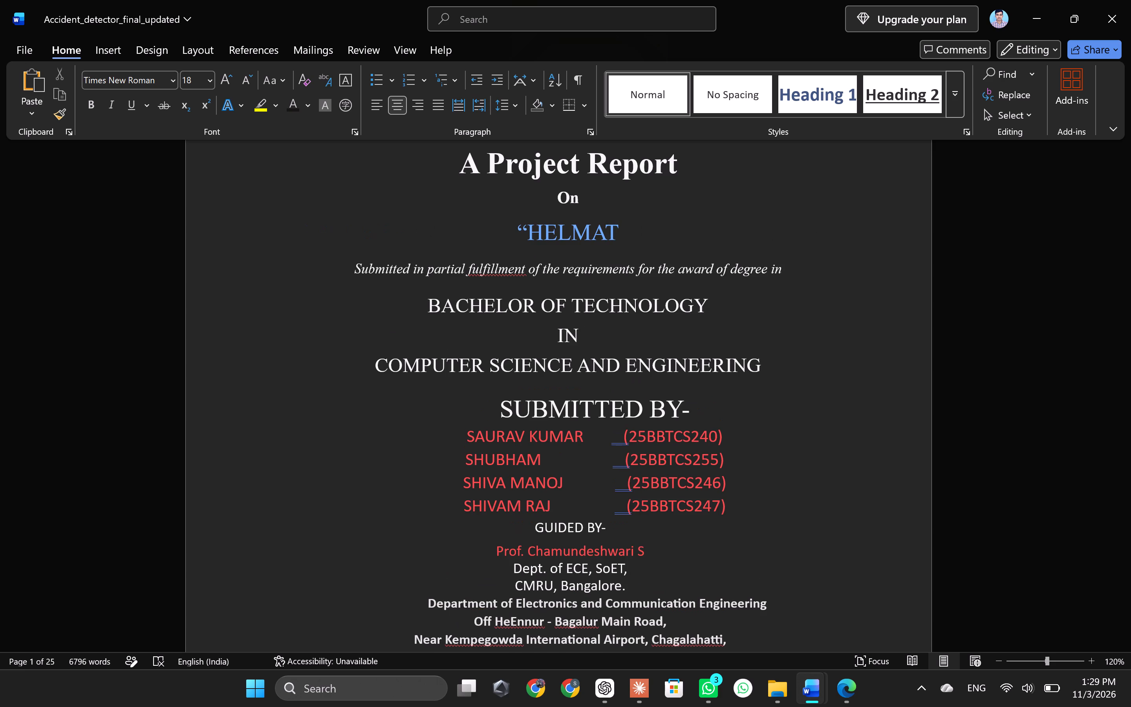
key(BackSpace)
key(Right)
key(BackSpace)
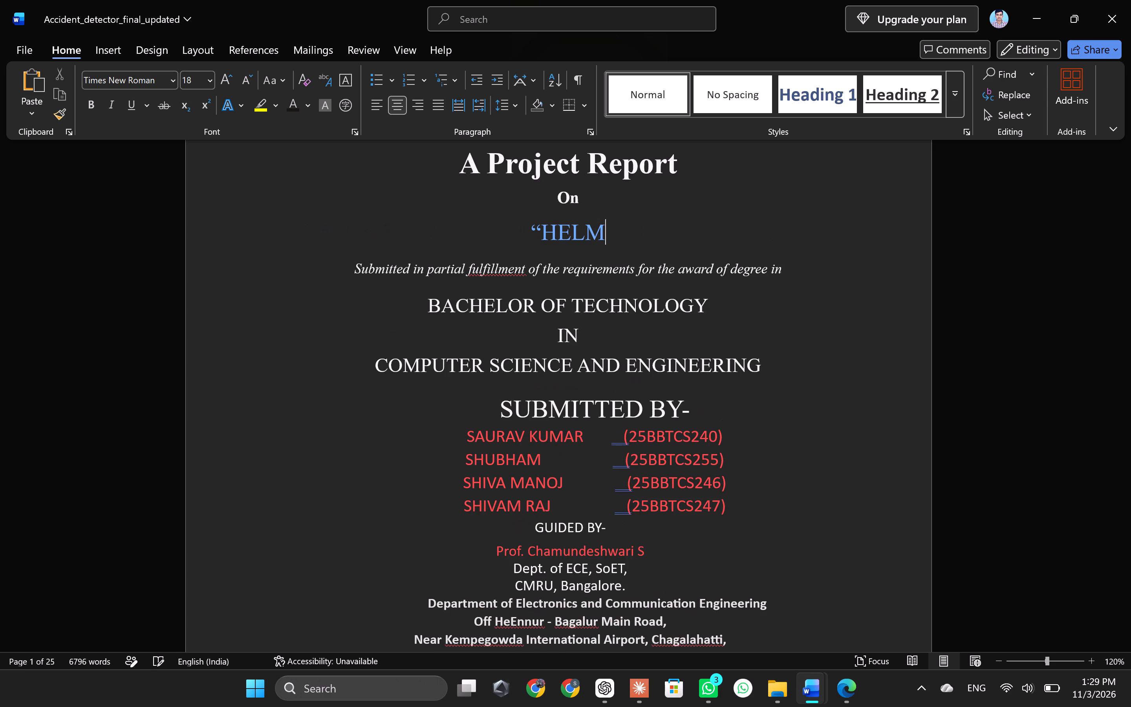
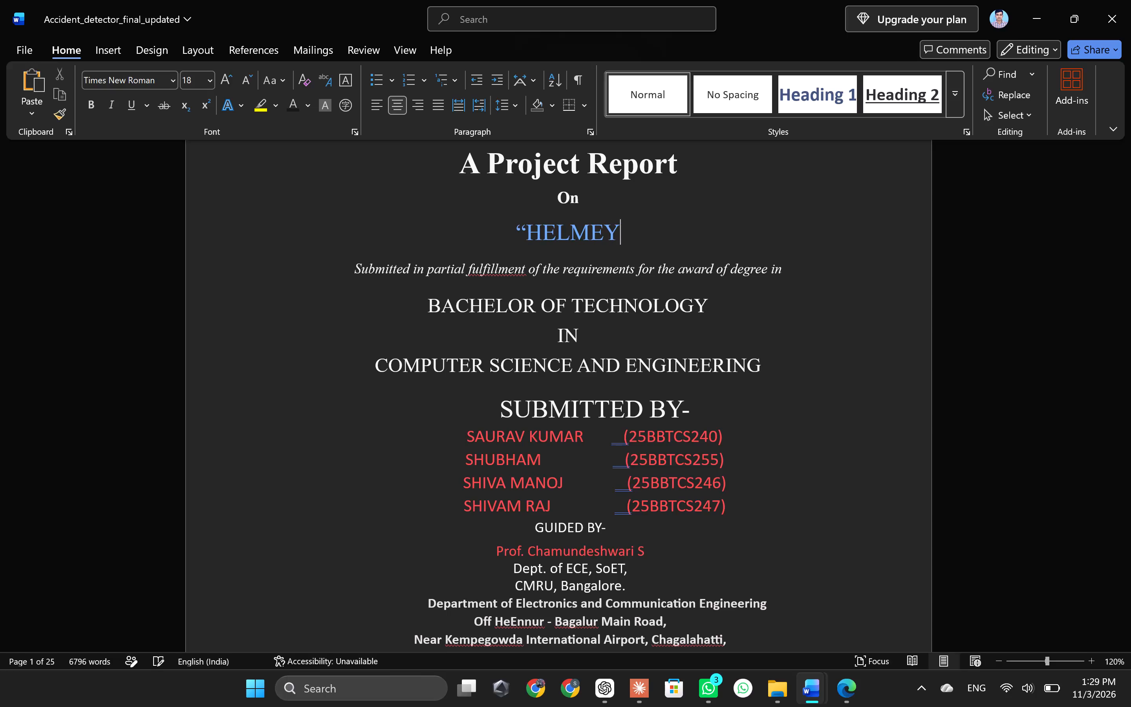
Complete the first page's project title as HELMET-BASED ACCIDENT DETECTION SYSTEM, ending with a closing quotation mark.
key(BackSpace)
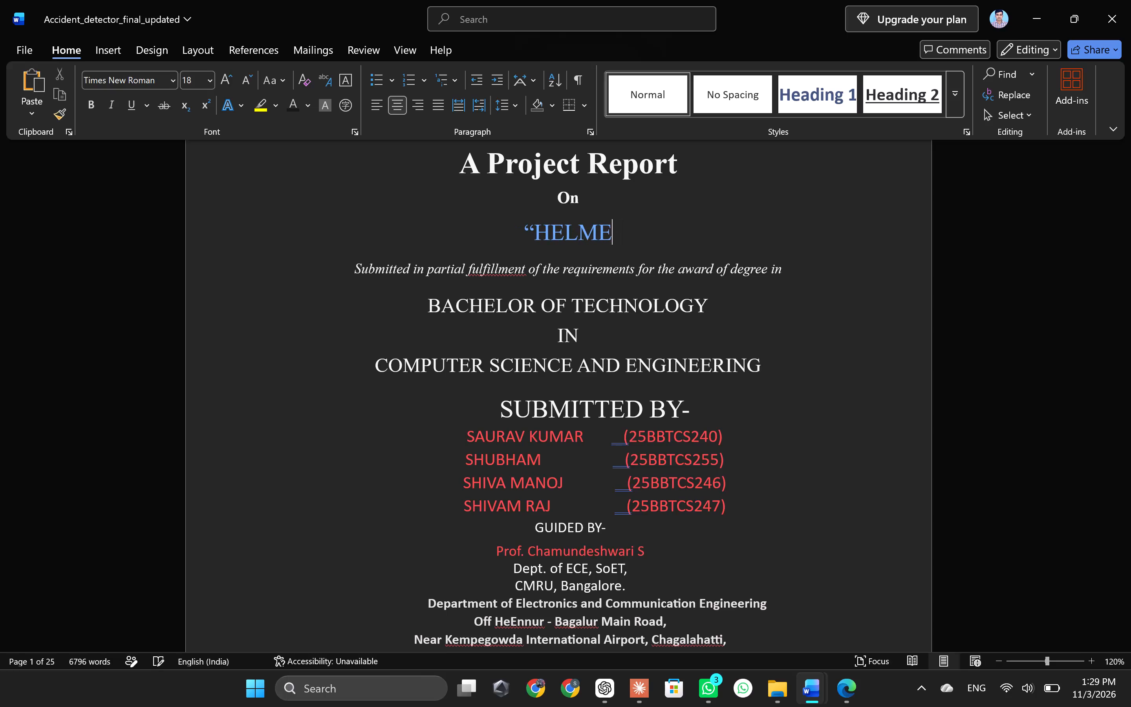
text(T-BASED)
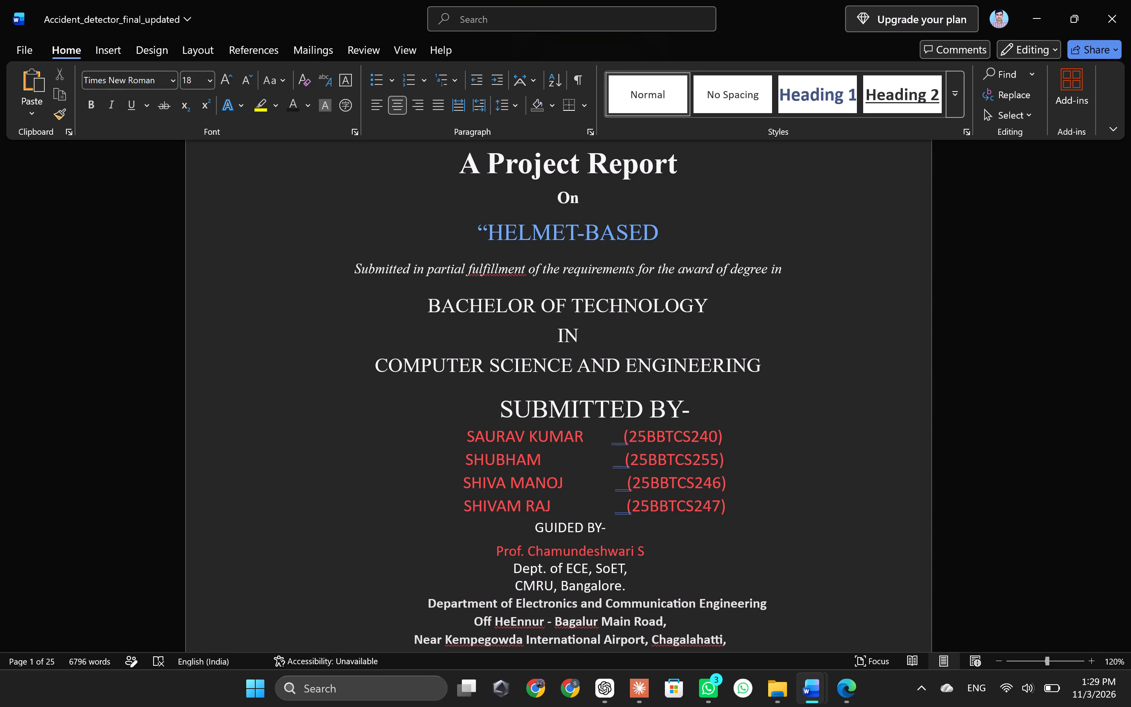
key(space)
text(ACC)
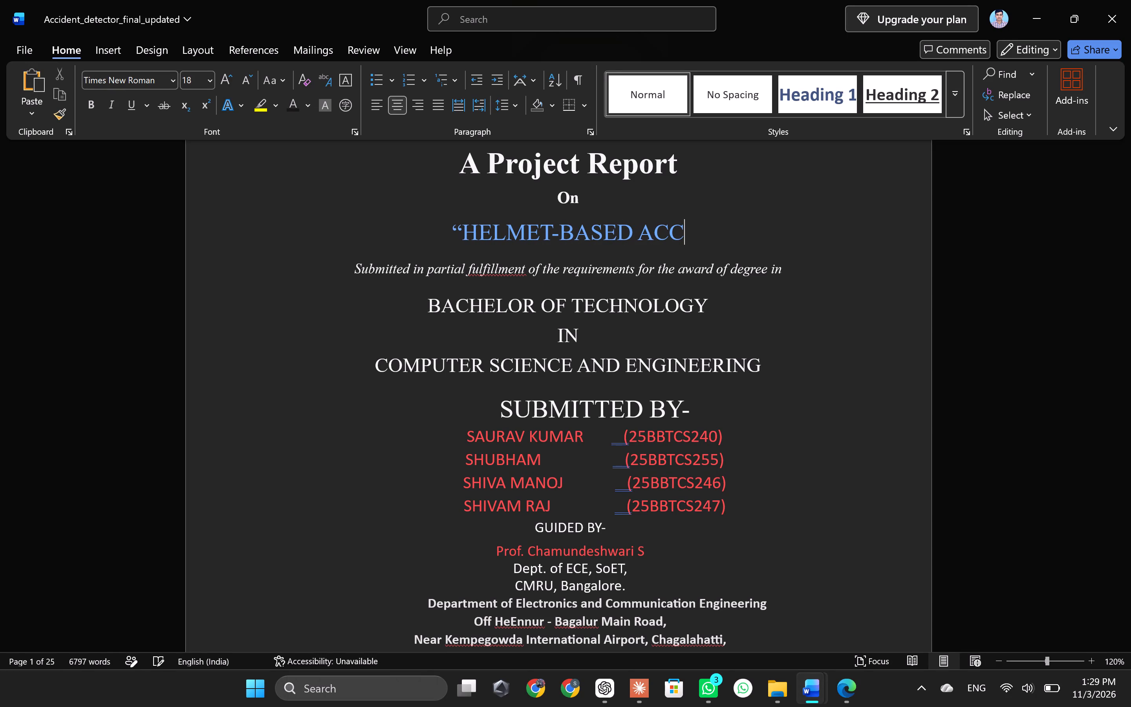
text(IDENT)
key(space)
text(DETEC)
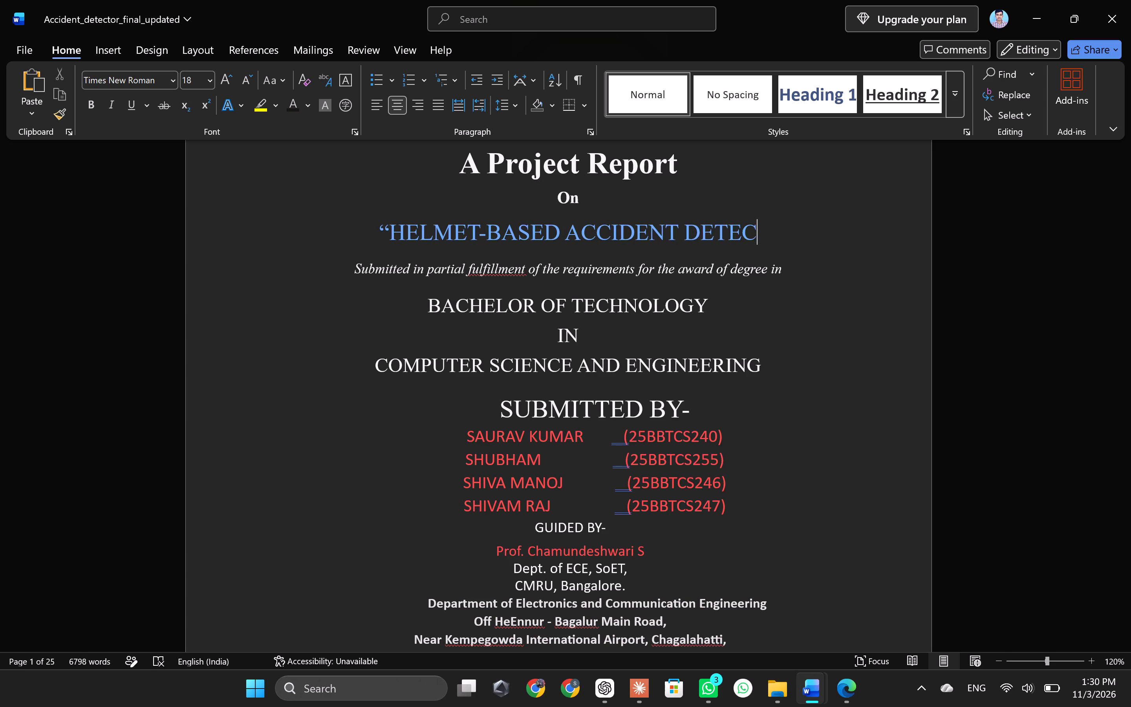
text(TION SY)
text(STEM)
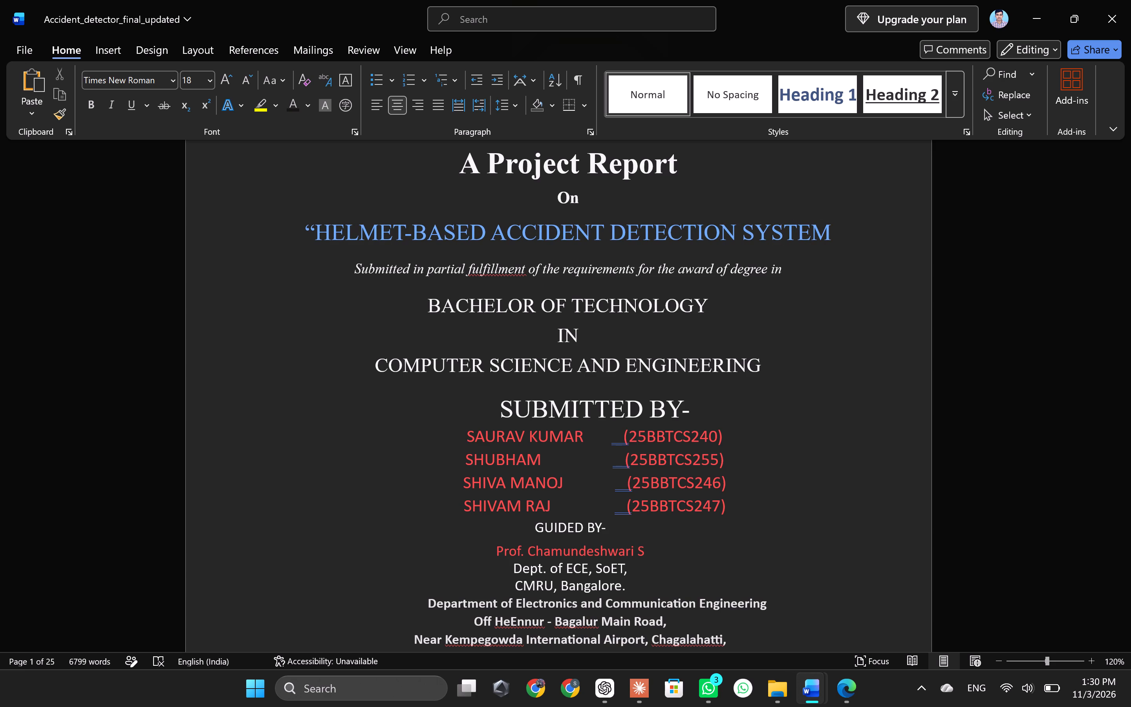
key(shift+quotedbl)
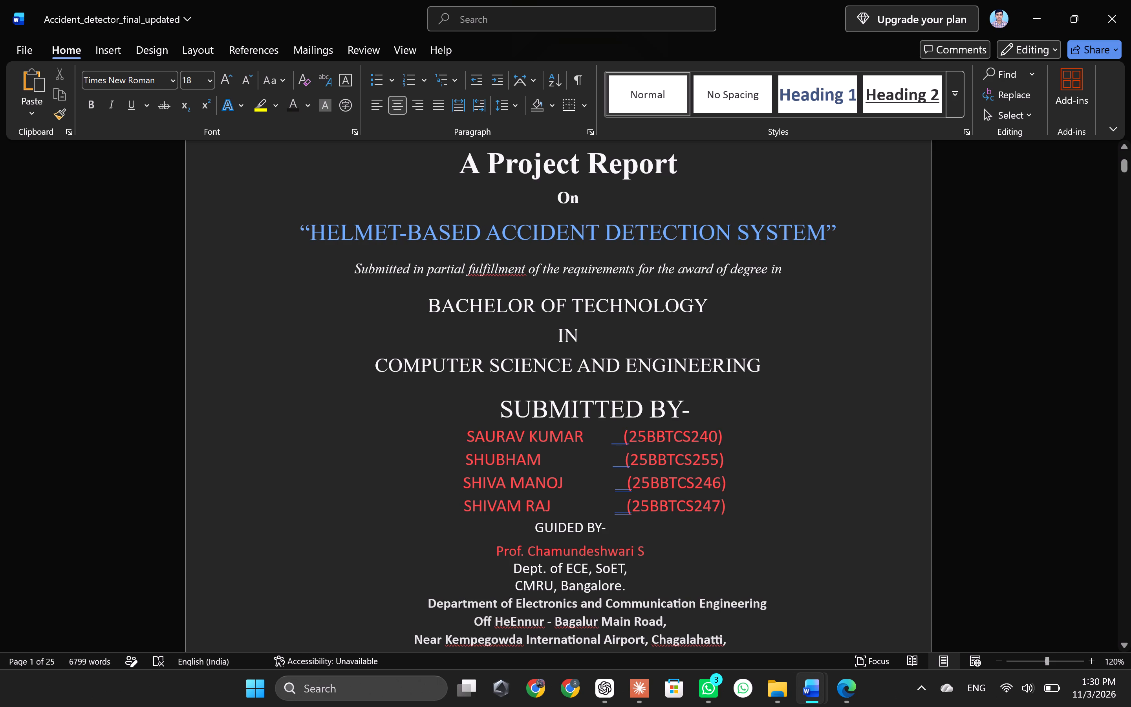
Set the font size of the HELMET-BASED ACCIDENT DETECTION SYSTEM title to 16.
drag(840, 233, 285, 253)
click(211, 76)
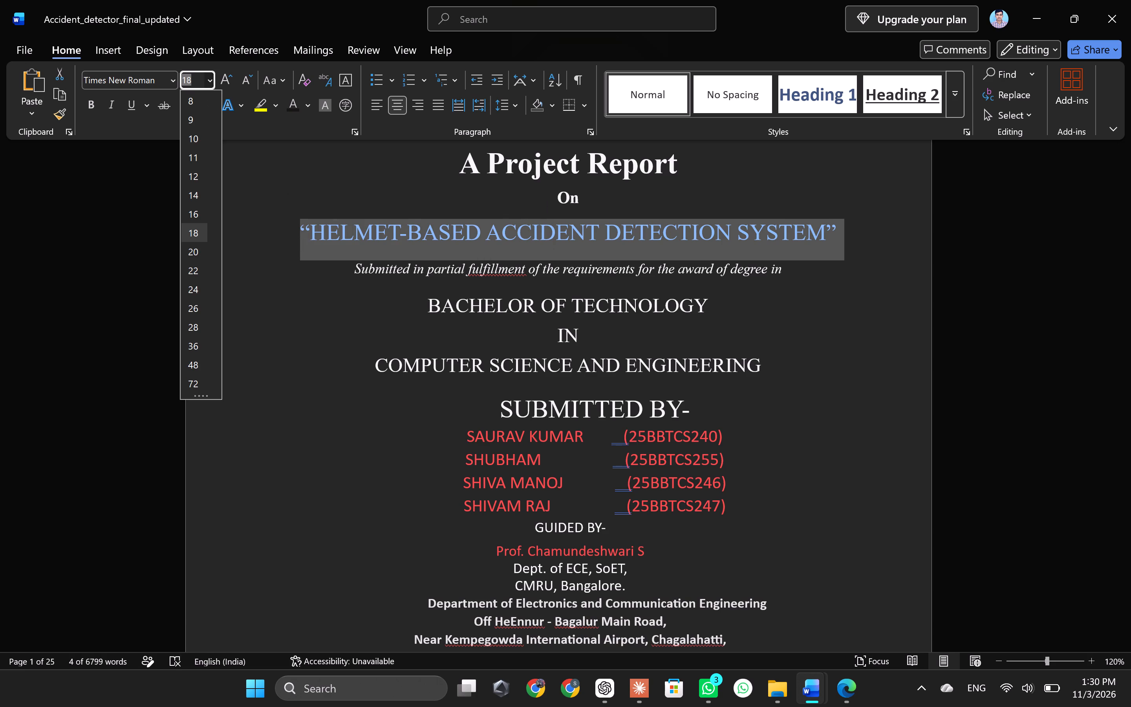
click(198, 207)
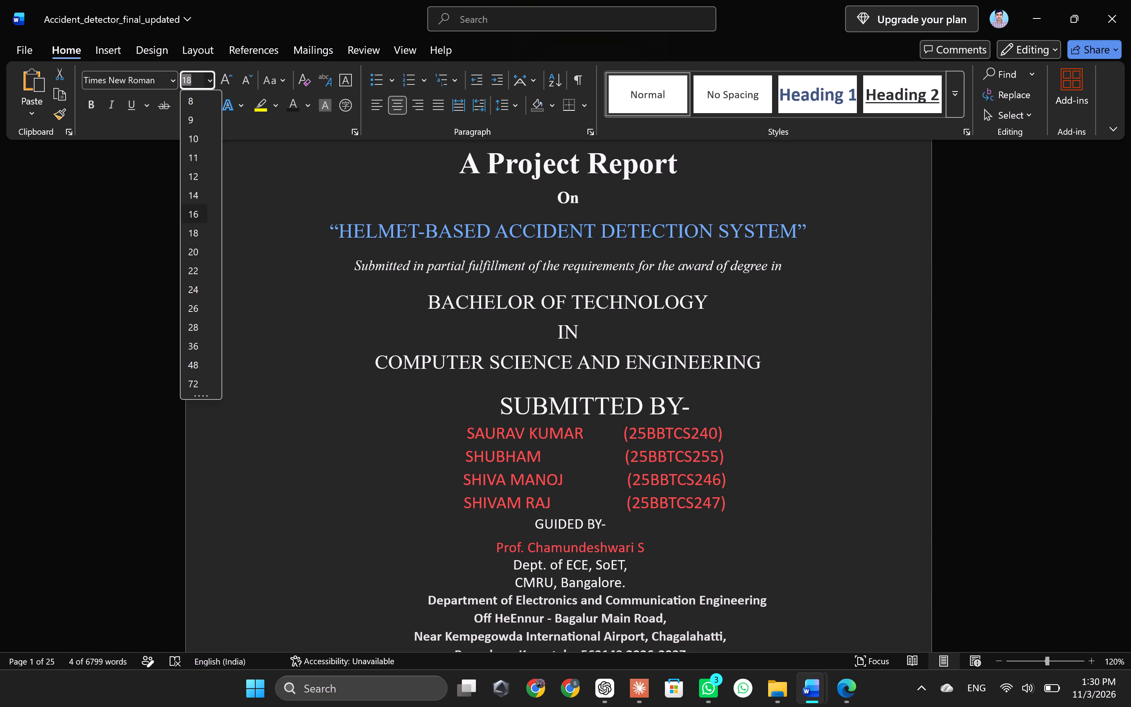
click(387, 265)
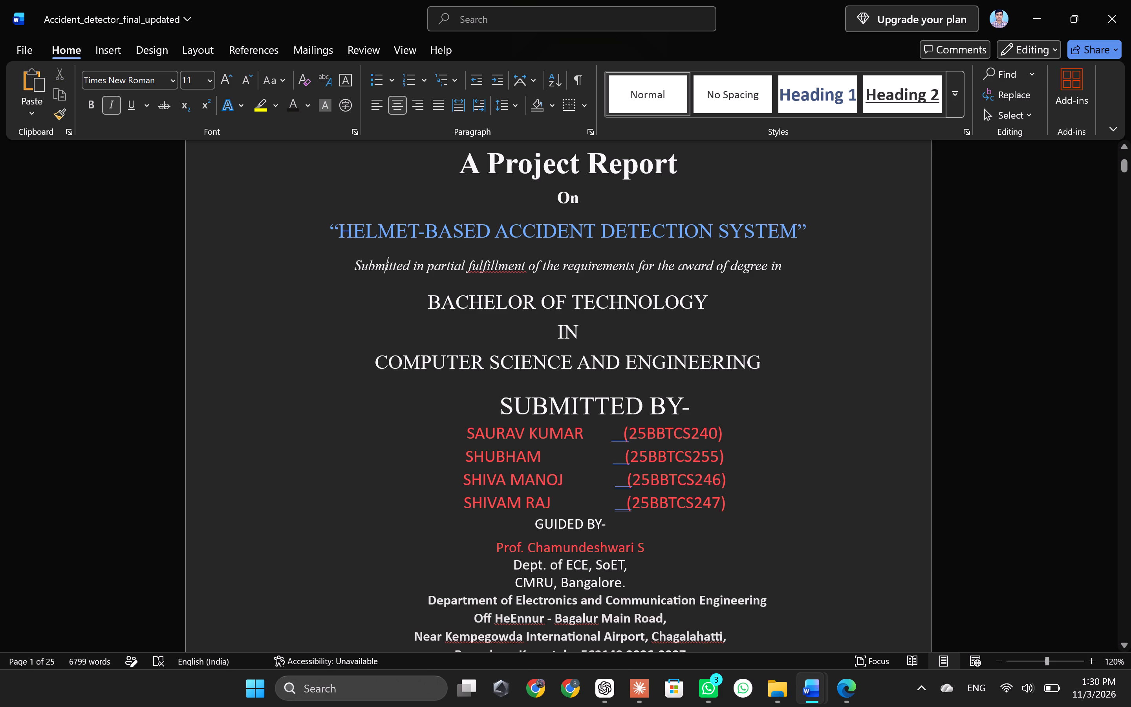
Set the font size of the lines from BACHELOR OF TECHNOLOGY through SUBMITTED BY- to 14.
click(431, 299)
drag(431, 299, 683, 404)
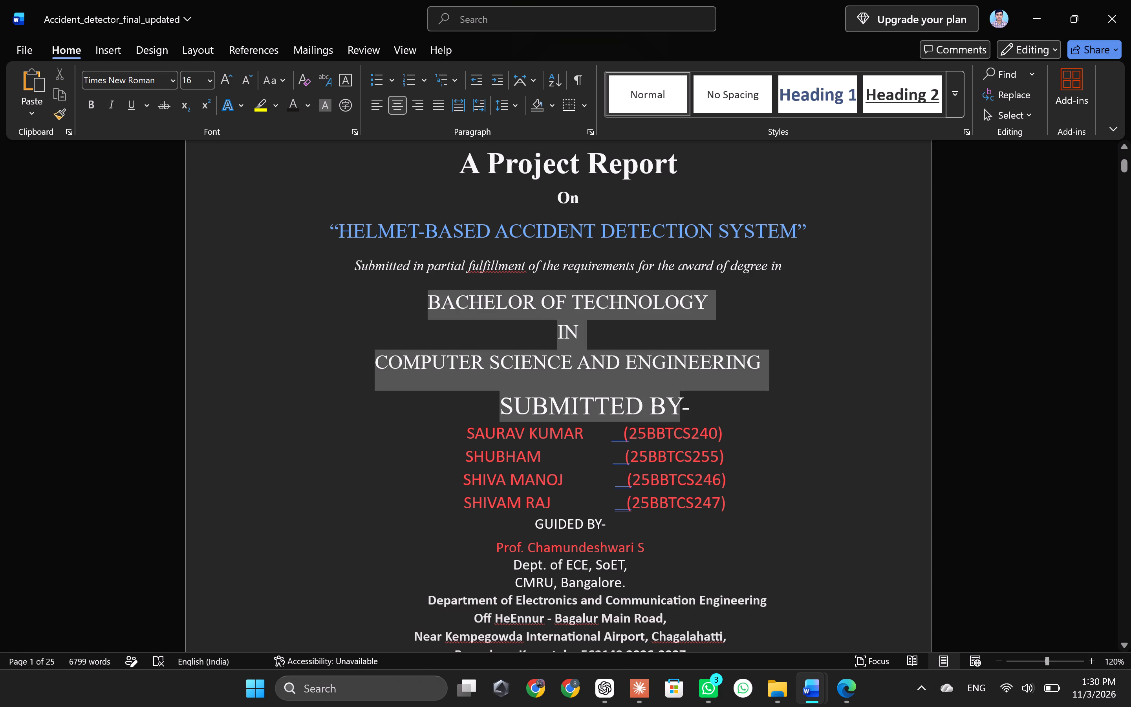
drag(683, 404, 730, 405)
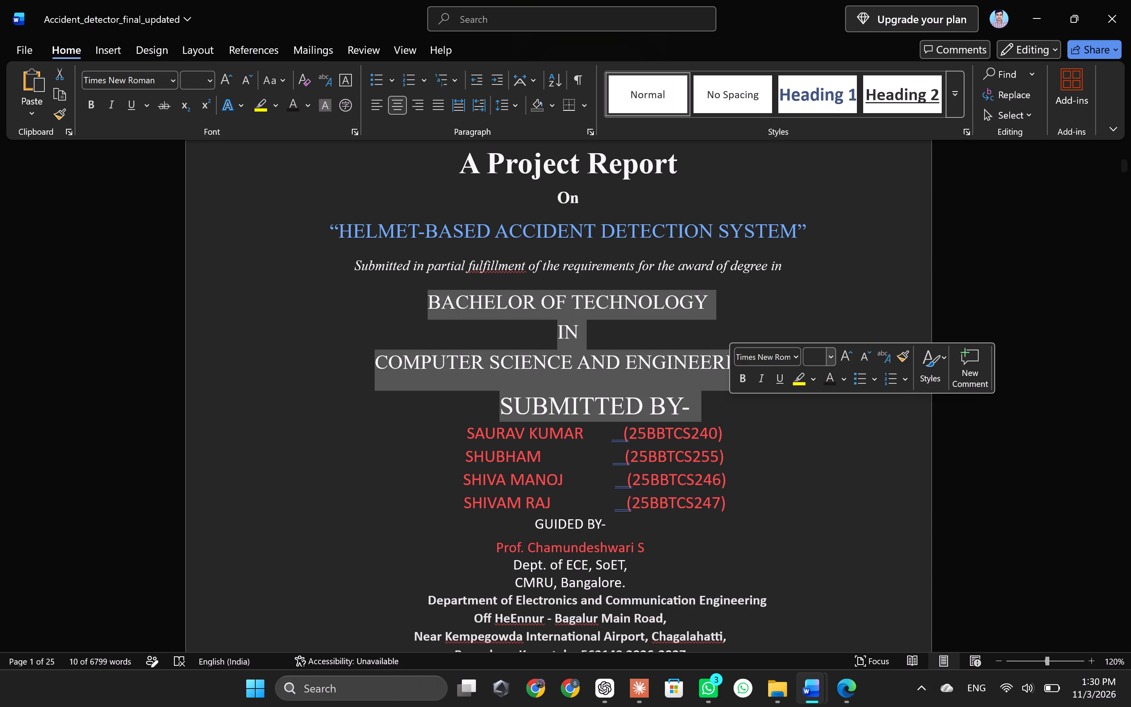
click(826, 361)
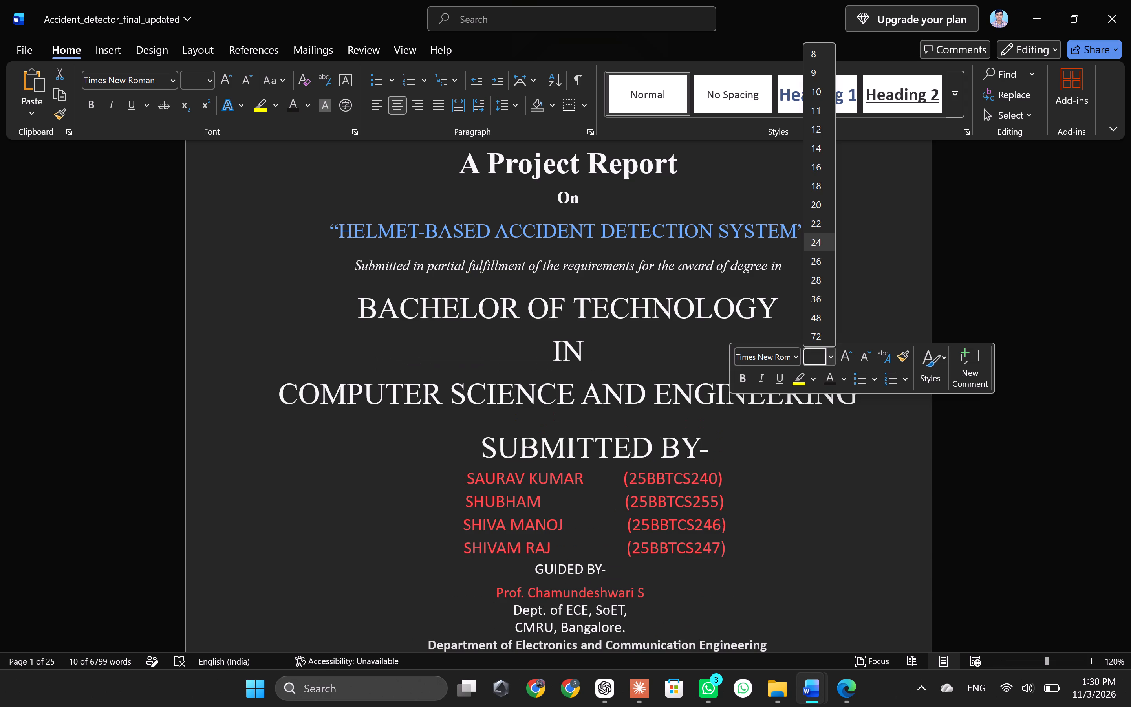
click(814, 149)
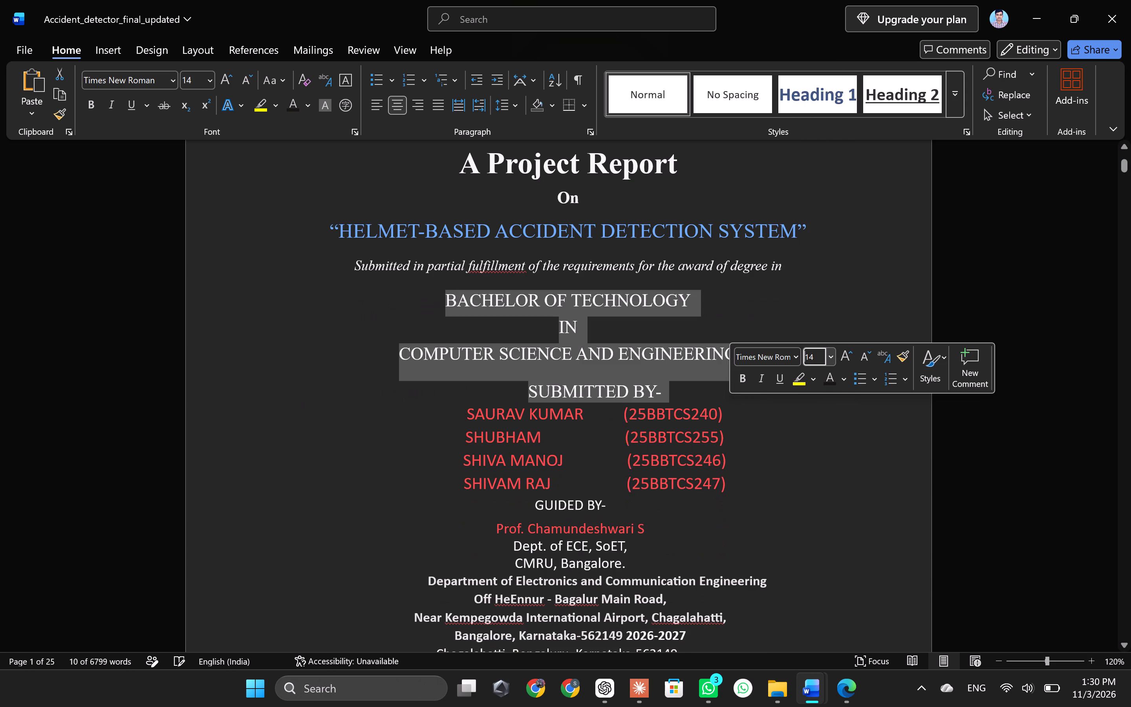
click(800, 304)
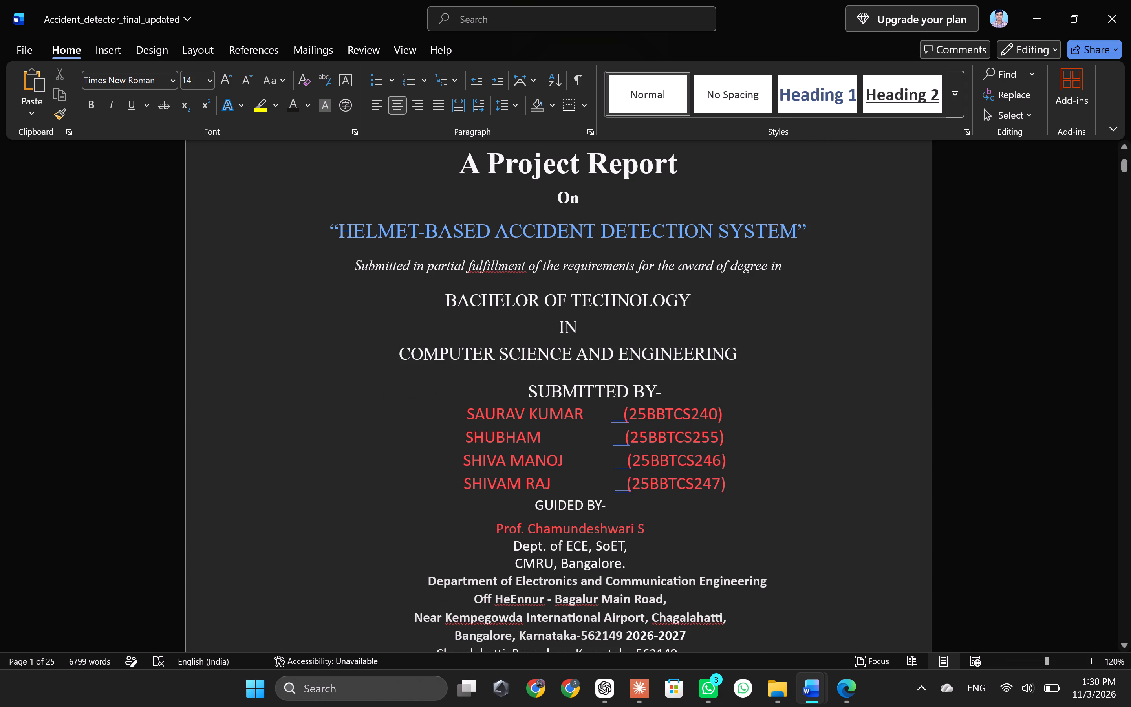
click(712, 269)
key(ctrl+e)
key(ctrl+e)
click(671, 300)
Insert a blank line above and below the Department of Electronics and Communication Engineering line that follows CMRU, Bangalore.
scroll(622, 401, down, 2)
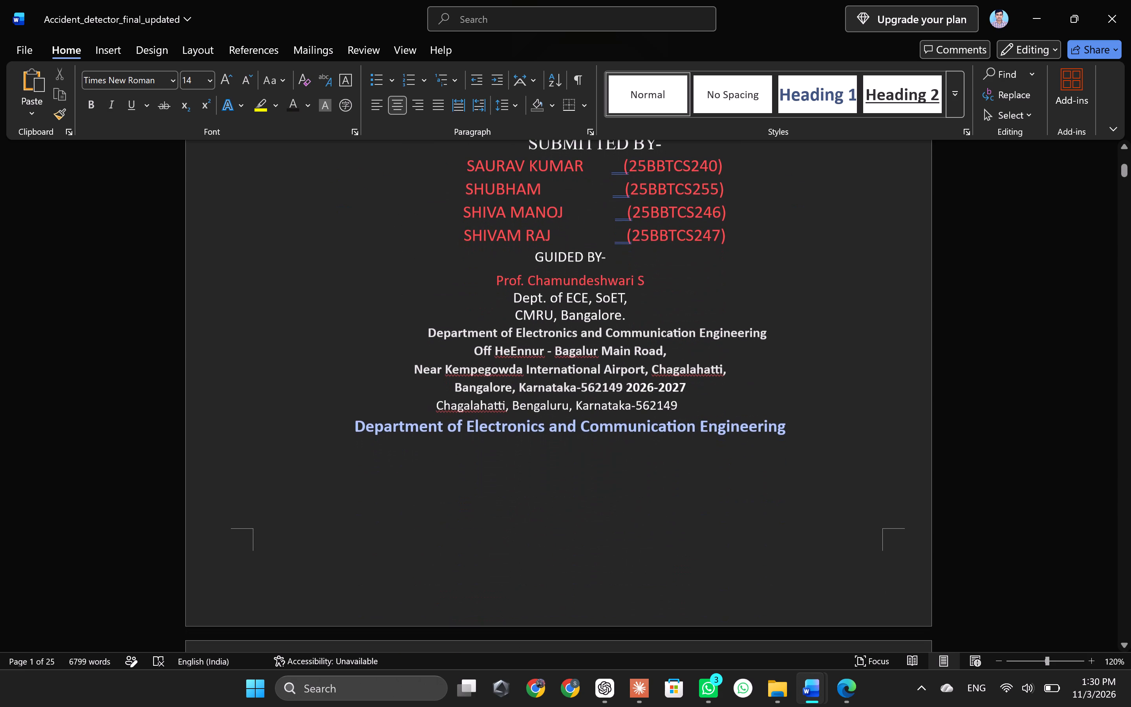
click(650, 284)
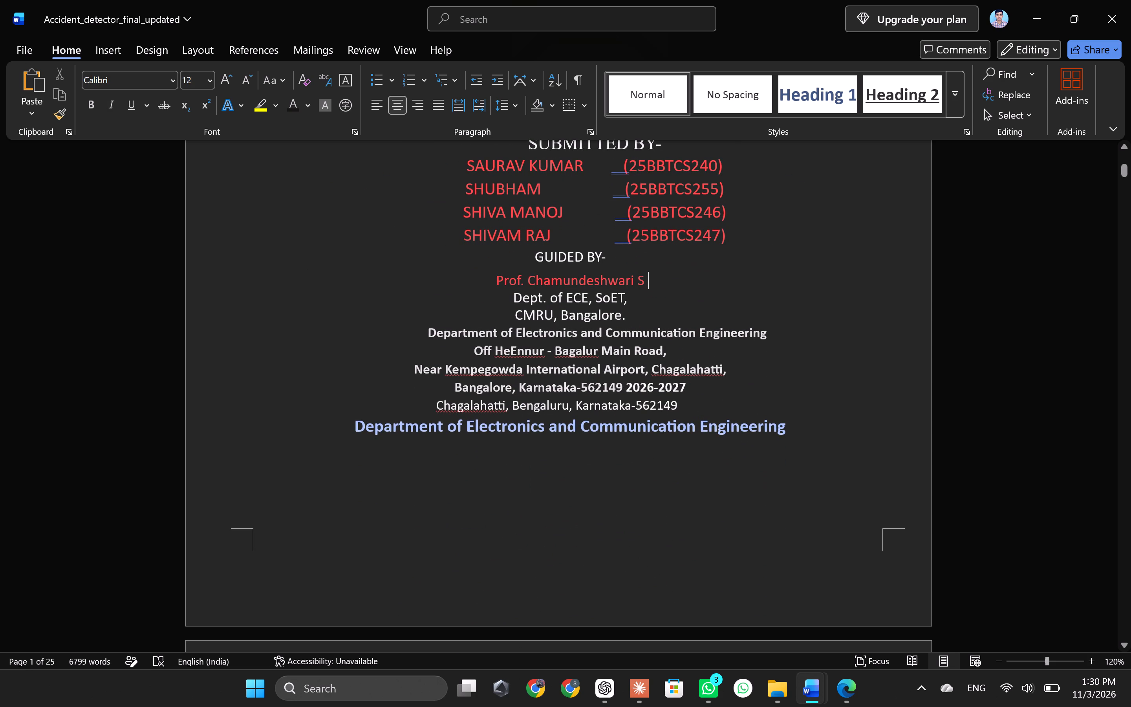
key(Down)
key(Down)
key(Down)
key(Down)
key(Up)
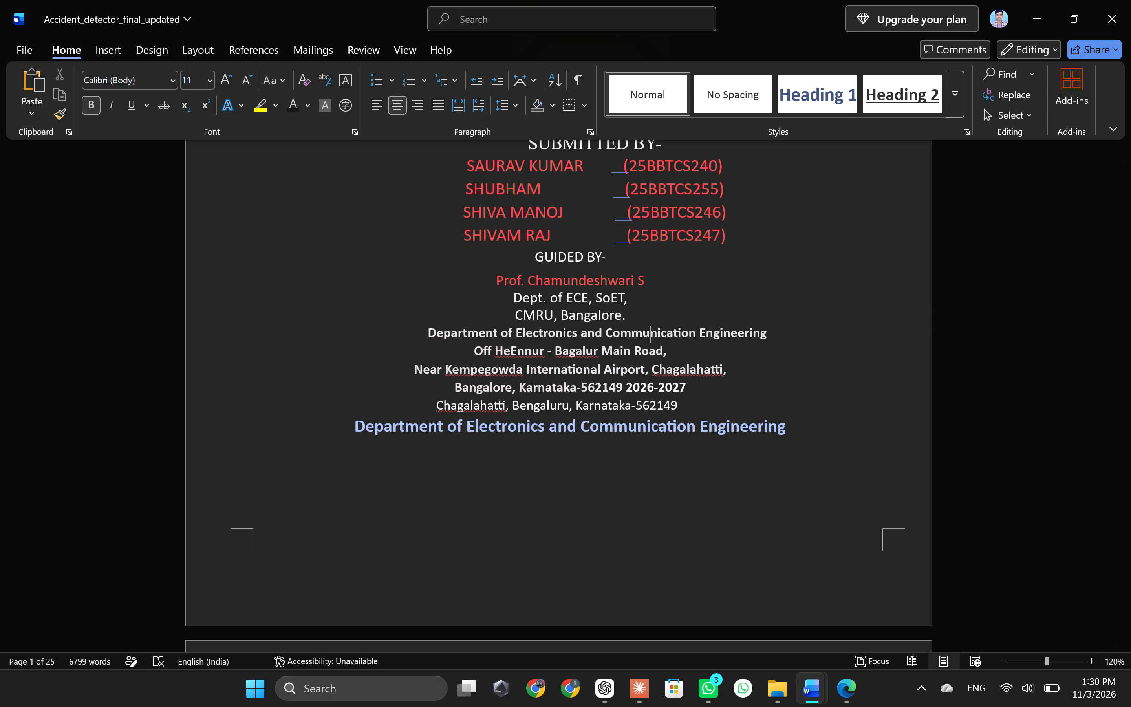
key(Up)
key(Return)
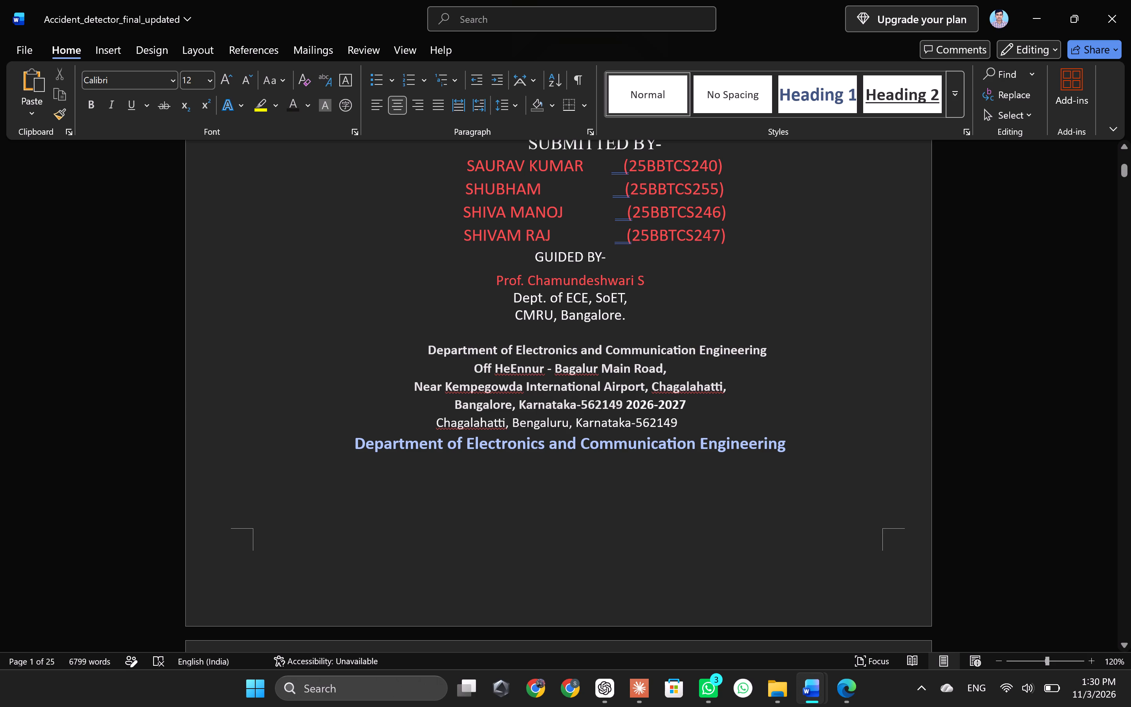
click(474, 360)
key(Return)
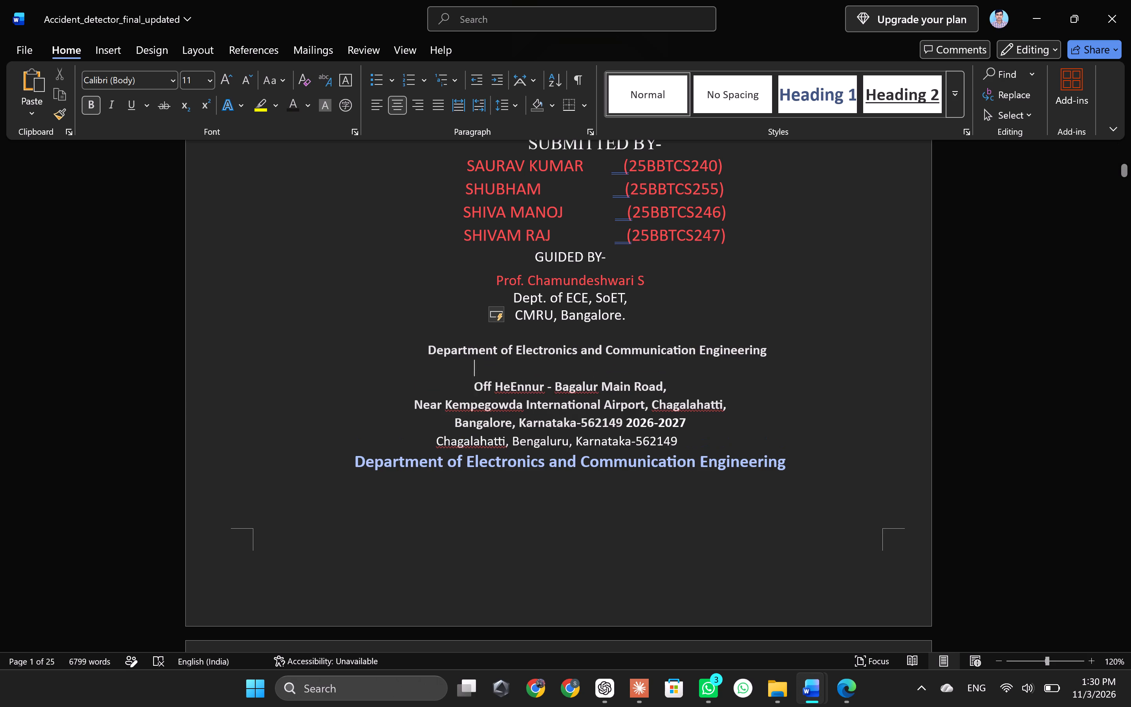
Delete the larger coloured Department of Electronics and Communication Engineering line at the end of the first page.
double_click(518, 466)
triple_click(518, 466)
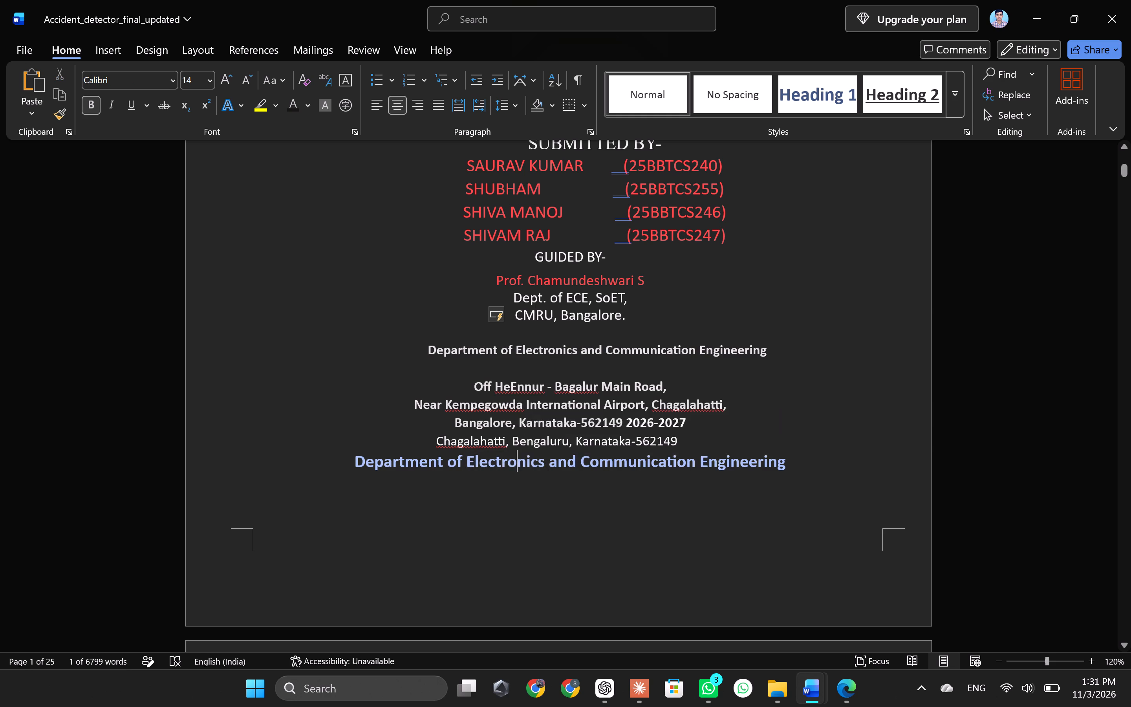
key(Delete)
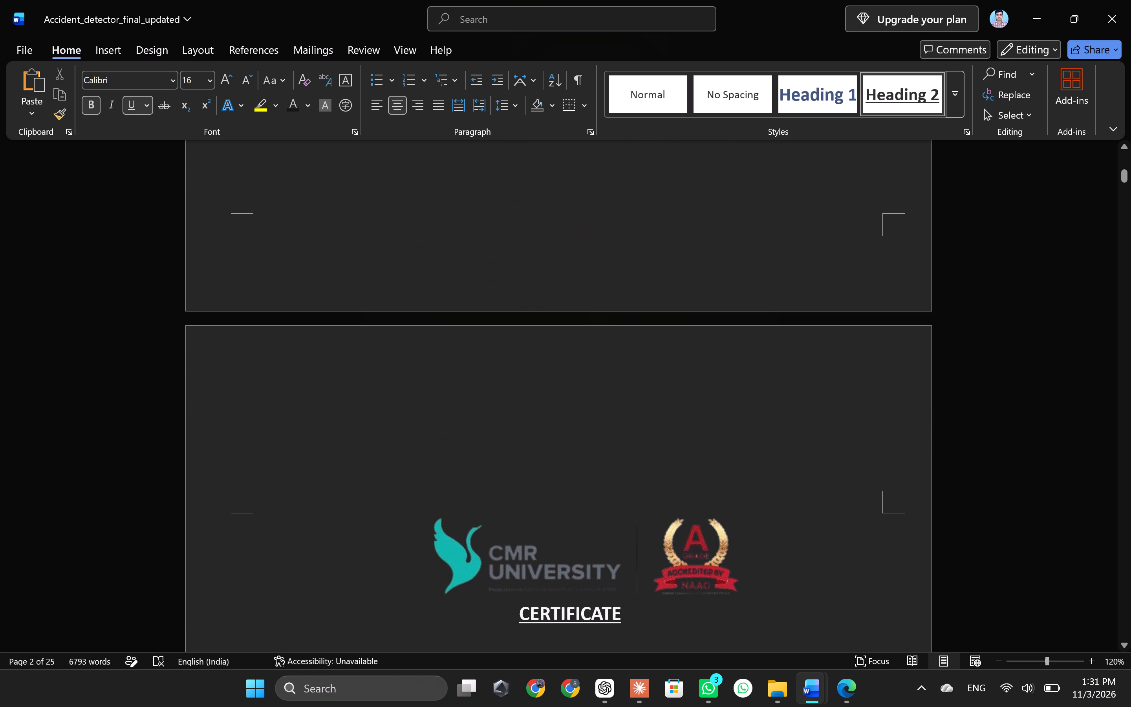
scroll(518, 466, up, 1)
click(518, 466)
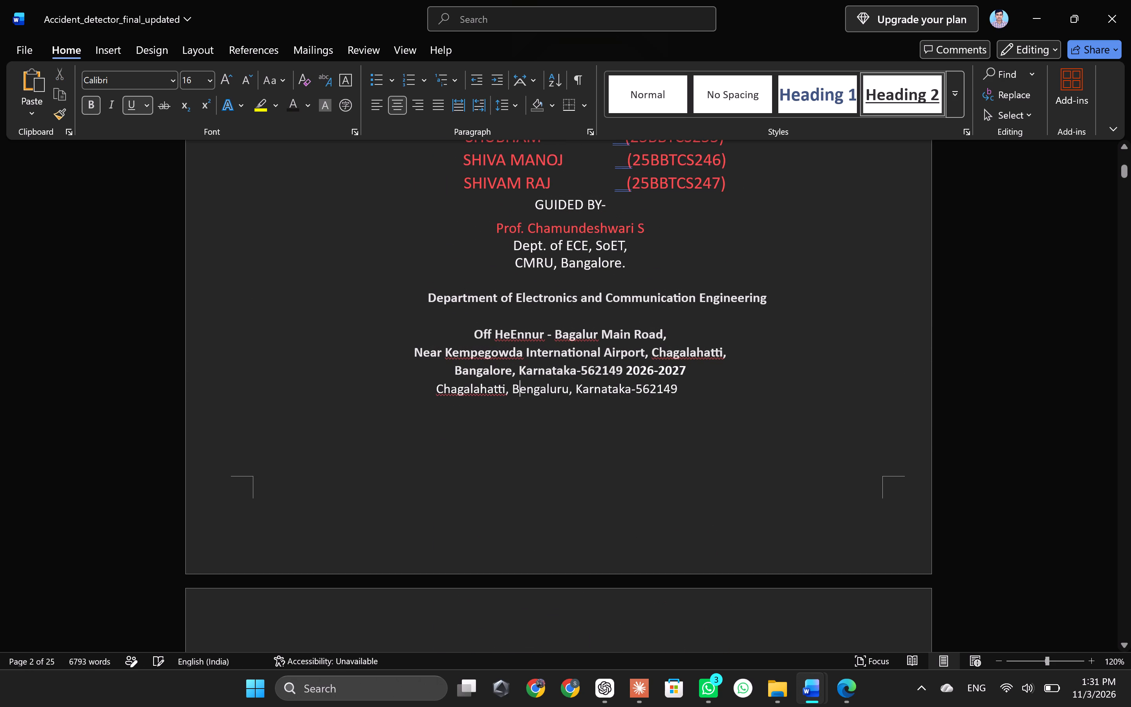
click(701, 387)
scroll(701, 387, up, 1)
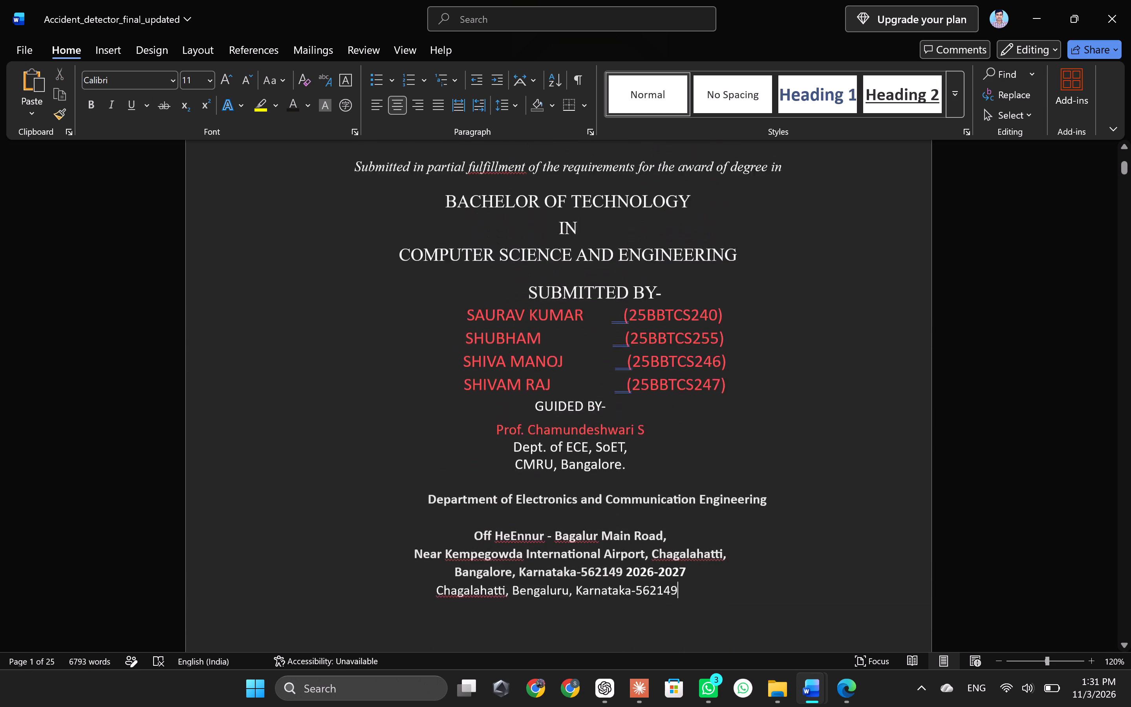
Move the CMR University logo slightly to the left above the CERTIFICATE heading on the second page.
scroll(701, 387, down, 4)
scroll(701, 387, up, 2)
right_click(701, 387)
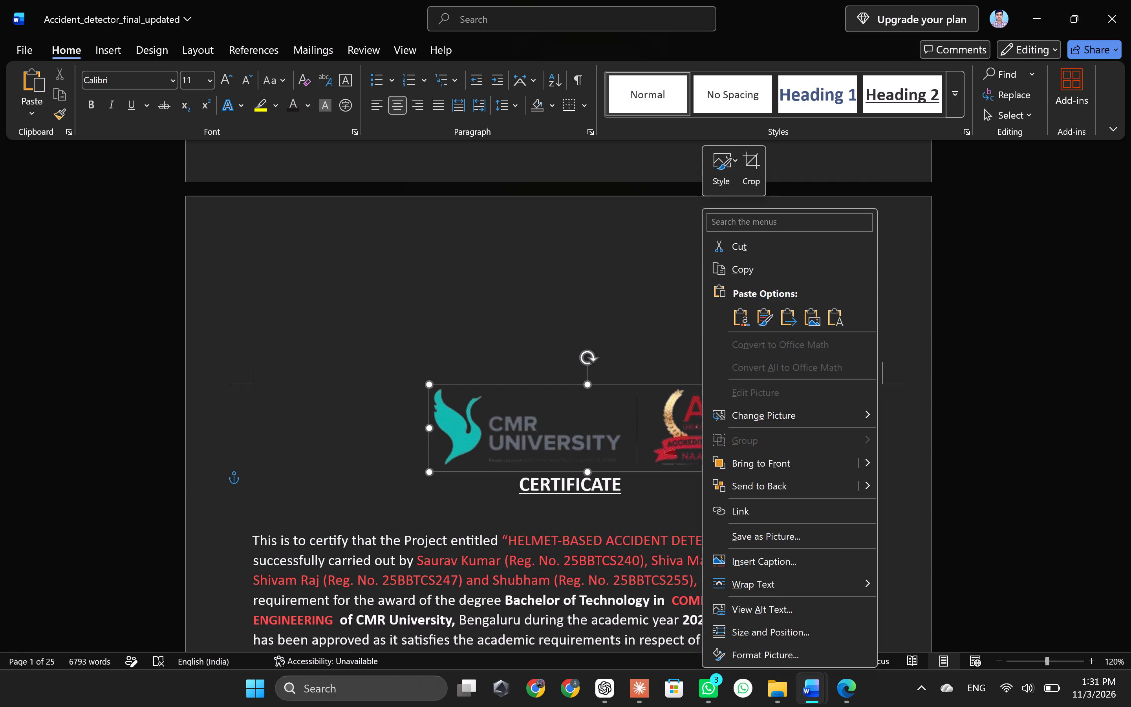
drag(609, 422, 589, 392)
drag(589, 392, 578, 375)
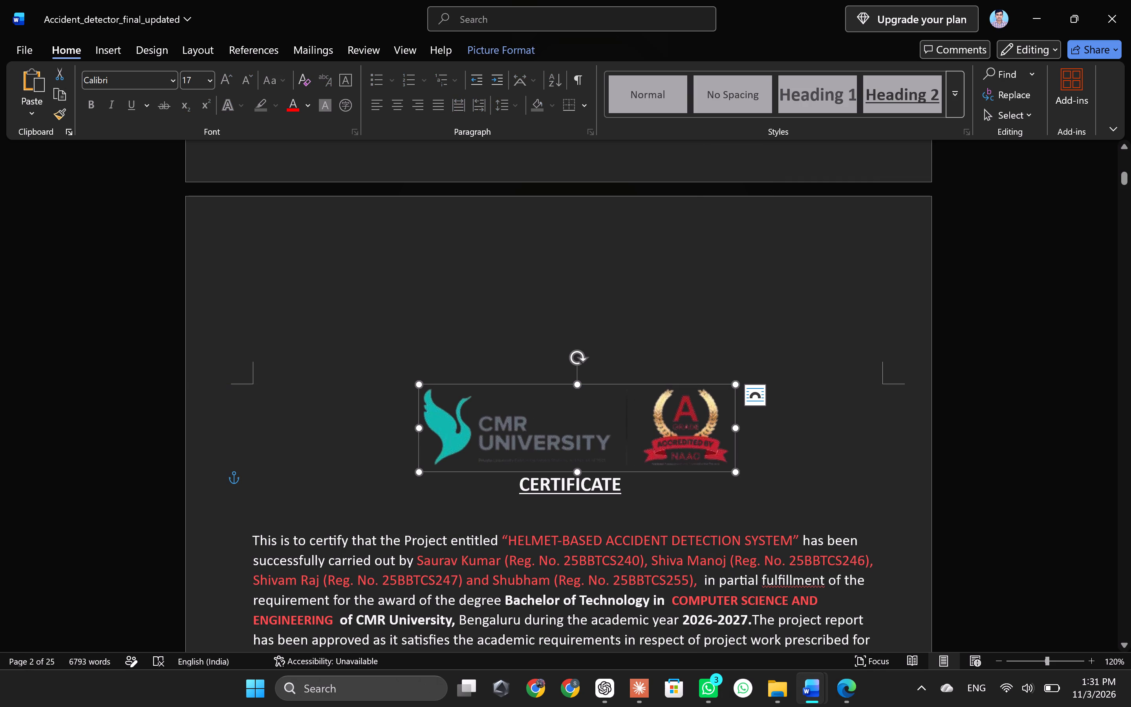
Insert a space before the CERTIFICATE heading on the second page.
scroll(646, 529, down, 1)
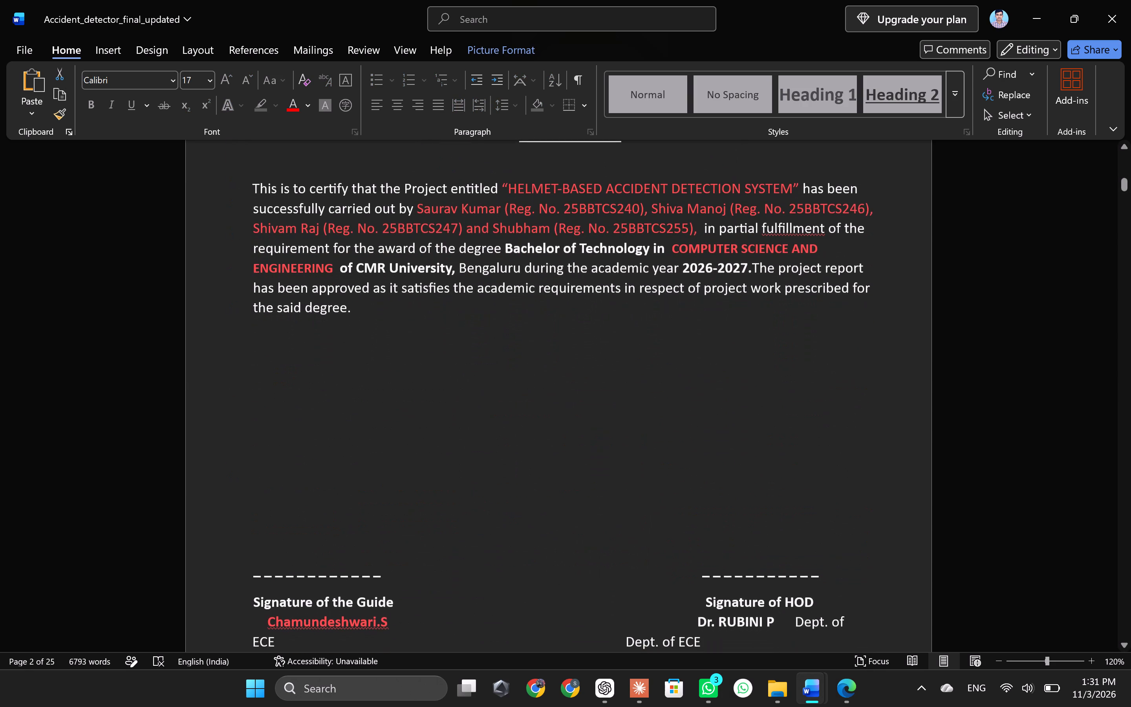
scroll(646, 529, up, 1)
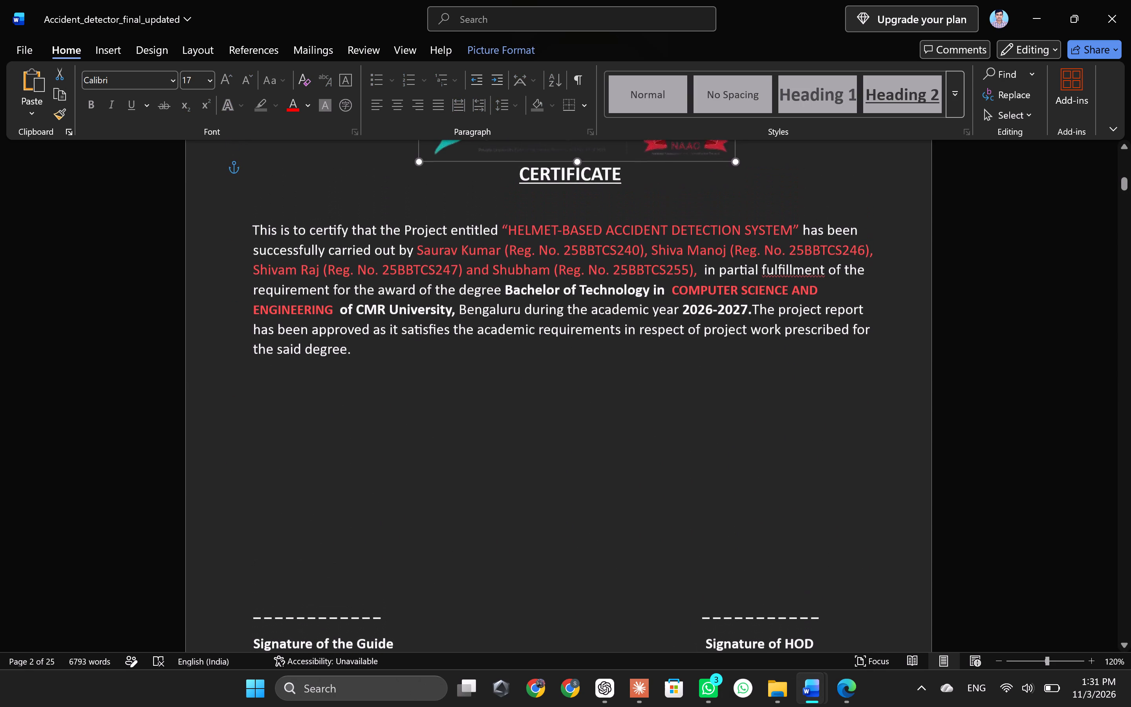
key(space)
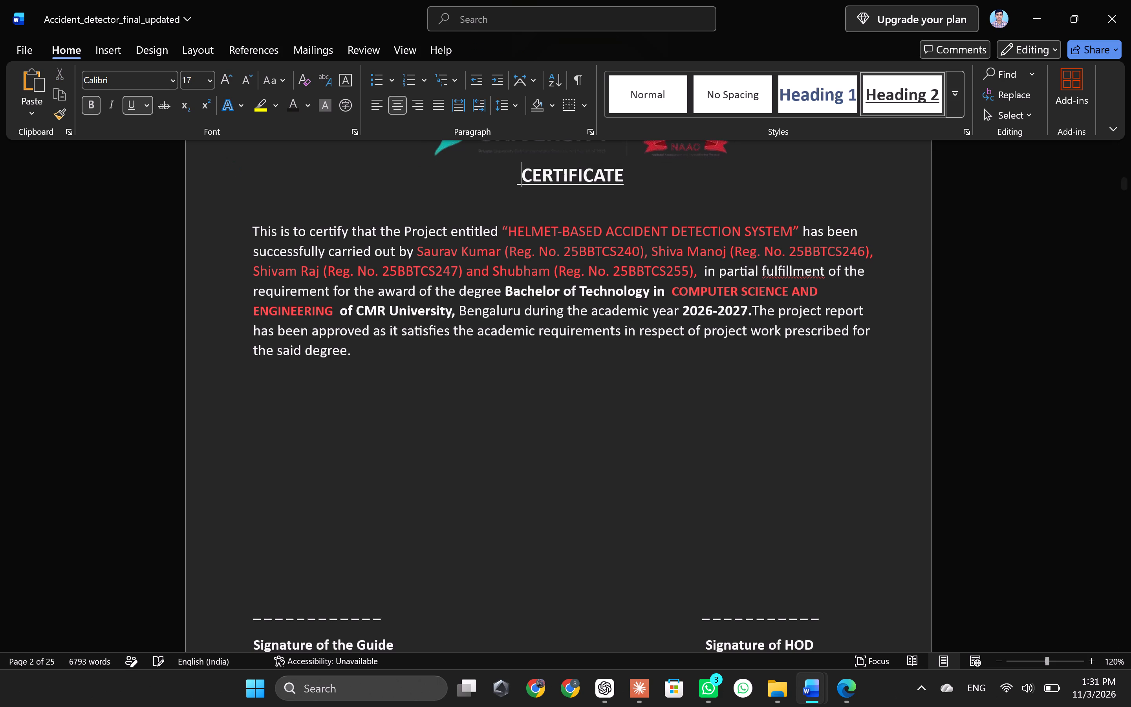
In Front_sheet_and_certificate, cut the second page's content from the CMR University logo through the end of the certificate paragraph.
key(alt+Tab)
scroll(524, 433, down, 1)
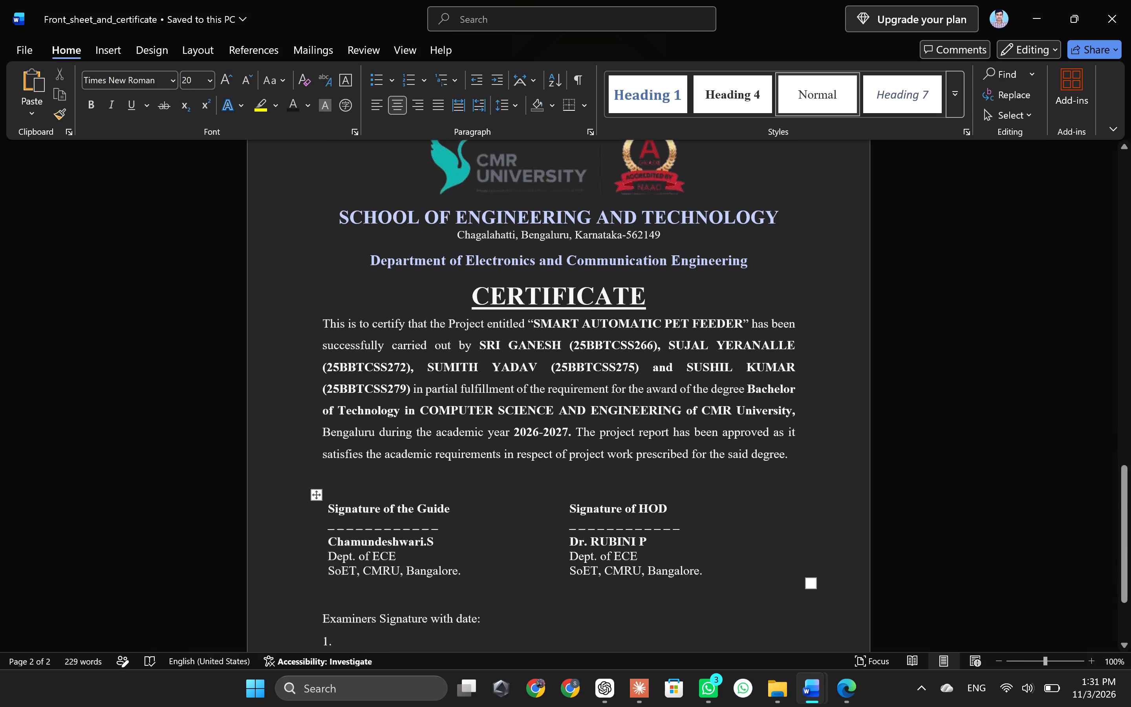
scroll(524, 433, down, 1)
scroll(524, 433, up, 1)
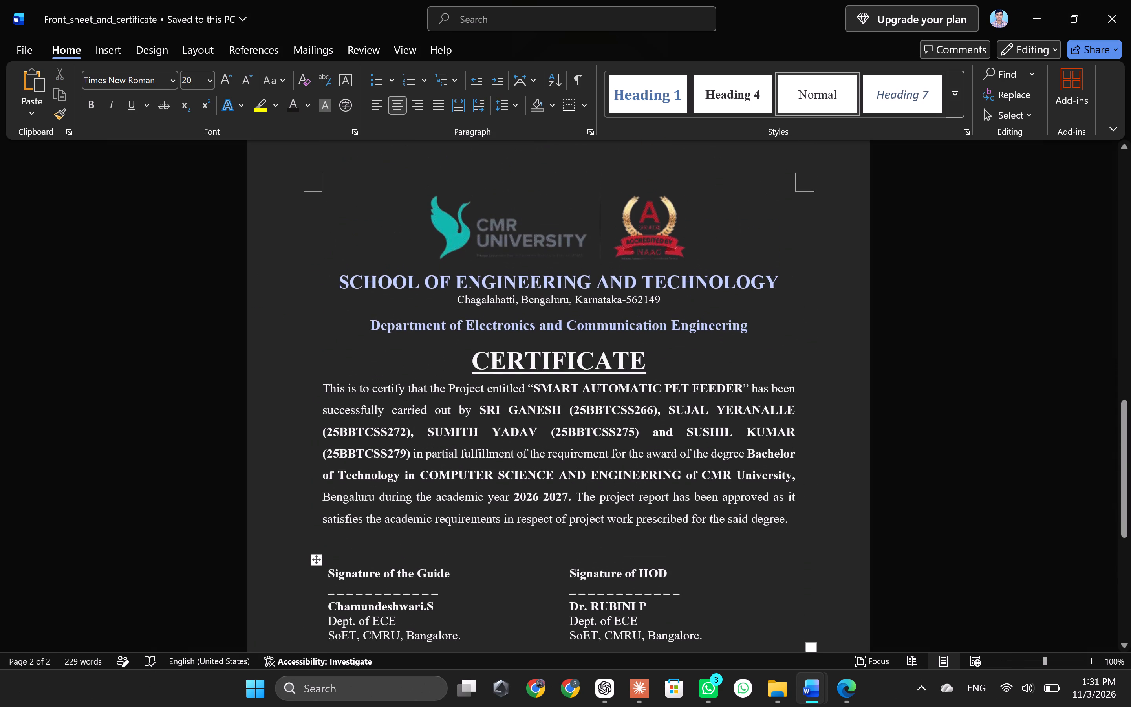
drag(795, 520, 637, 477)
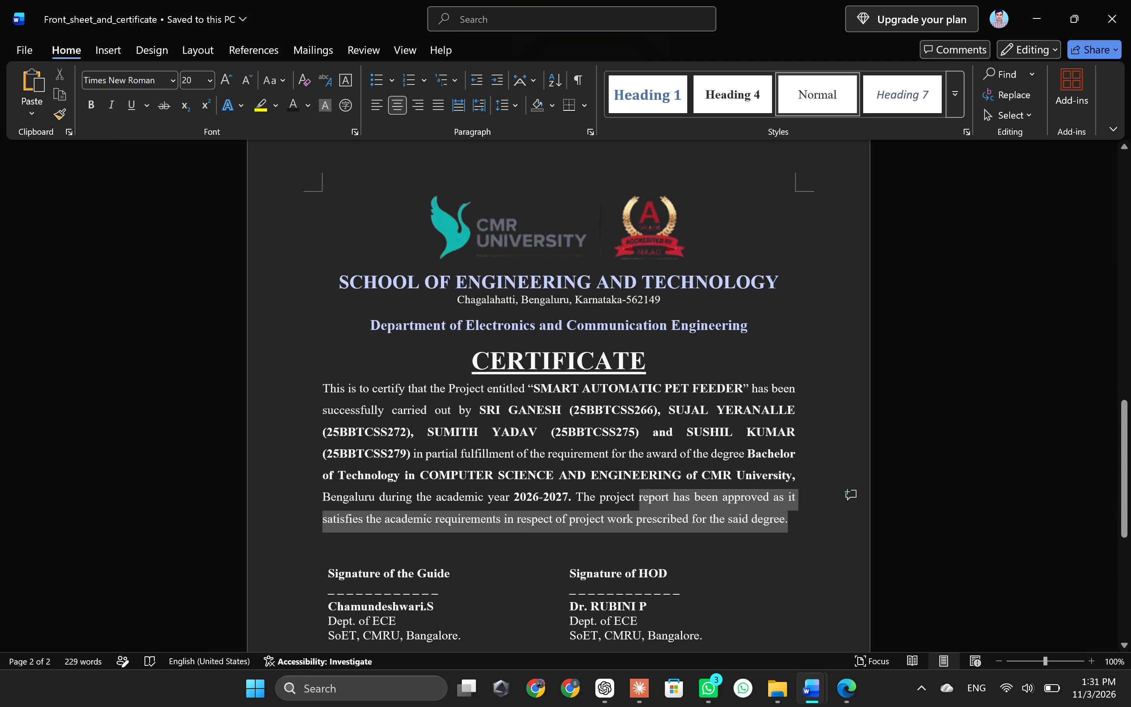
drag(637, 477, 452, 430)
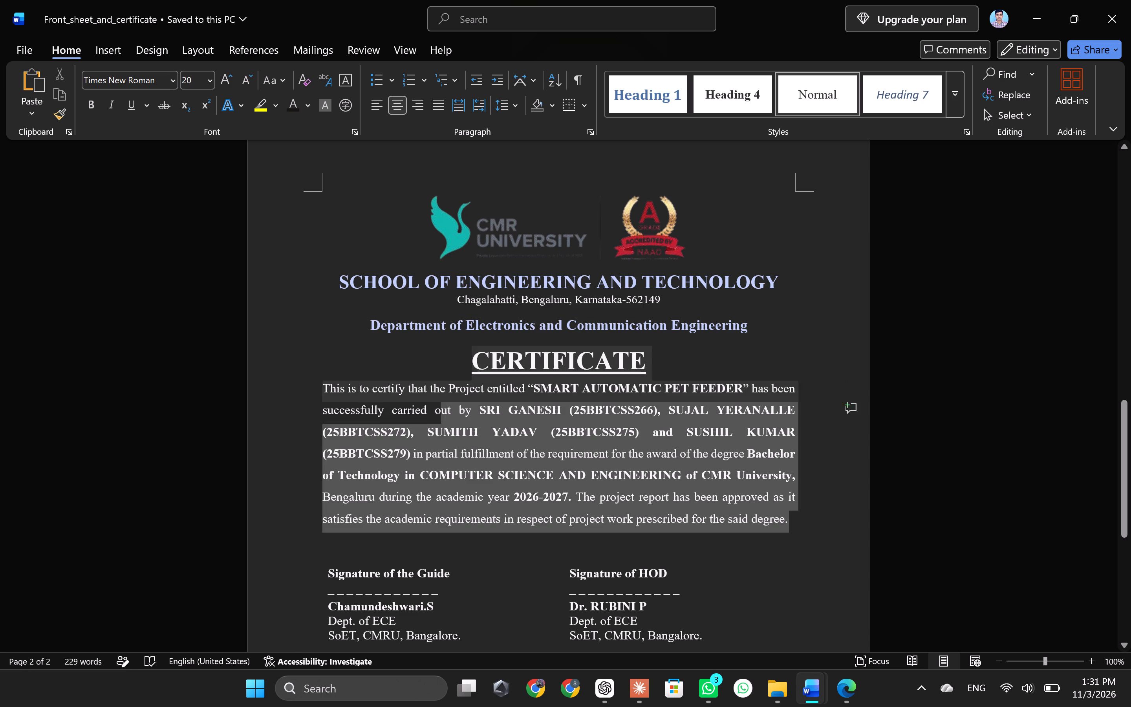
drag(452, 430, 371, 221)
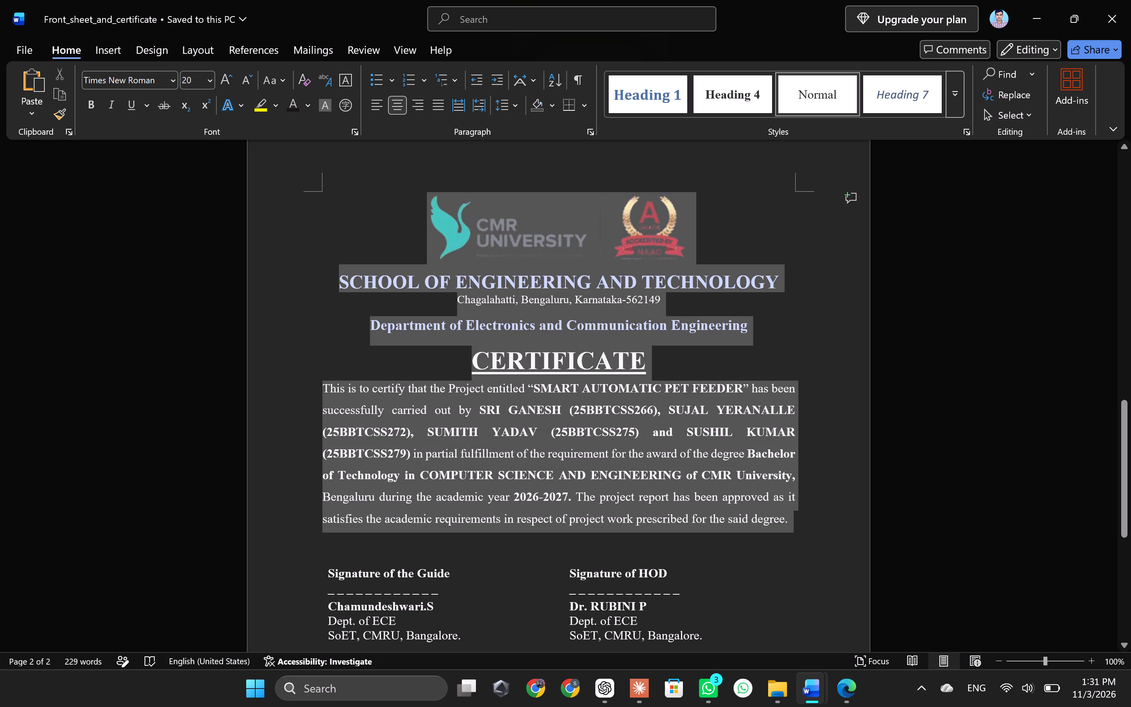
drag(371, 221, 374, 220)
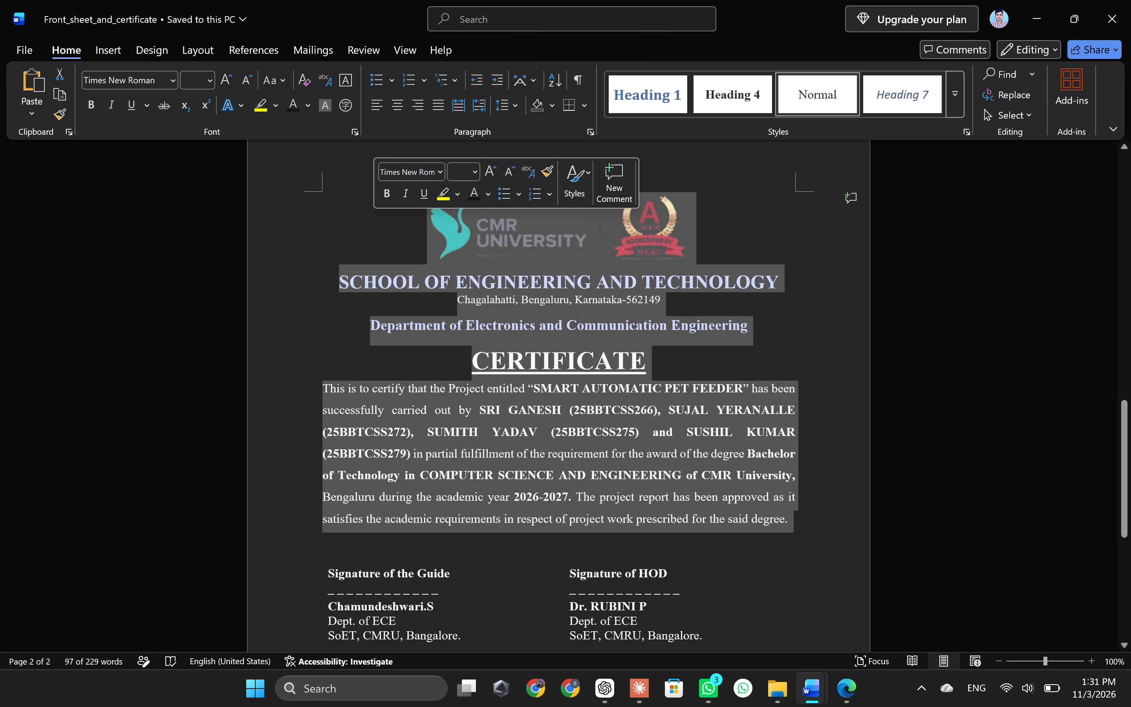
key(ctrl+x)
In Accident_detector_final_updated, delete the second page's logo, CERTIFICATE heading and certificate paragraph above the signature lines.
key(alt+Tab)
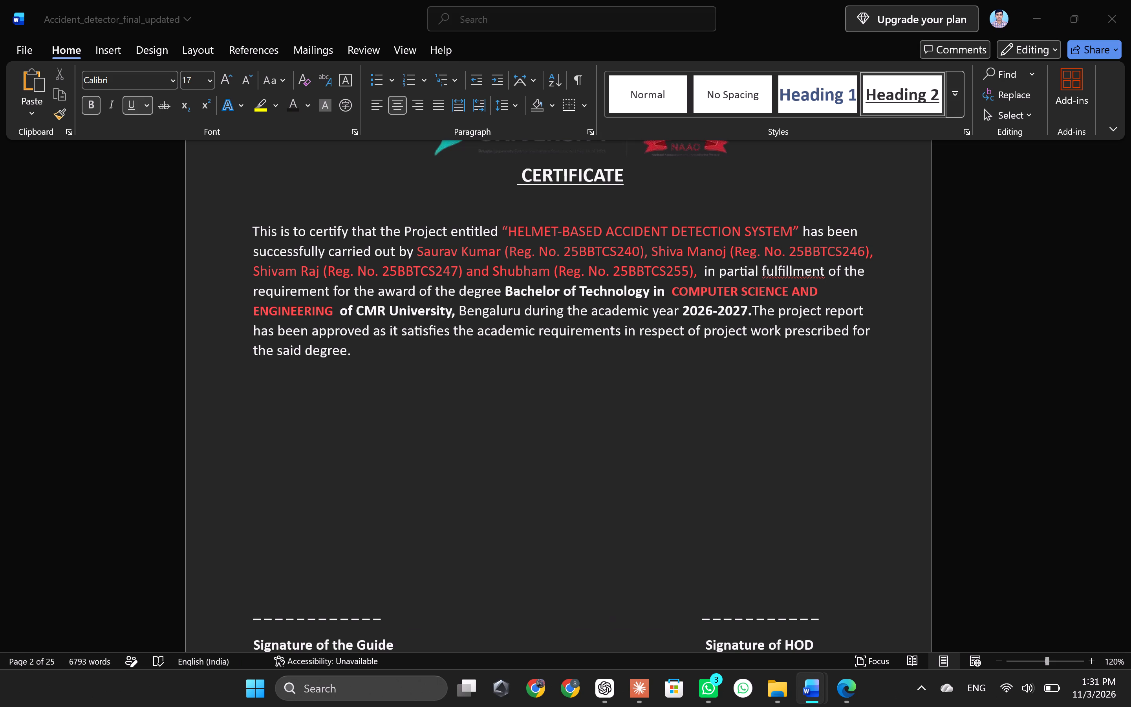
click(348, 365)
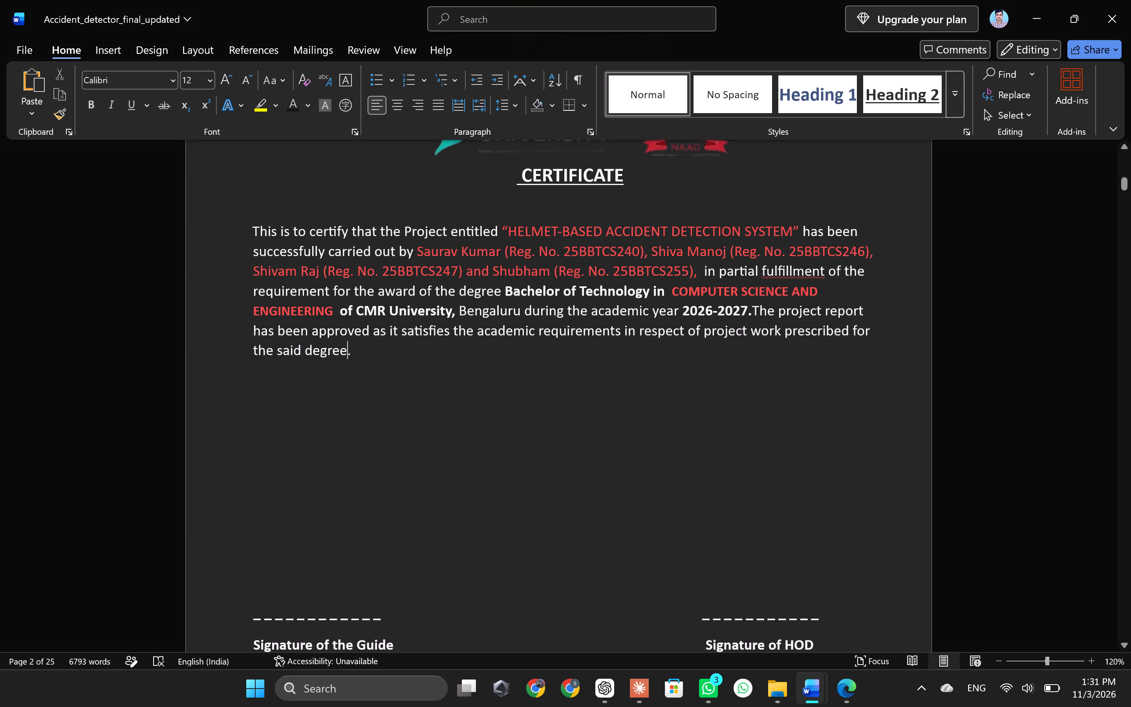
drag(353, 351, 390, 182)
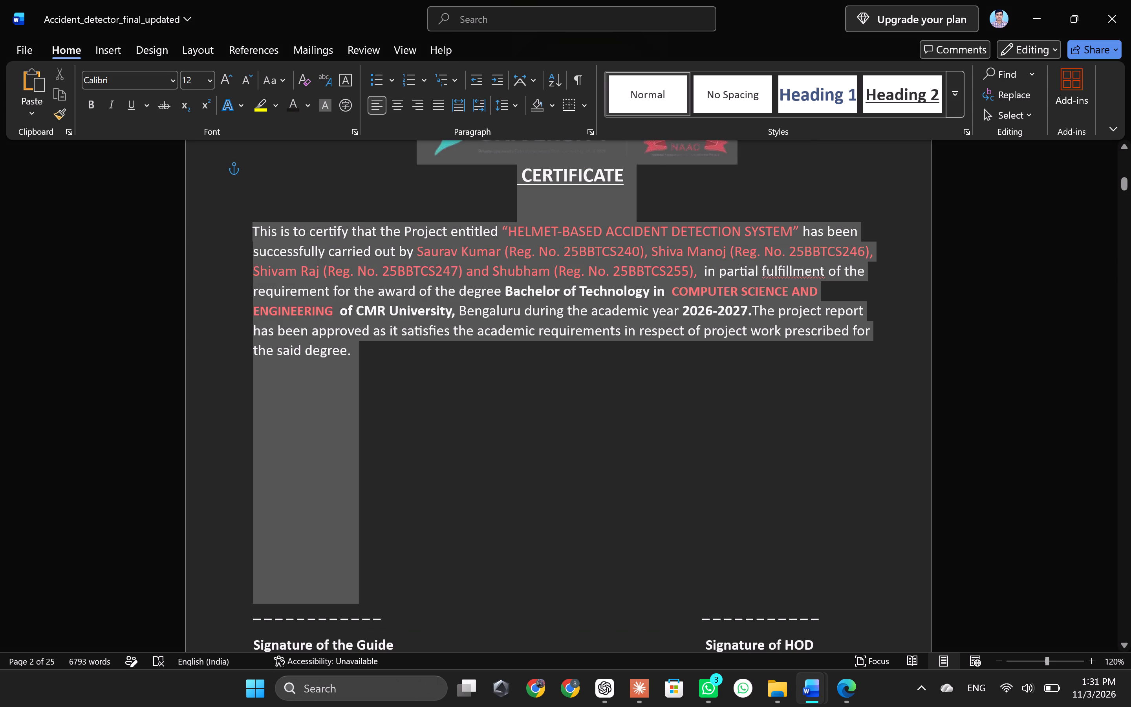
drag(390, 182, 392, 182)
key(Delete)
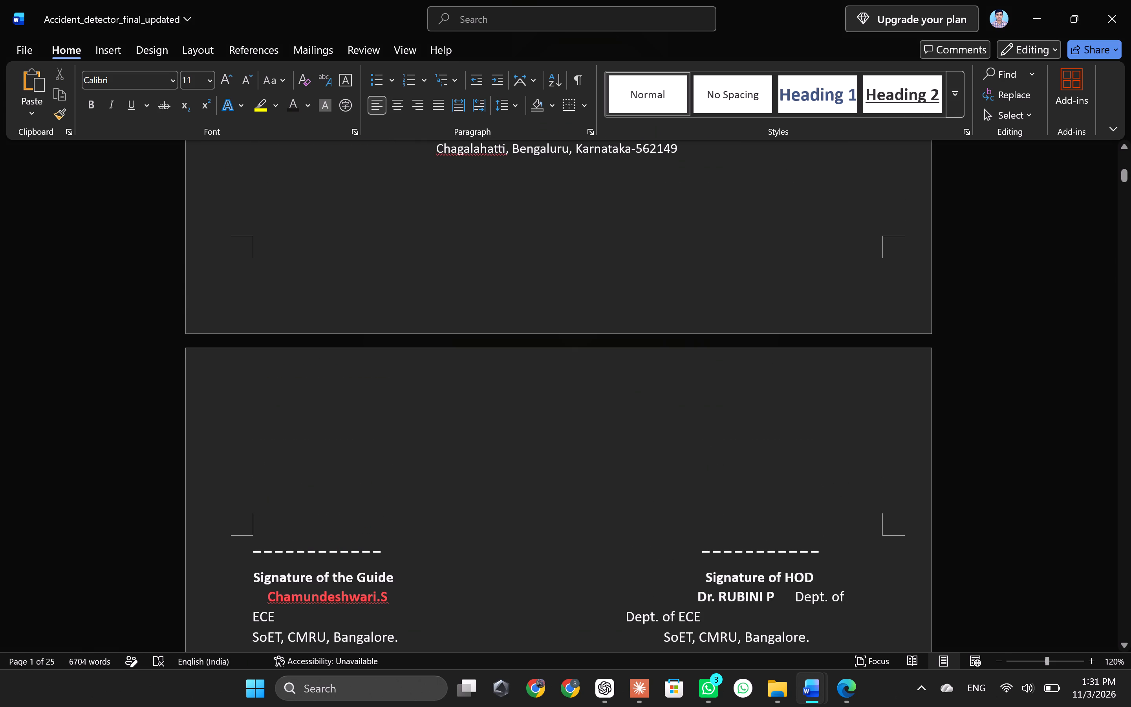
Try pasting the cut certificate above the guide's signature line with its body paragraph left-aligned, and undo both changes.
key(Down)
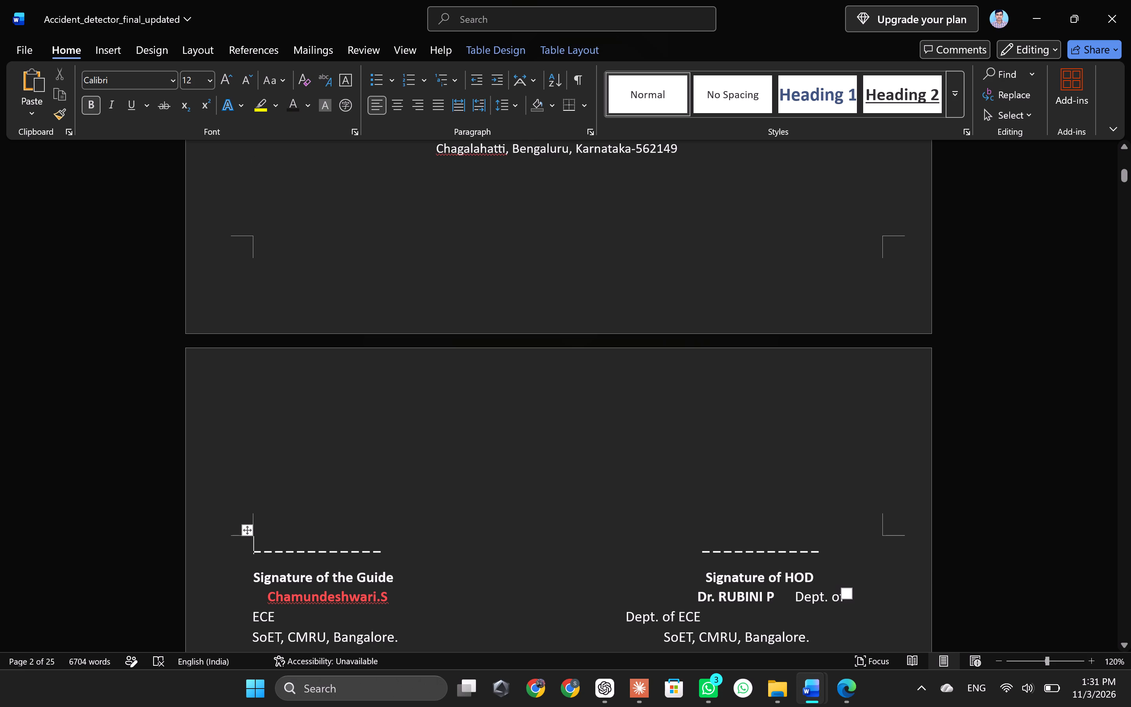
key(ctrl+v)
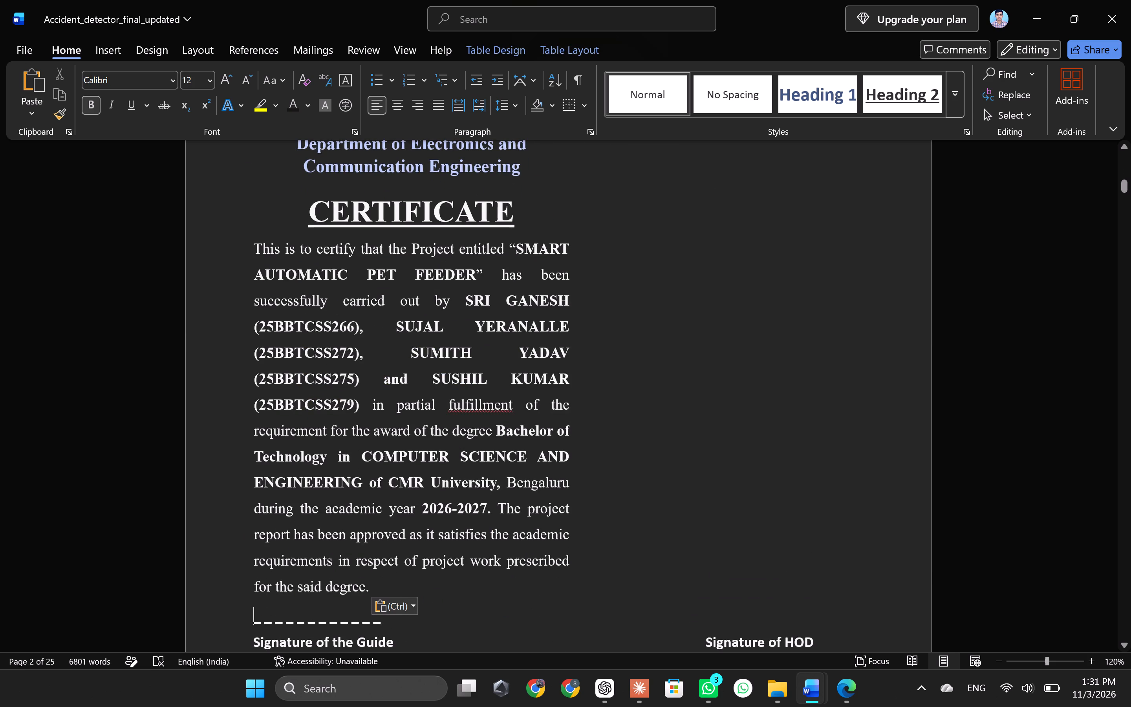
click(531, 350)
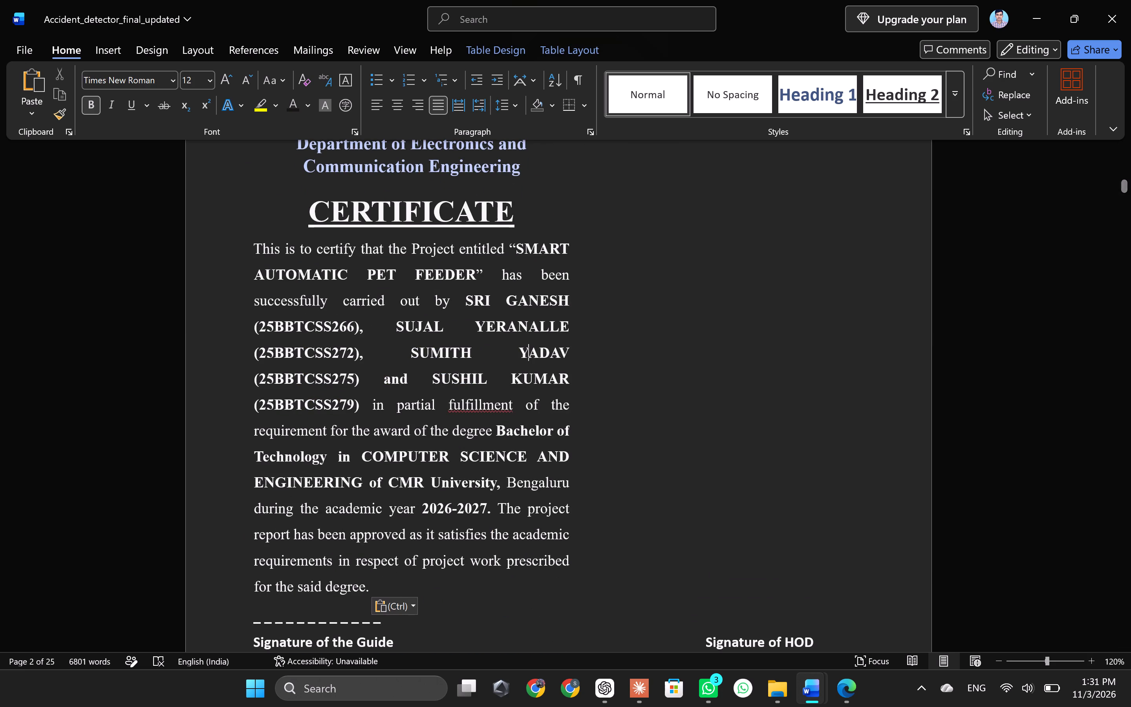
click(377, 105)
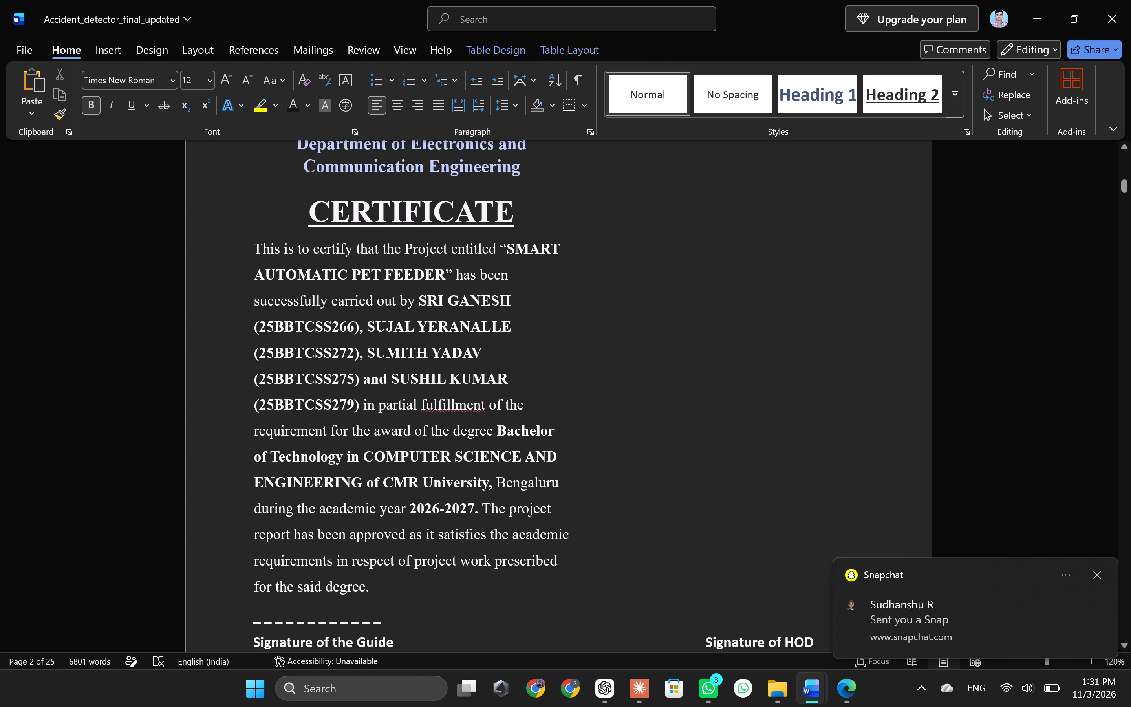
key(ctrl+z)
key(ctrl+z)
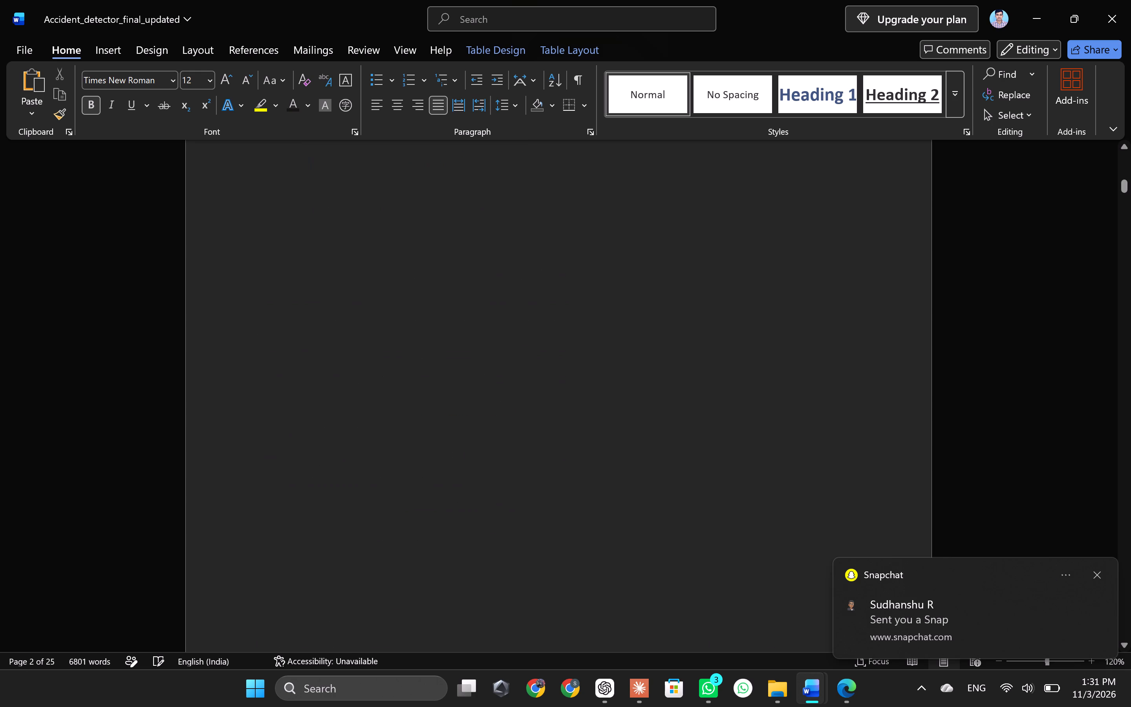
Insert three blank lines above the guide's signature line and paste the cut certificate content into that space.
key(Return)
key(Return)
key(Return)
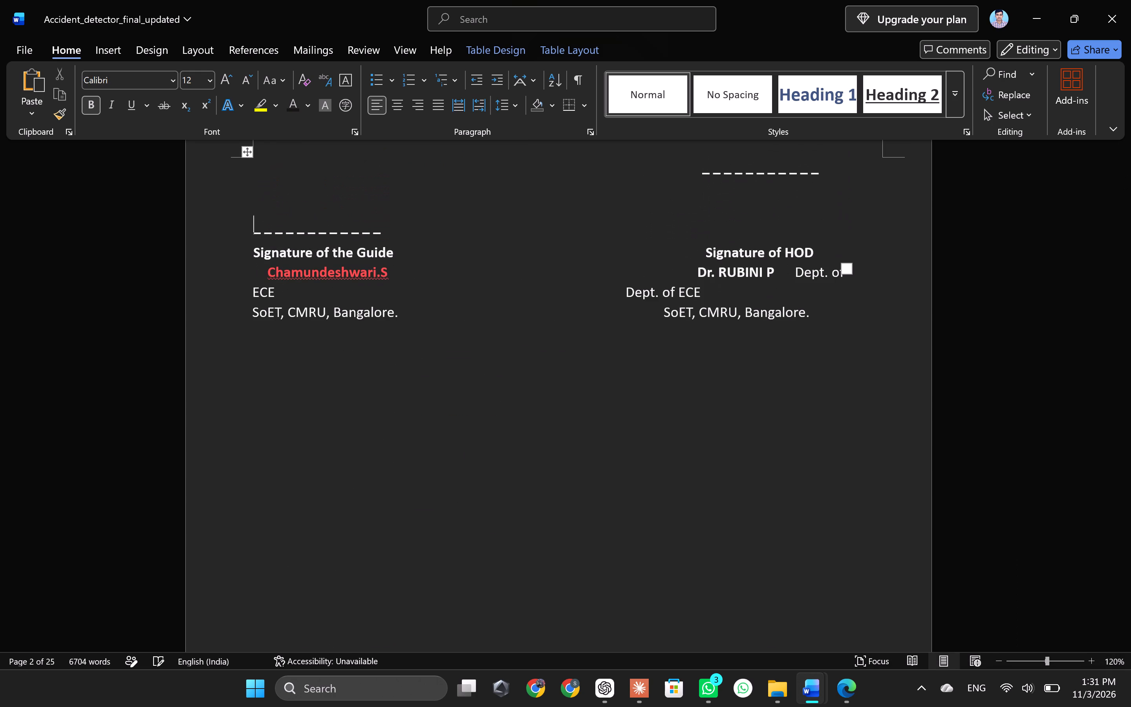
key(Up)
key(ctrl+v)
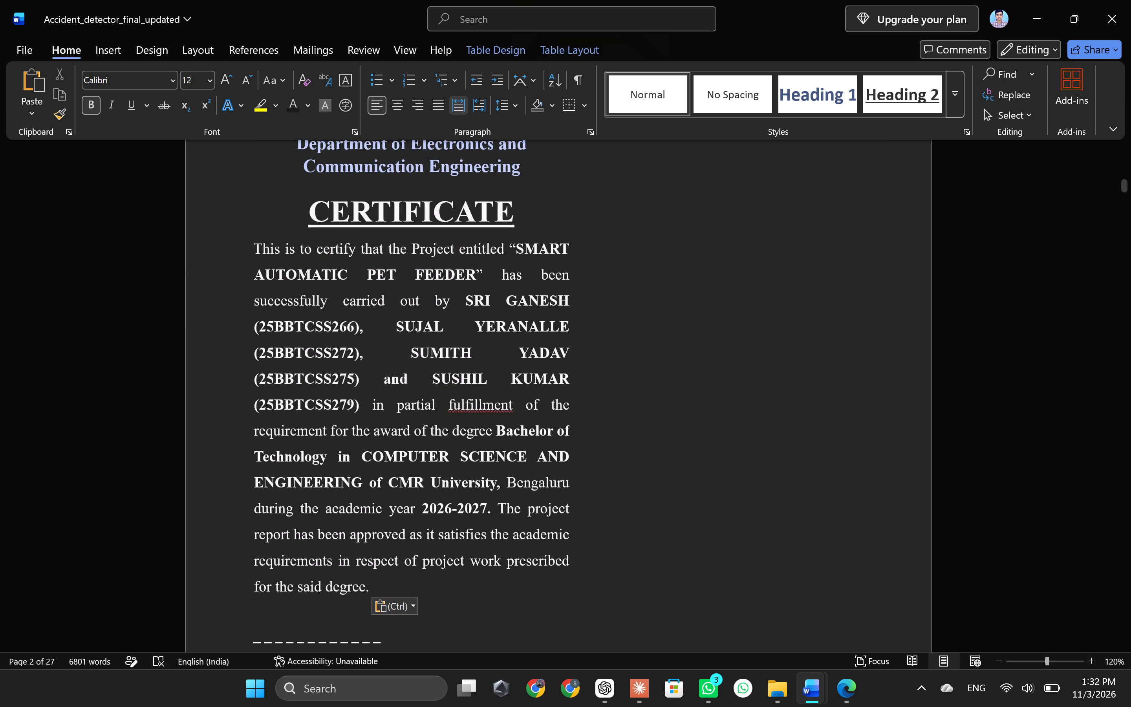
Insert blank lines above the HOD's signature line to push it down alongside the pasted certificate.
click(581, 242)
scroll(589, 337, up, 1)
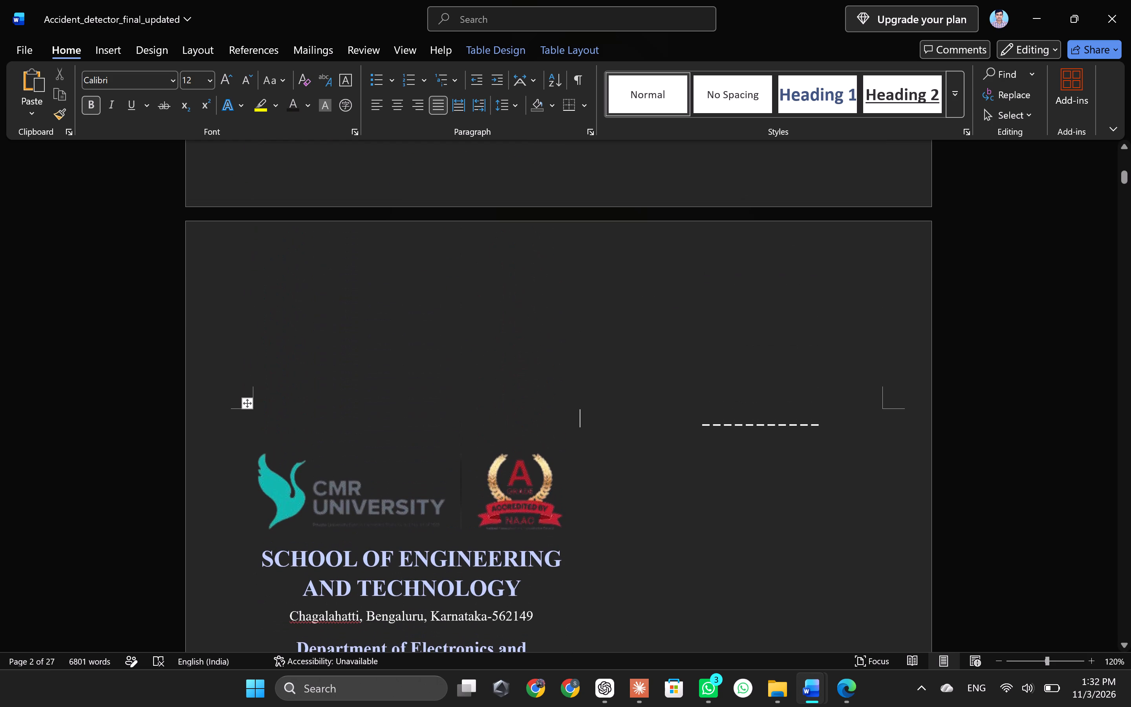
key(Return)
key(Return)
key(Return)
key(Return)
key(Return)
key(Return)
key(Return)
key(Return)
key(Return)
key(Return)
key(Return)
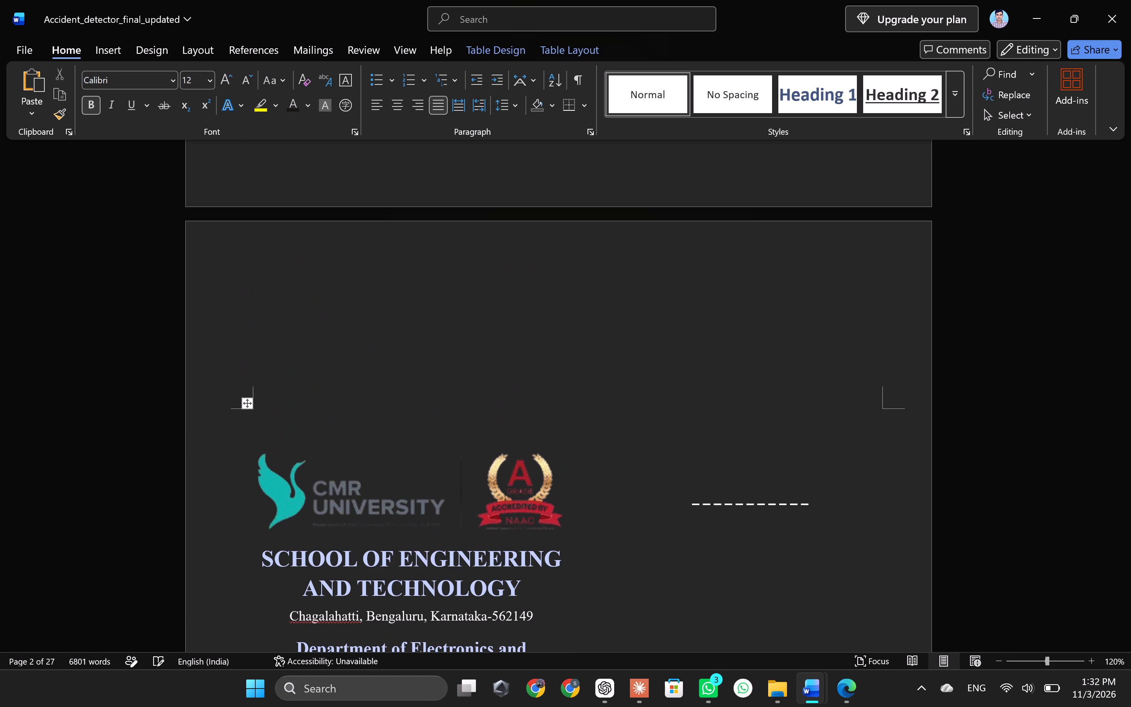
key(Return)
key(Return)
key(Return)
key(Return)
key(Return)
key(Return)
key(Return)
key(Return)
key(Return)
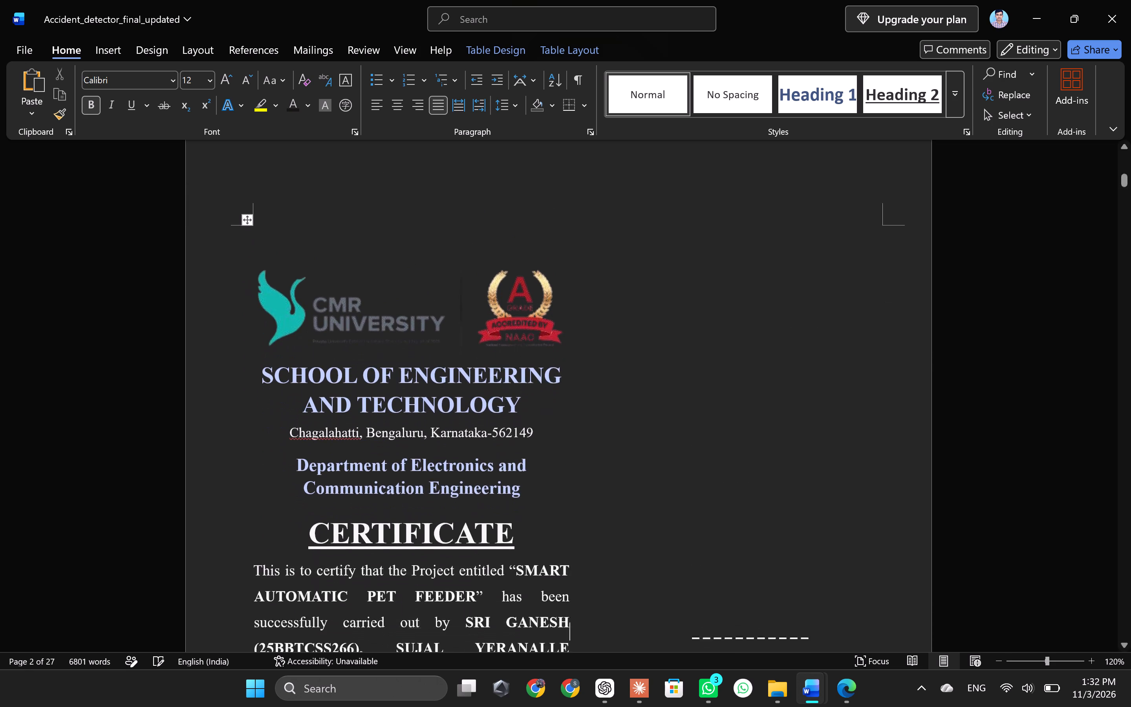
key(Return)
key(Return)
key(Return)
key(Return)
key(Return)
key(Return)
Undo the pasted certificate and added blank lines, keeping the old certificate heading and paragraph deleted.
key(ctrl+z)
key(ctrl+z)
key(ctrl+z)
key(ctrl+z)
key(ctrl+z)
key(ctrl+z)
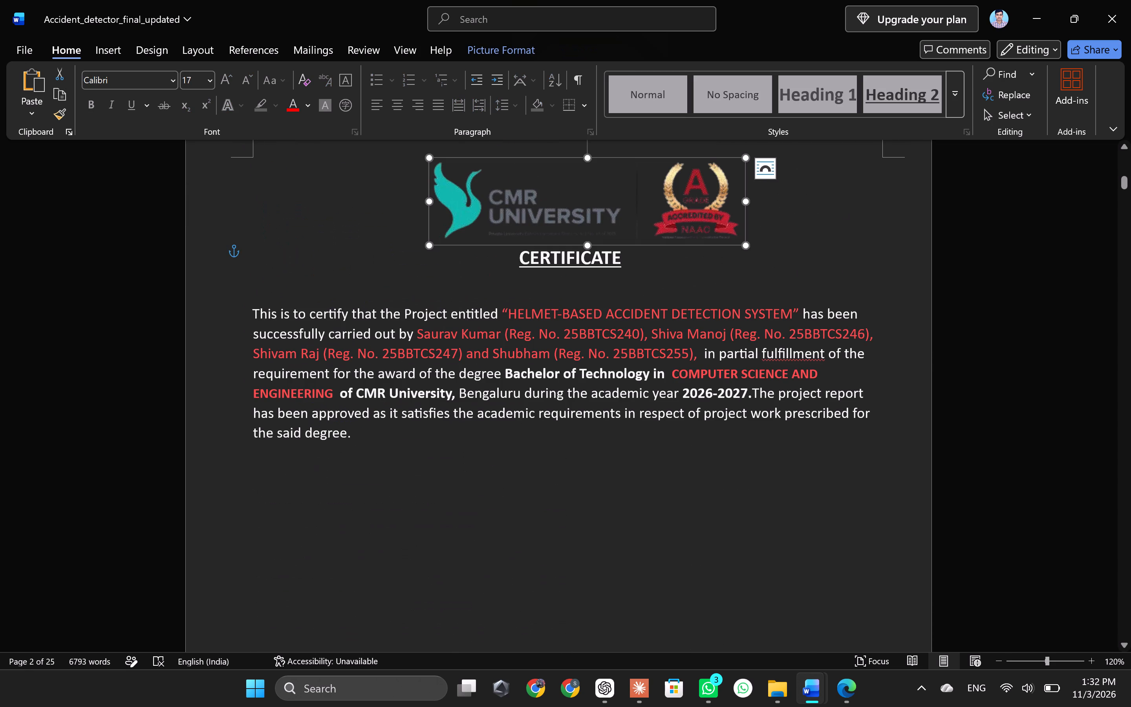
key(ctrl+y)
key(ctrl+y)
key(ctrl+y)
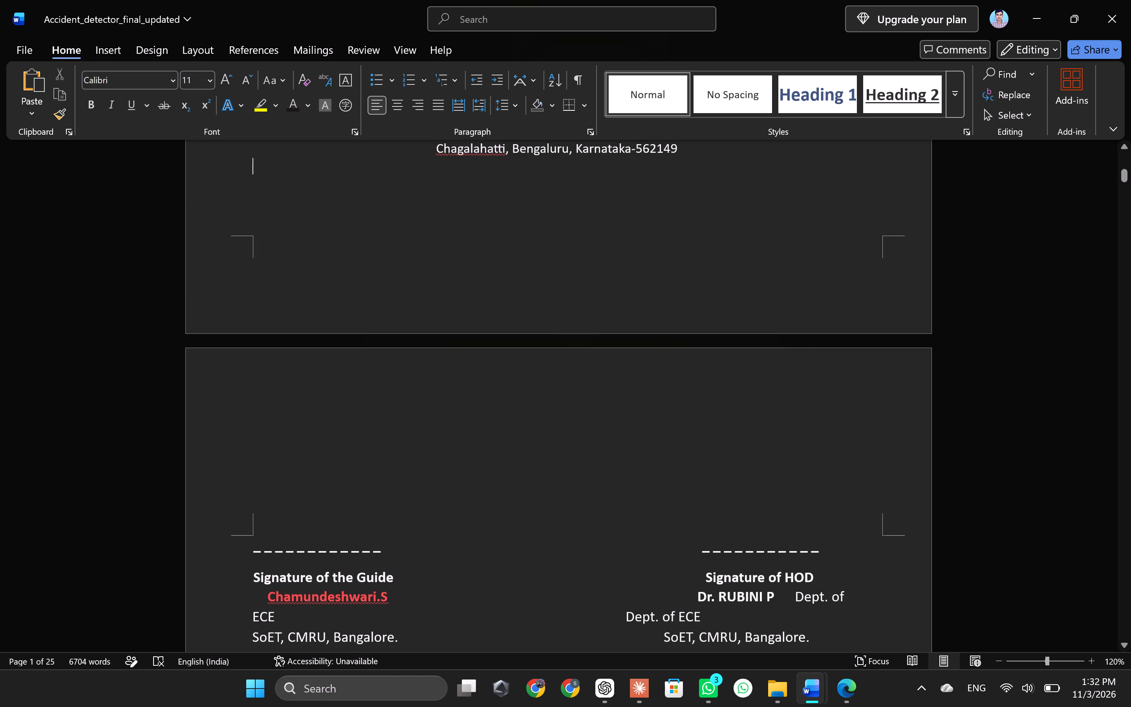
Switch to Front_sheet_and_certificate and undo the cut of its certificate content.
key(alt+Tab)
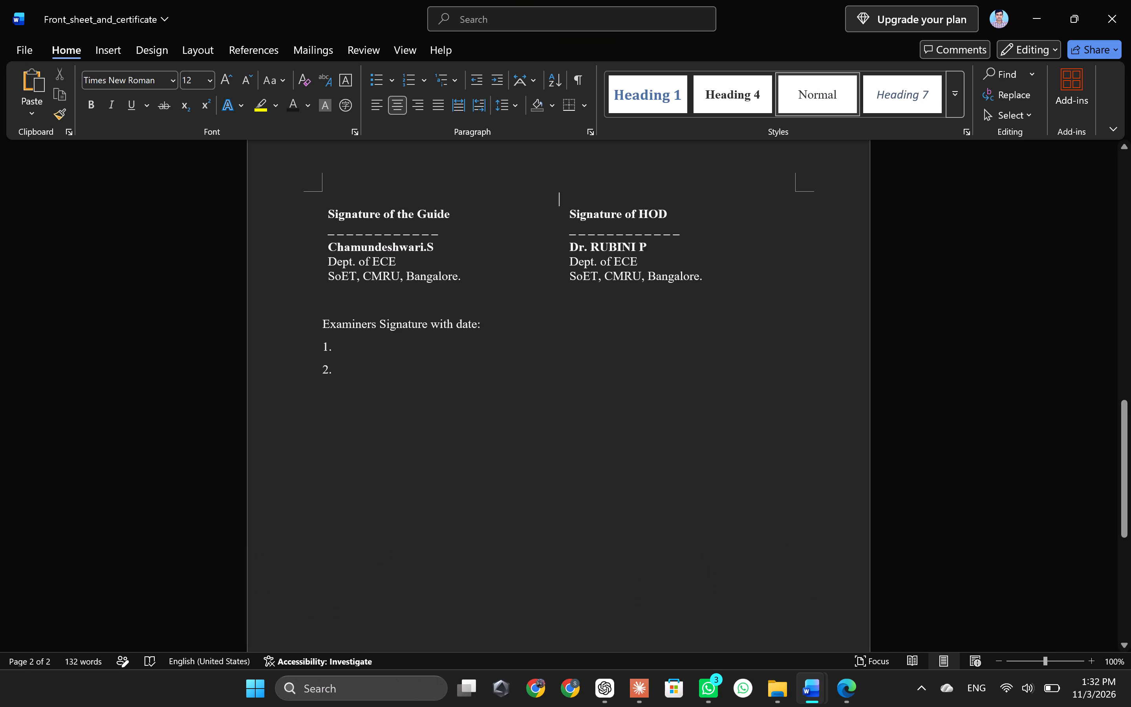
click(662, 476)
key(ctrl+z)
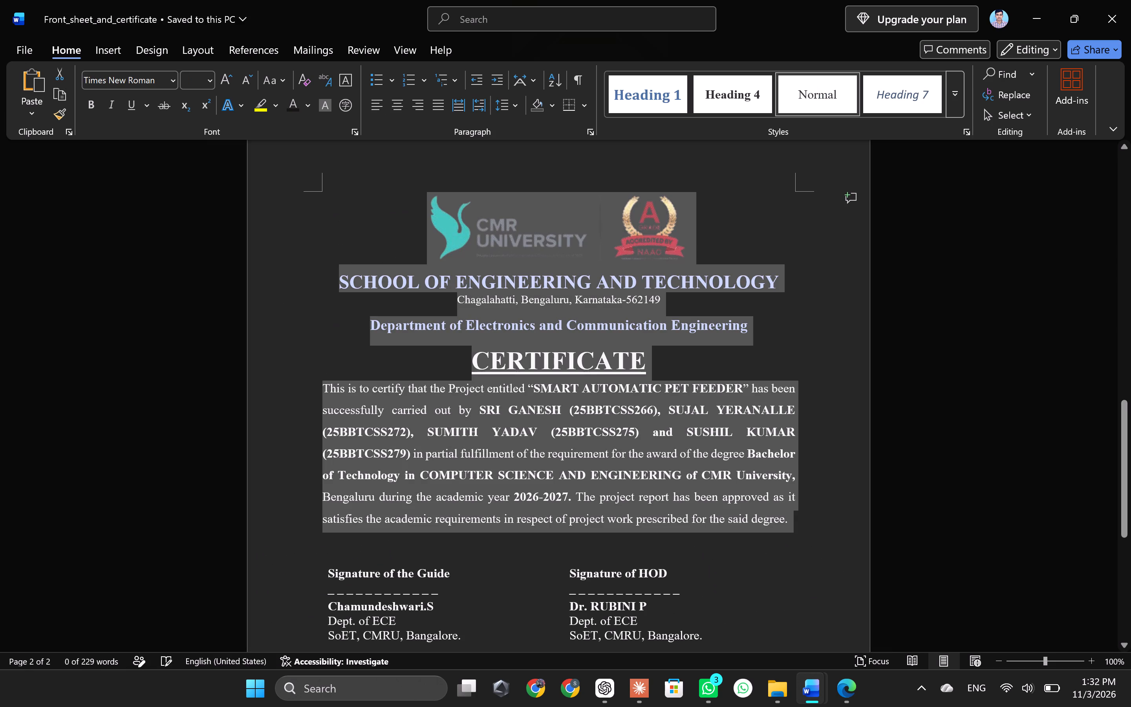
Cut the entire certificate page, from the CMR University logo through the signature table and the numbered Examiners Signature list.
click(665, 498)
scroll(665, 498, down, 1)
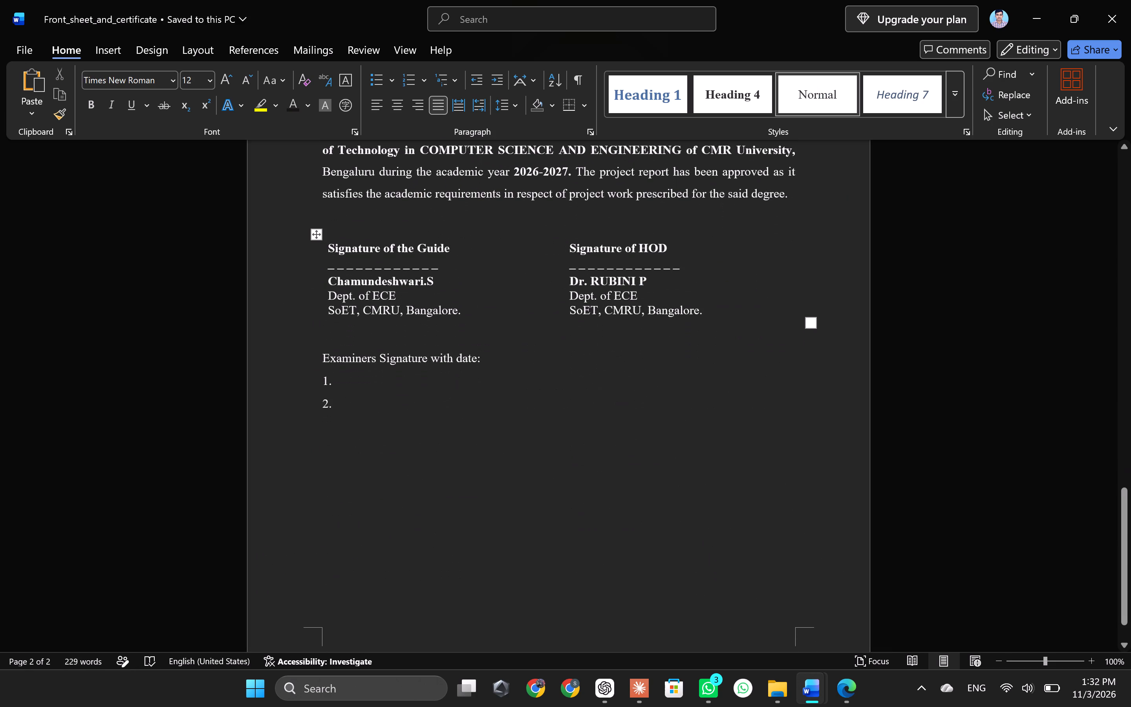
click(340, 414)
drag(333, 401, 315, 243)
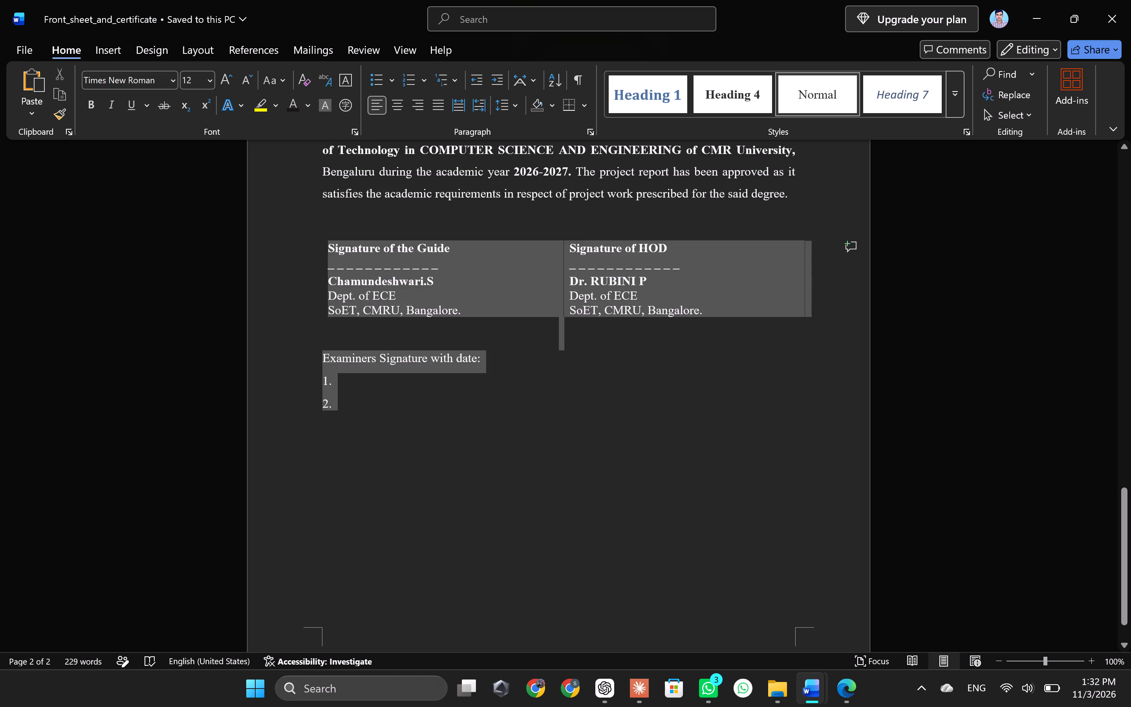
drag(315, 243, 412, 575)
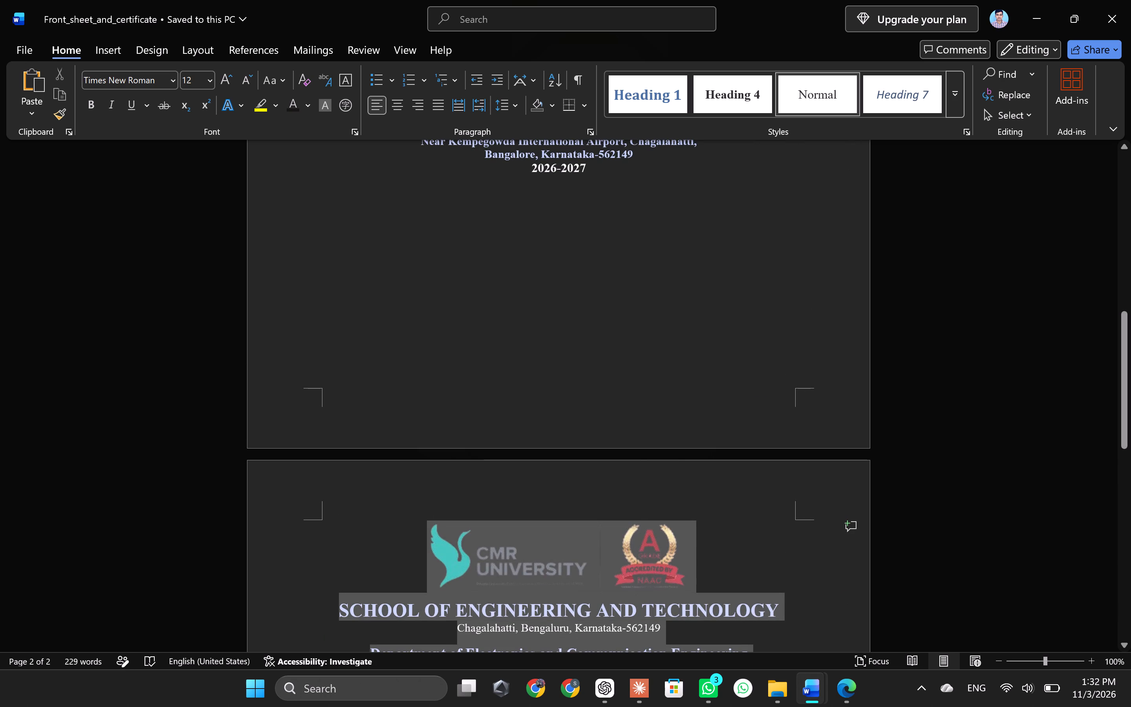
drag(412, 575, 412, 574)
key(ctrl+x)
In Accident_detector_final_updated, delete the old guide and HOD signature details below the dashed lines, along with the break before ACKNOWLEDGEMENT.
key(alt+Tab)
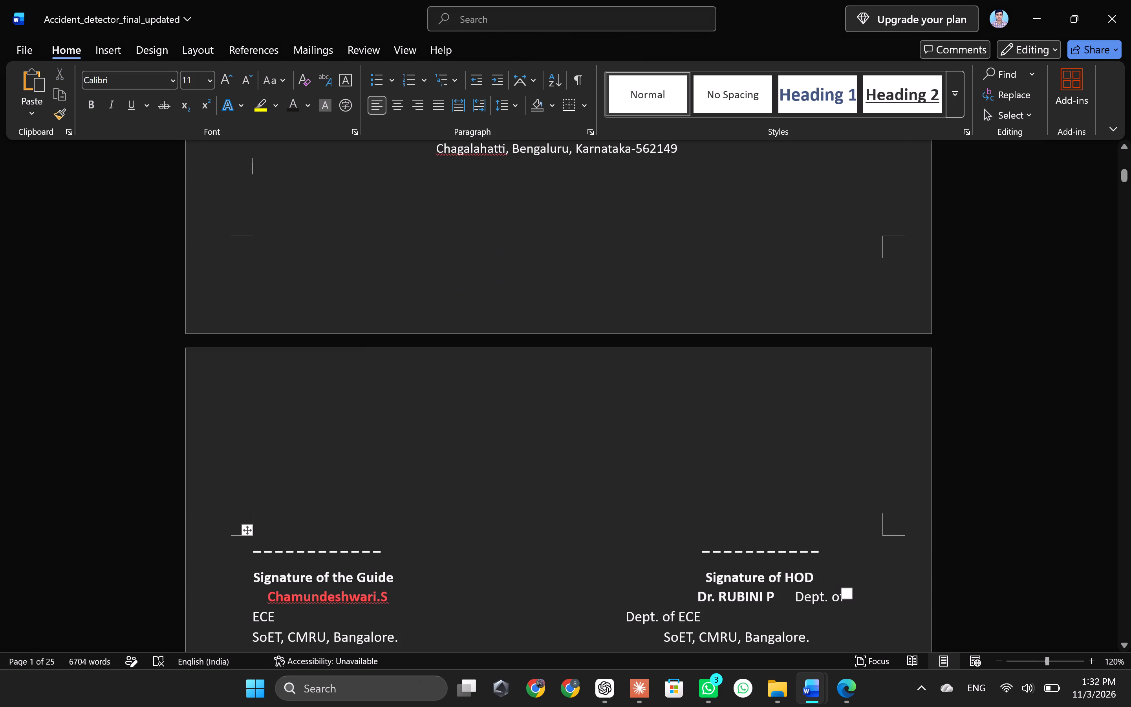
scroll(412, 574, down, 1)
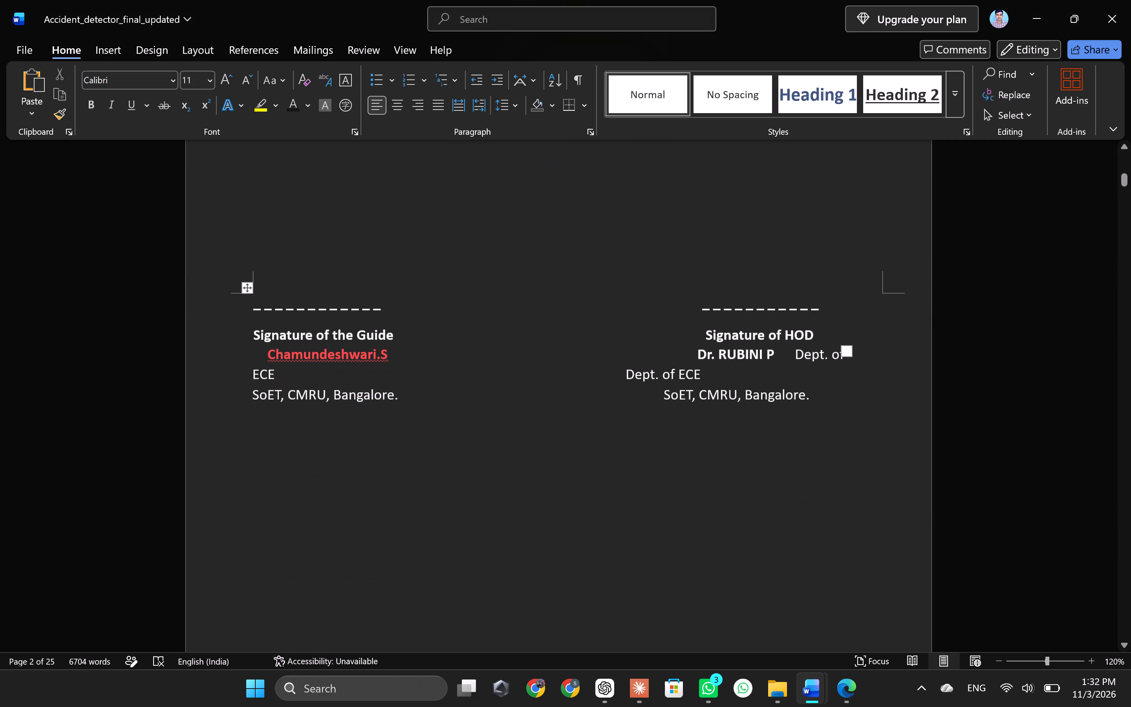
drag(821, 412, 262, 332)
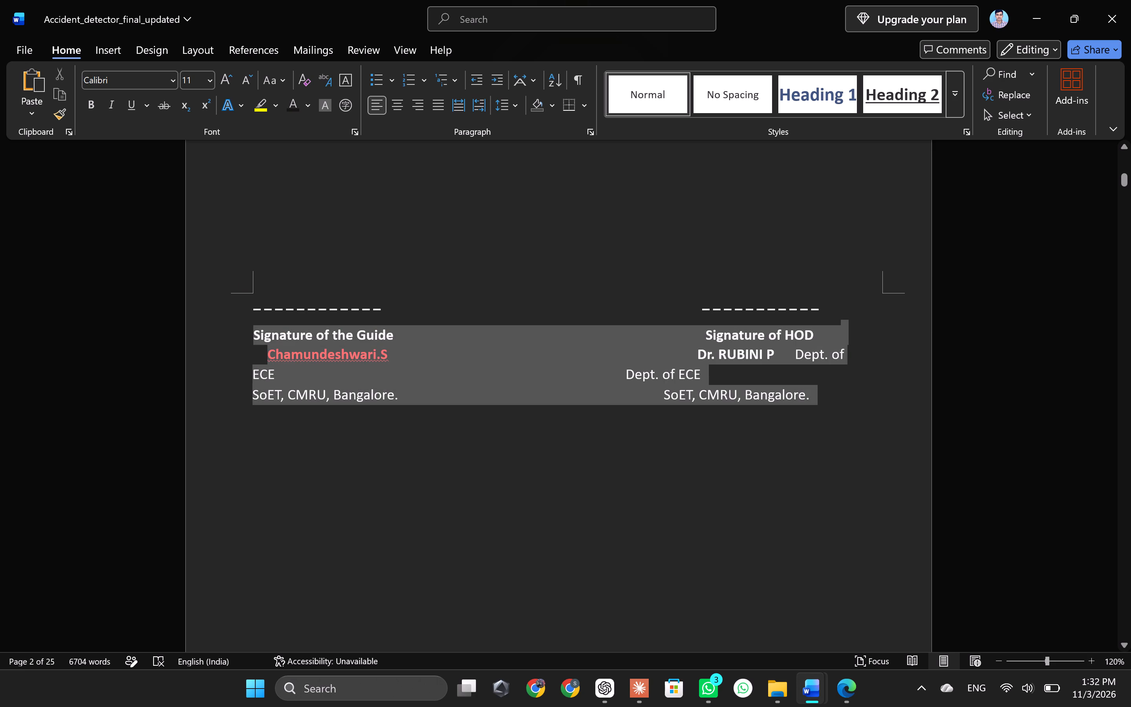
drag(262, 332, 250, 325)
key(Delete)
key(Delete)
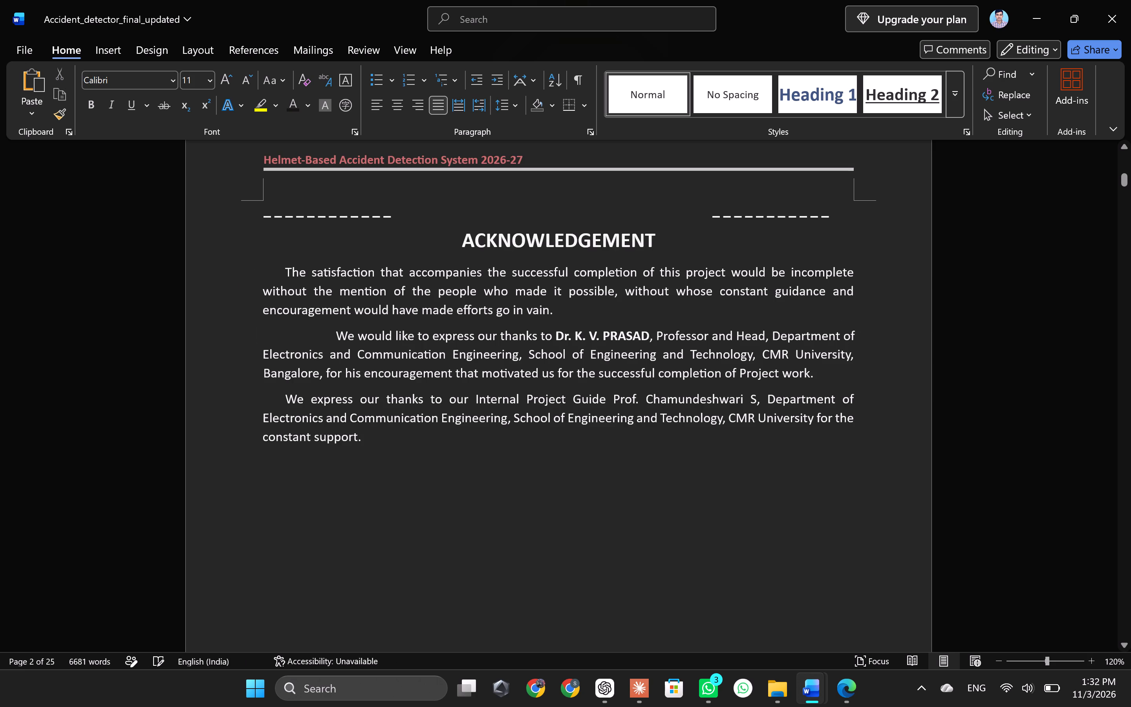
scroll(250, 325, up, 1)
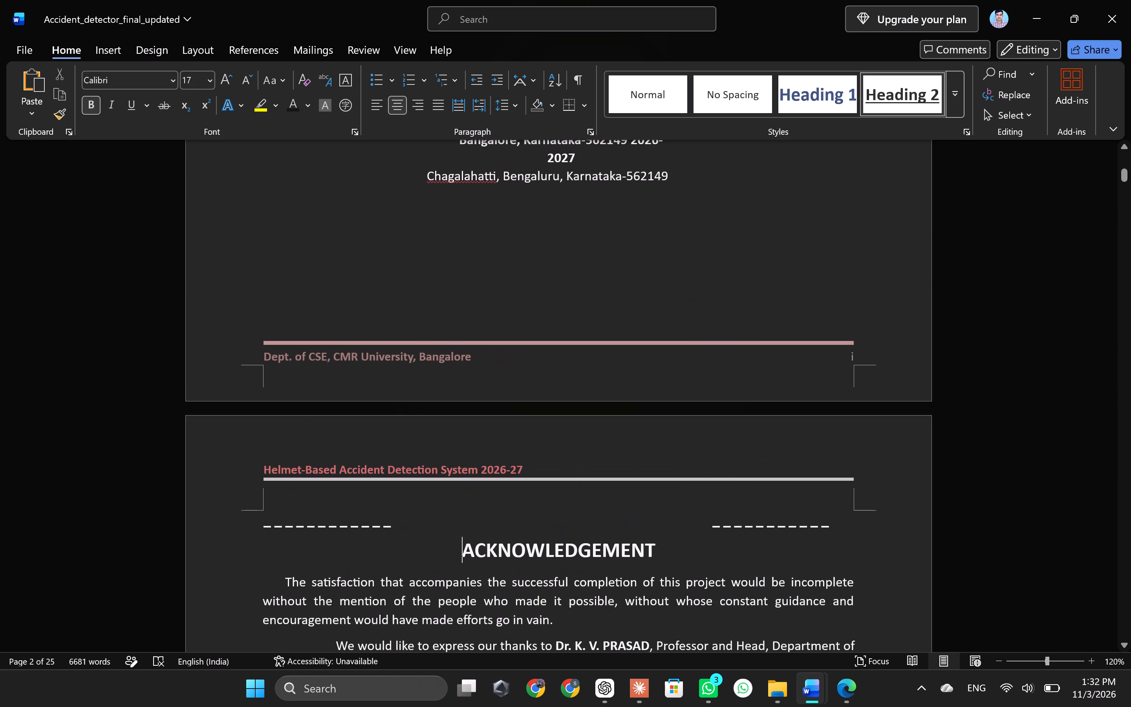
Undo the deletions of the old certificate logo, heading, paragraph and guide and HOD signature details.
key(ctrl+z)
key(ctrl+z)
key(ctrl+z)
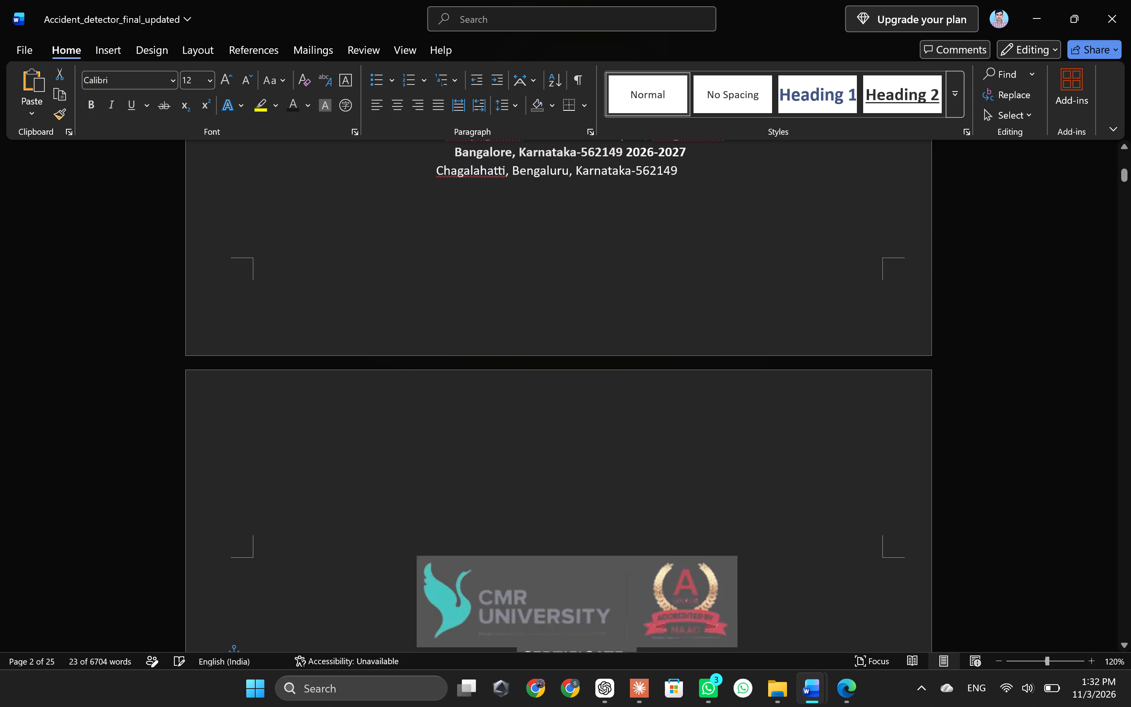
key(ctrl+z)
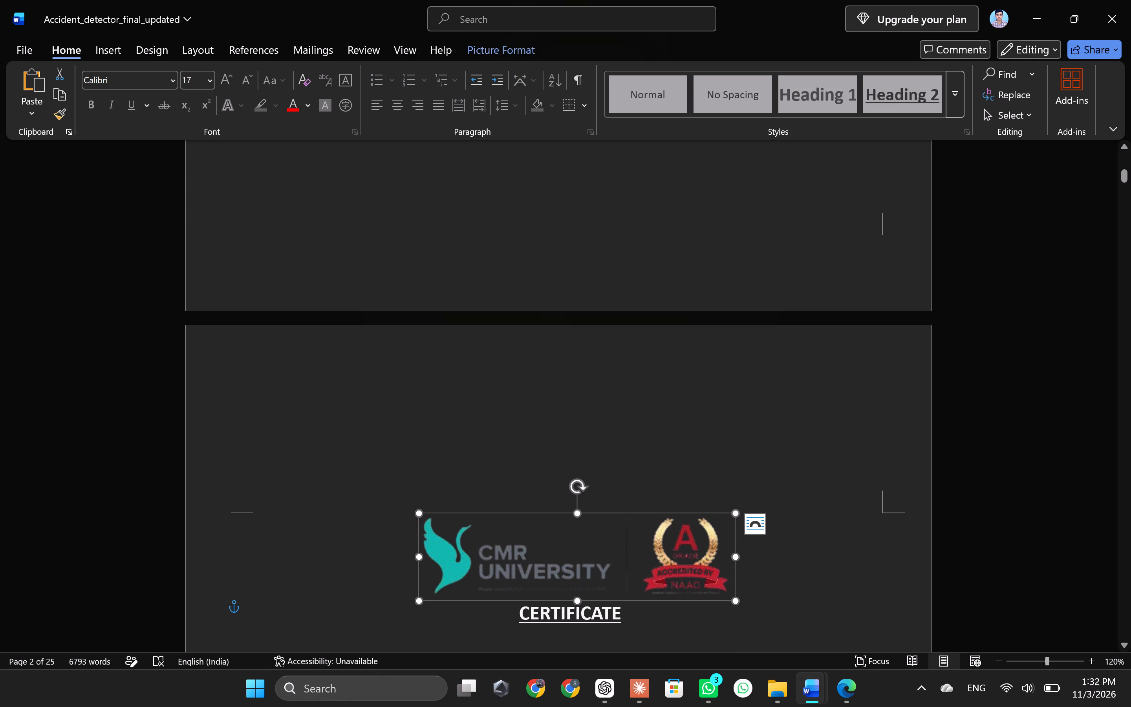
Delete the CMR University logo picture above the old CERTIFICATE heading.
click(509, 551)
key(Delete)
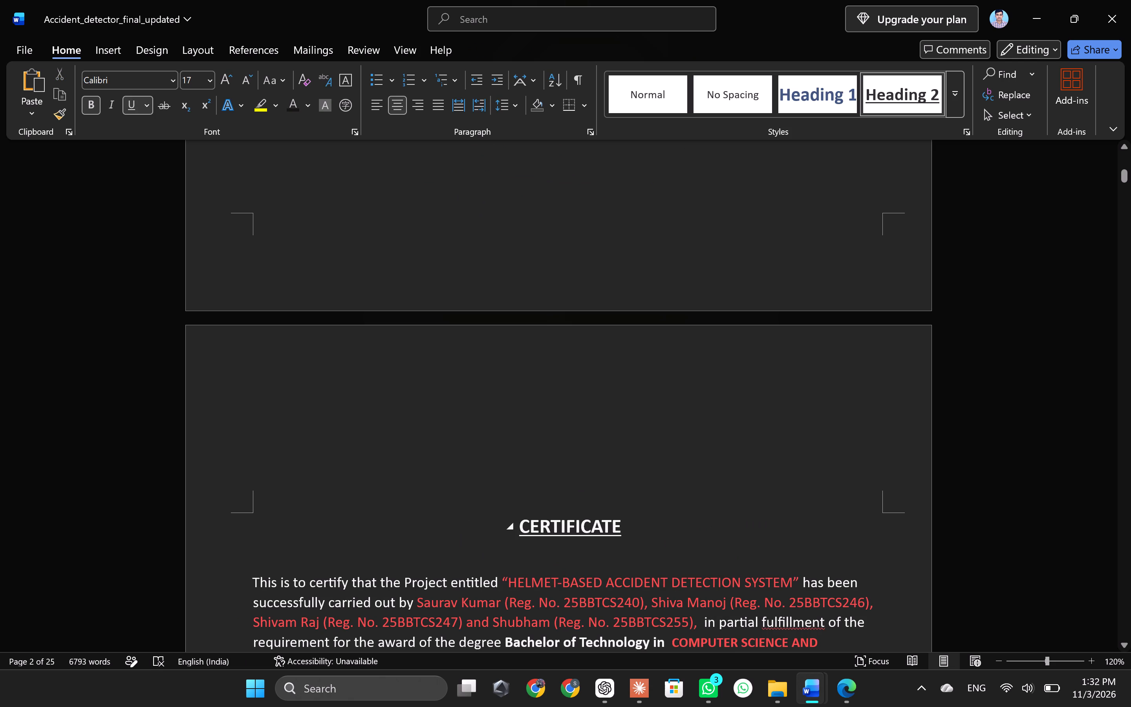
Replace the old certificate, from its heading through the SoET, CMRU, Bangalore signature lines, with the cut template certificate.
key(shift+Down)
key(shift+Down)
key(shift+Down)
key(shift+Down)
key(shift+Down)
key(shift+Down)
key(shift+Down)
key(shift+Down)
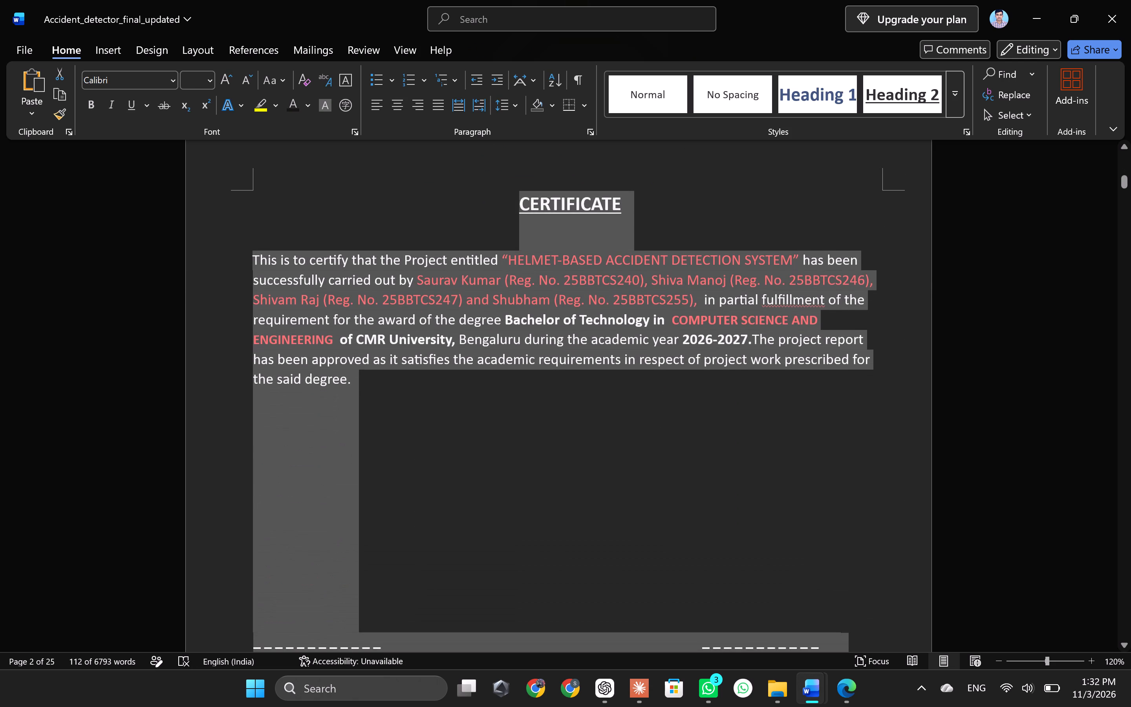
key(shift+Down)
key(shift+Down)
key(shift+Down)
key(shift+Down)
key(shift+Down)
key(shift+Down)
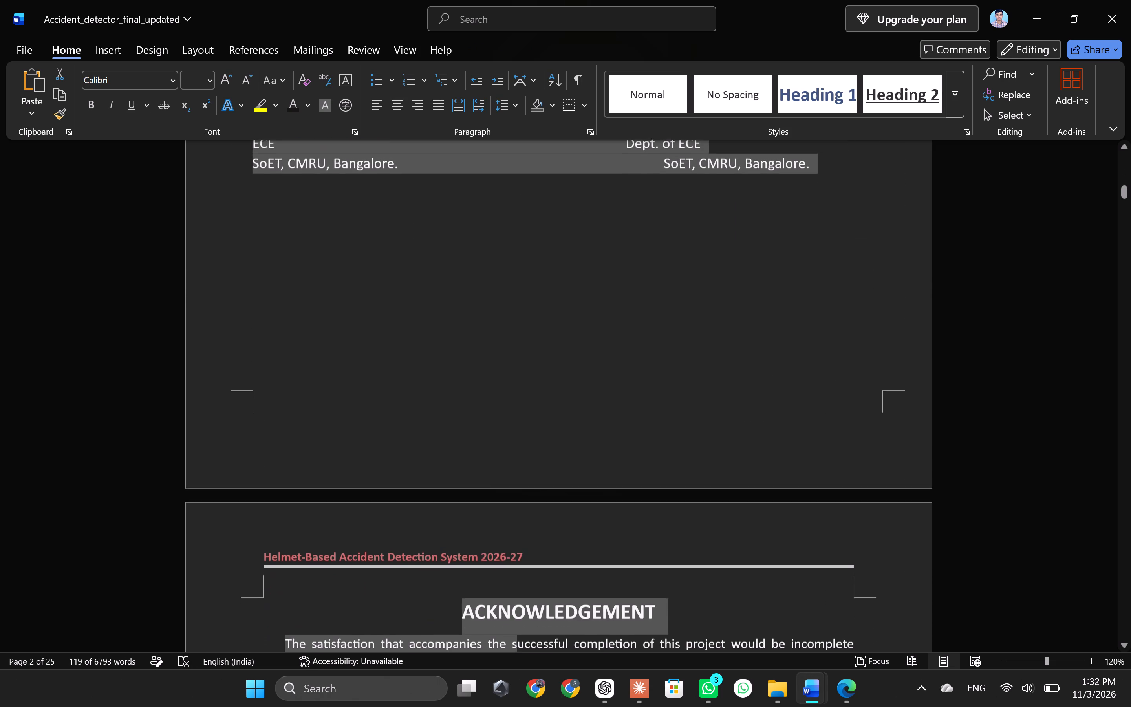
key(shift+Up)
key(shift+Up)
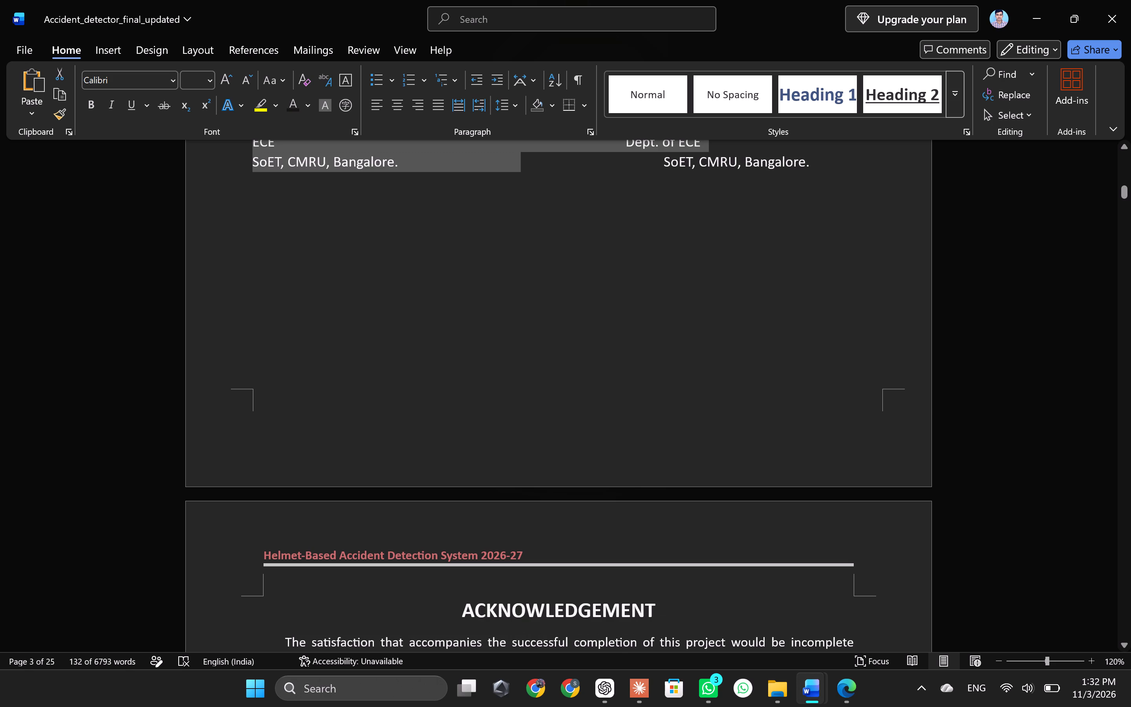
key(shift+Right)
key(shift+Right)
key(shift+Right)
key(shift+Right)
key(shift+Right)
key(shift+Right)
key(shift+Right)
key(shift+Right)
key(shift+Right)
key(shift+Right)
key(shift+Right)
key(shift+Right)
key(shift+Right)
key(shift+Right)
key(shift+Right)
key(shift+Right)
key(shift+Right)
key(shift+Right)
key(shift+Right)
key(shift+Right)
key(shift+Right)
key(shift+Right)
key(shift+Right)
key(shift+Right)
key(shift+Right)
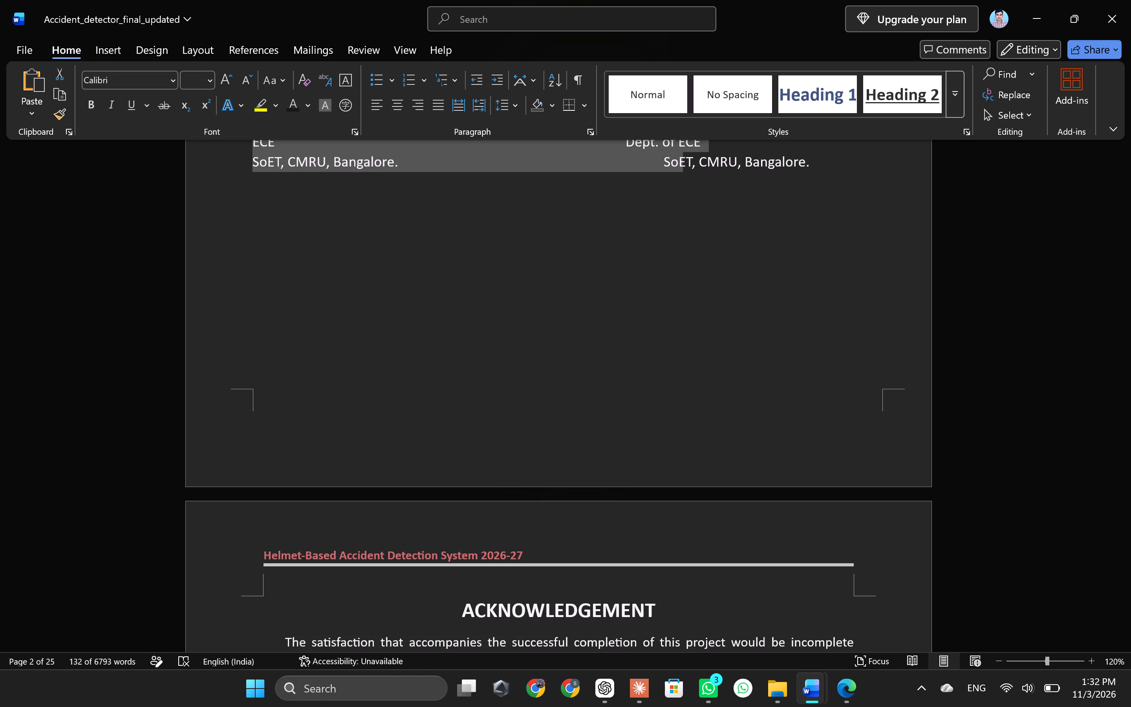
key(ctrl+v)
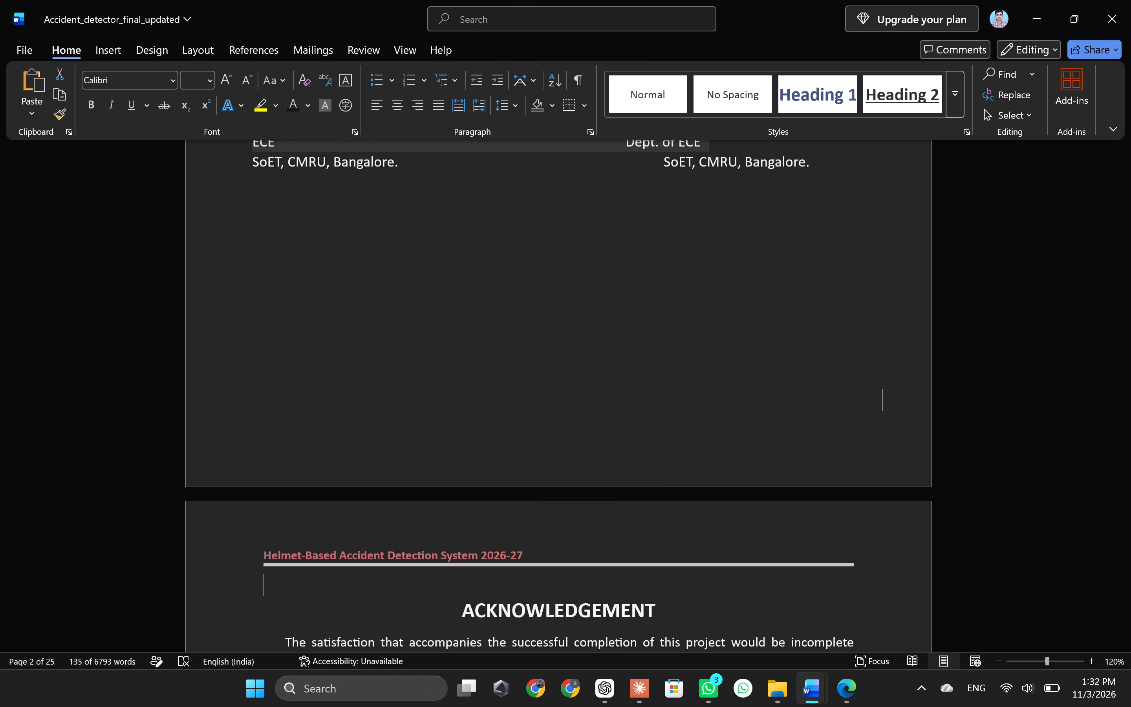
Insert a blank page before ACKNOWLEDGEMENT and delete the surplus breaks so the heading starts at the top of its page.
scroll(509, 551, up, 1)
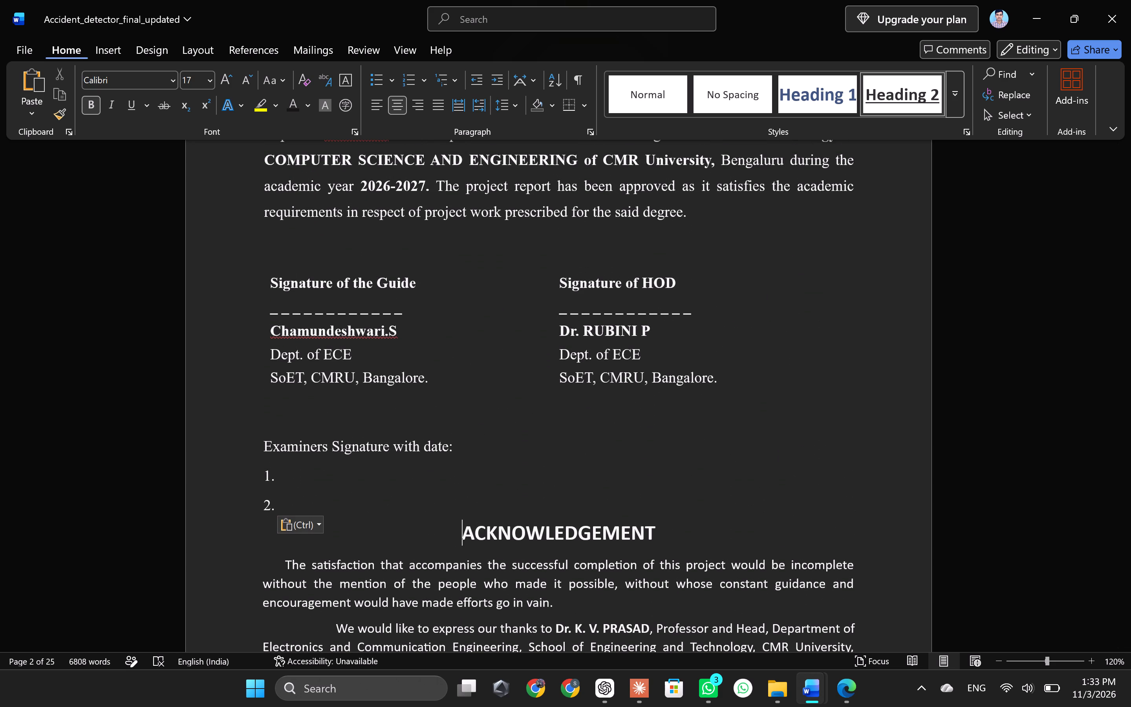
click(112, 49)
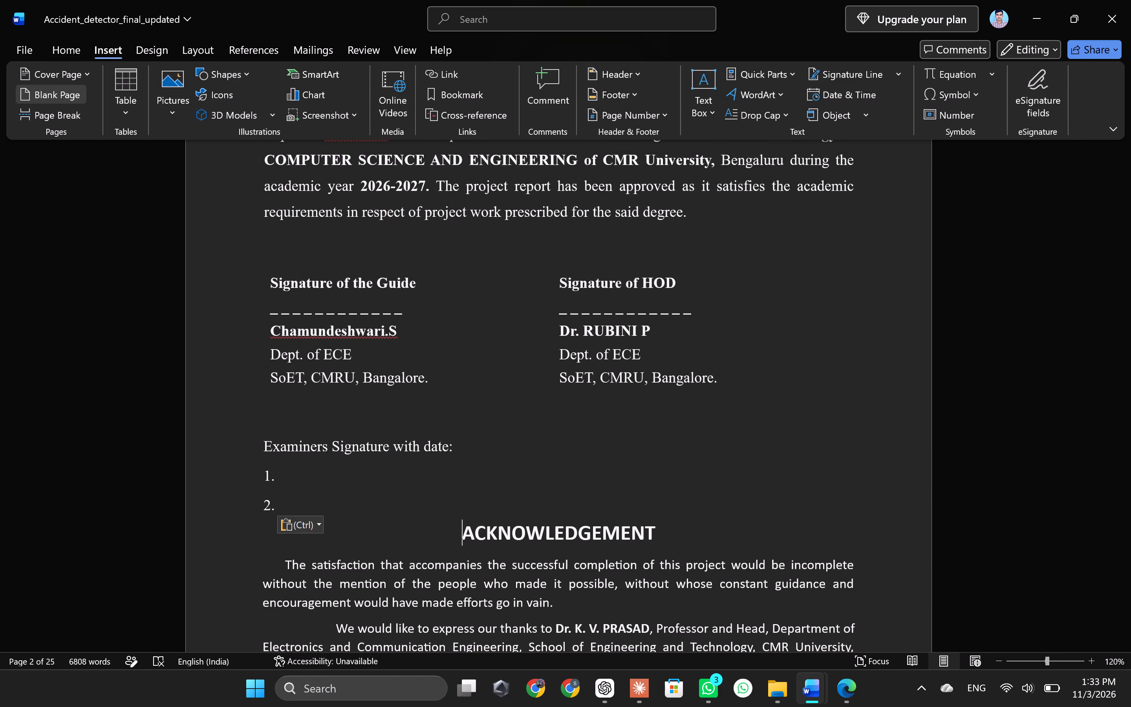
click(70, 87)
key(Delete)
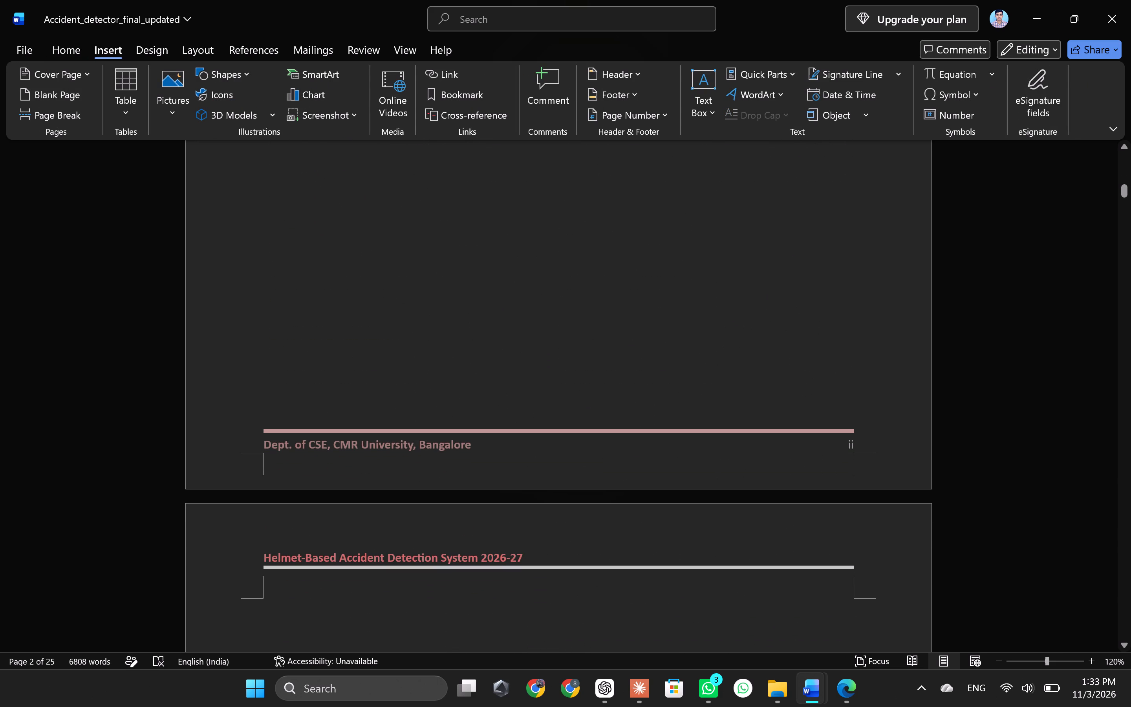
key(Delete)
key(Delete)
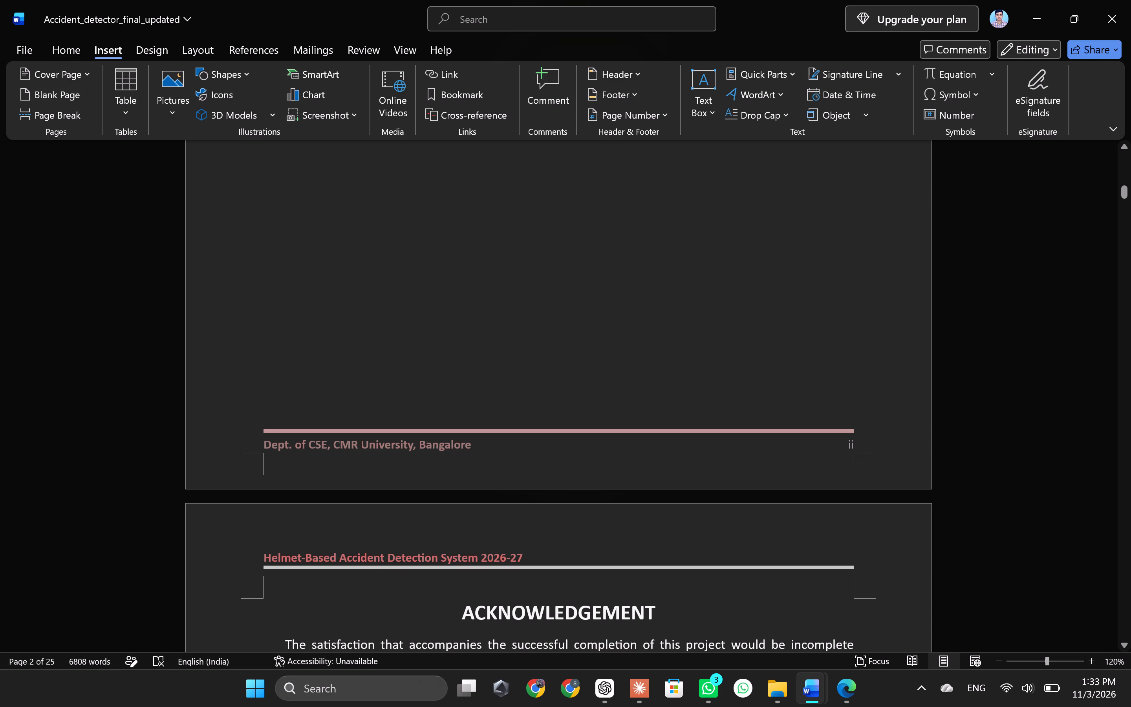
Add three blank lines between the certificate paragraph and the signature table.
click(359, 322)
scroll(359, 322, up, 2)
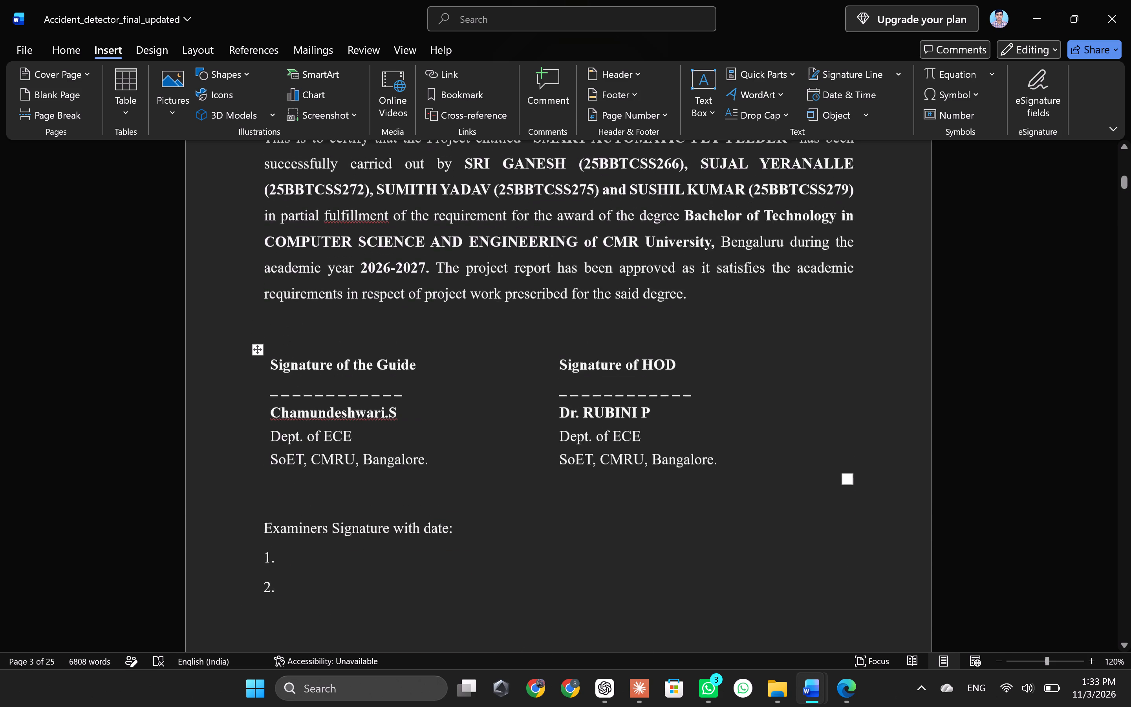
click(291, 366)
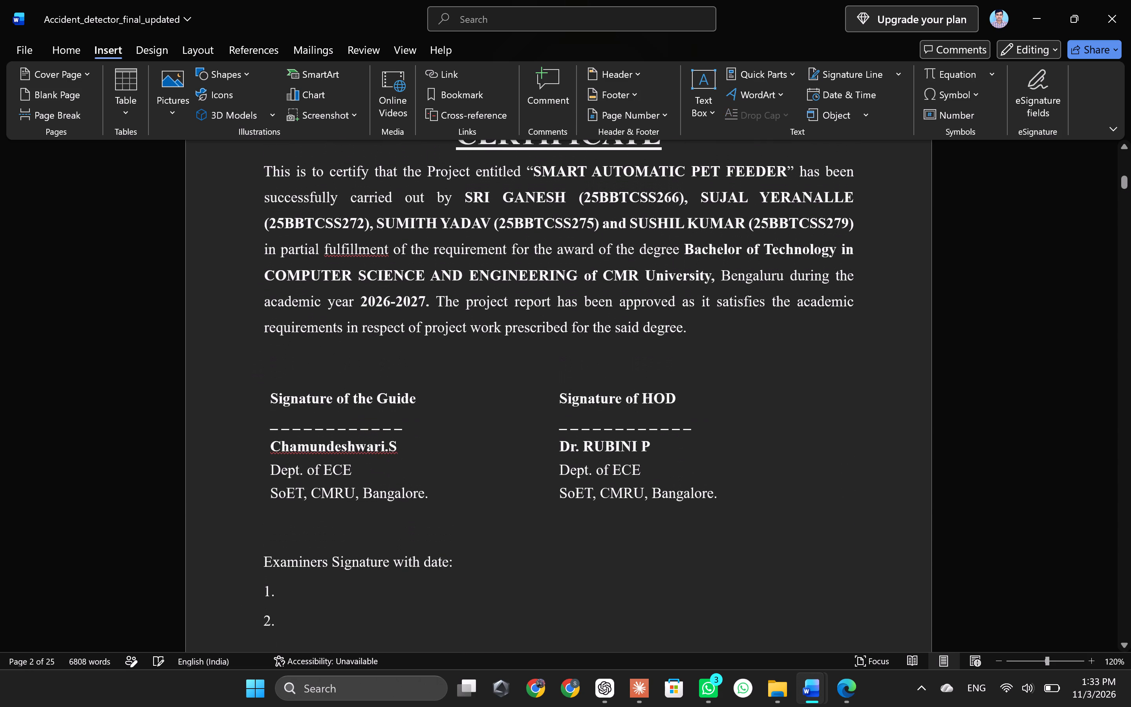
key(Return)
key(Return)
key(Return)
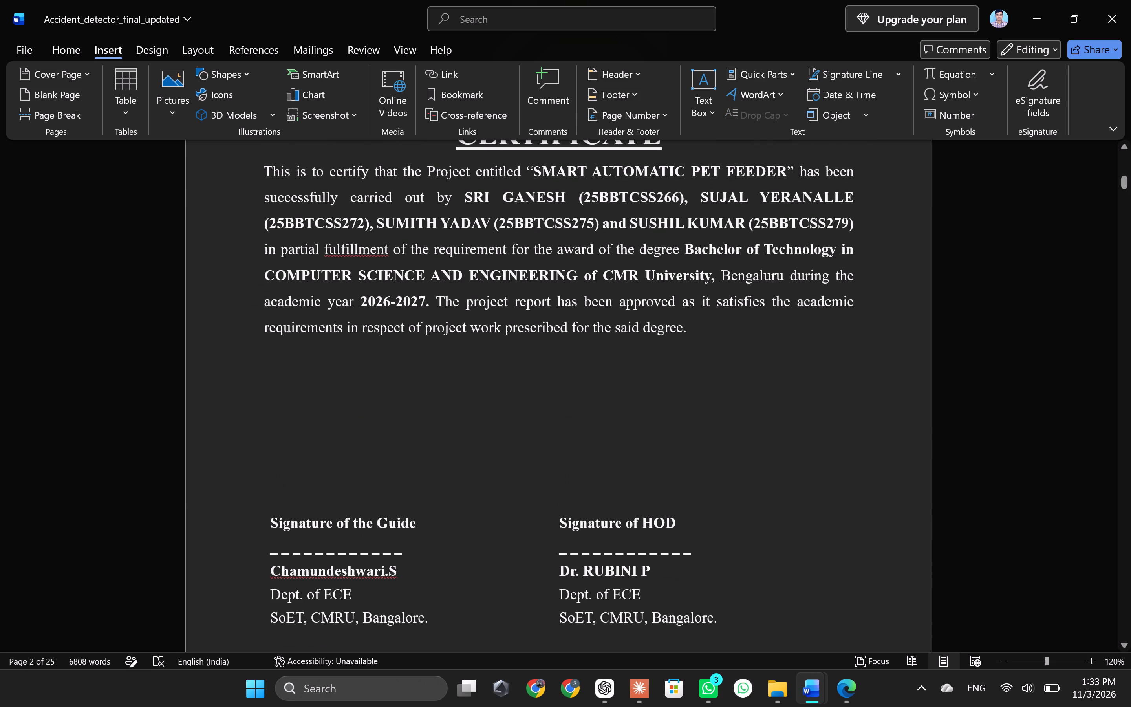
Right-align the whole Signature of HOD block, from its title through SoET, CMRU, Bangalore.
drag(721, 617, 600, 536)
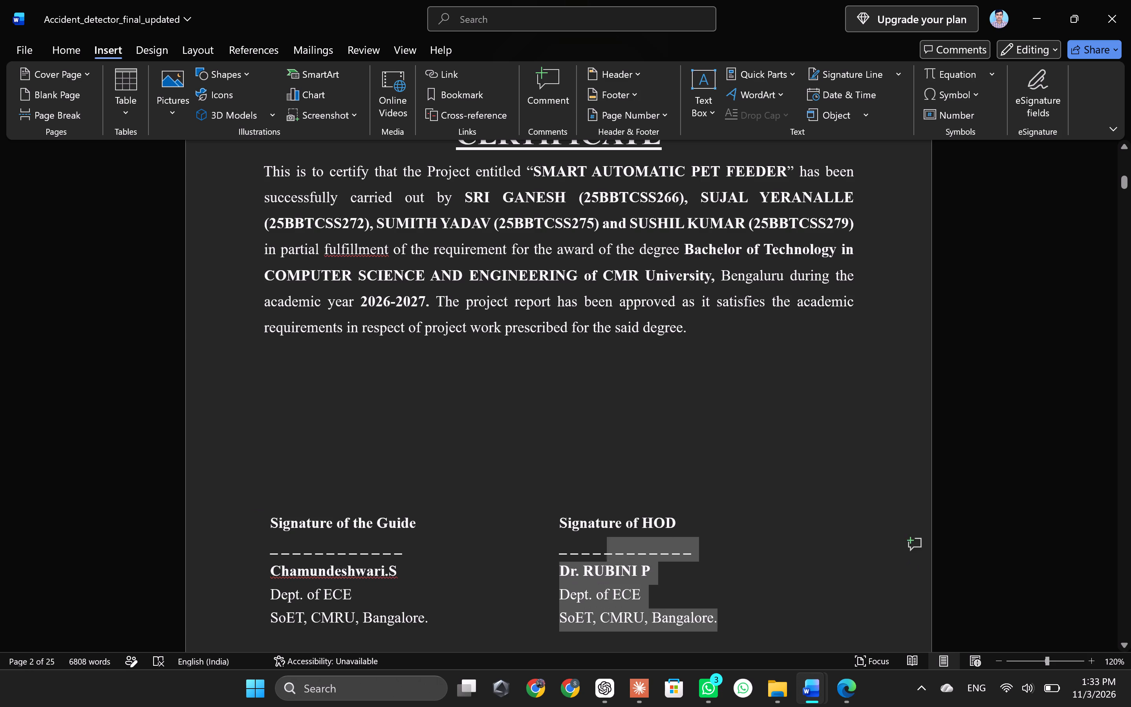
drag(600, 536, 565, 516)
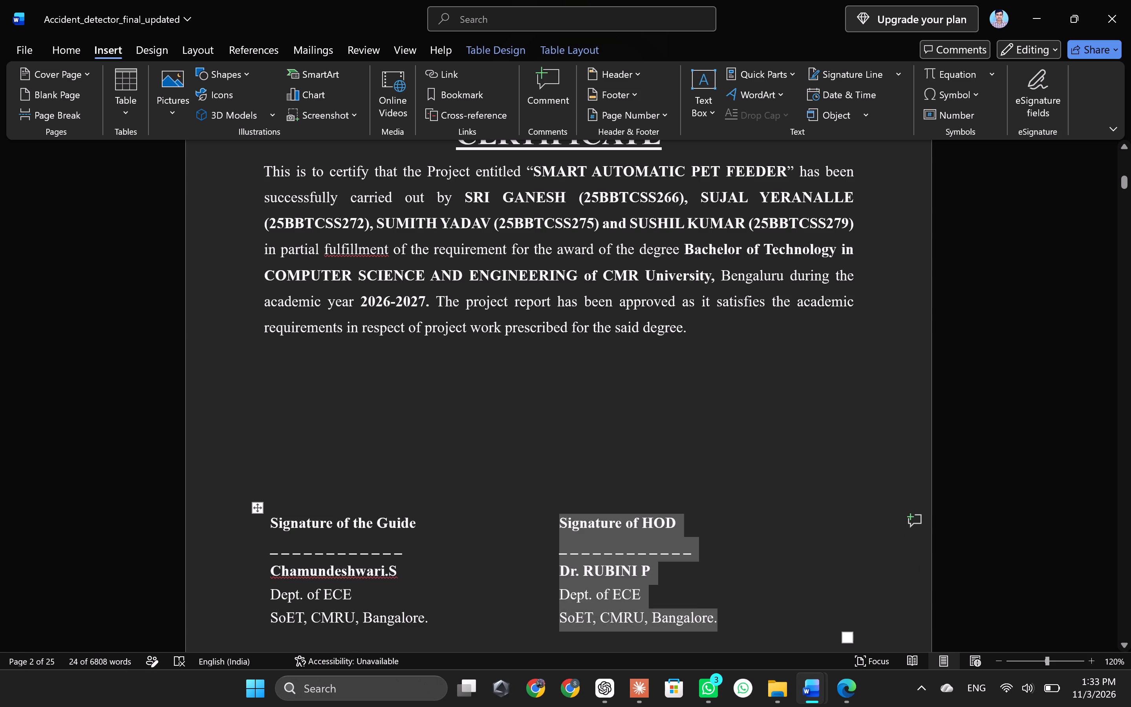
key(ctrl+r)
Replace the HOD's name under Signature of HOD with the new HOD's name, keeping the Dr. title.
click(782, 583)
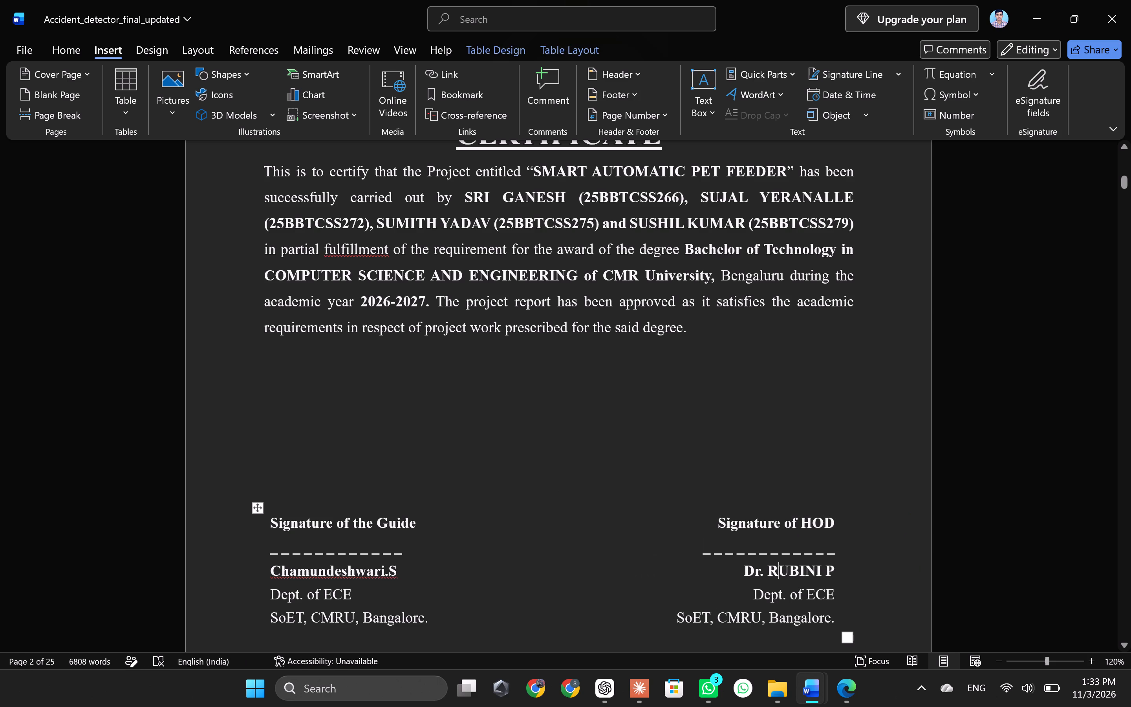
click(836, 570)
key(BackSpace)
key(BackSpace)
key(BackSpace)
key(BackSpace)
key(BackSpace)
key(BackSpace)
key(BackSpace)
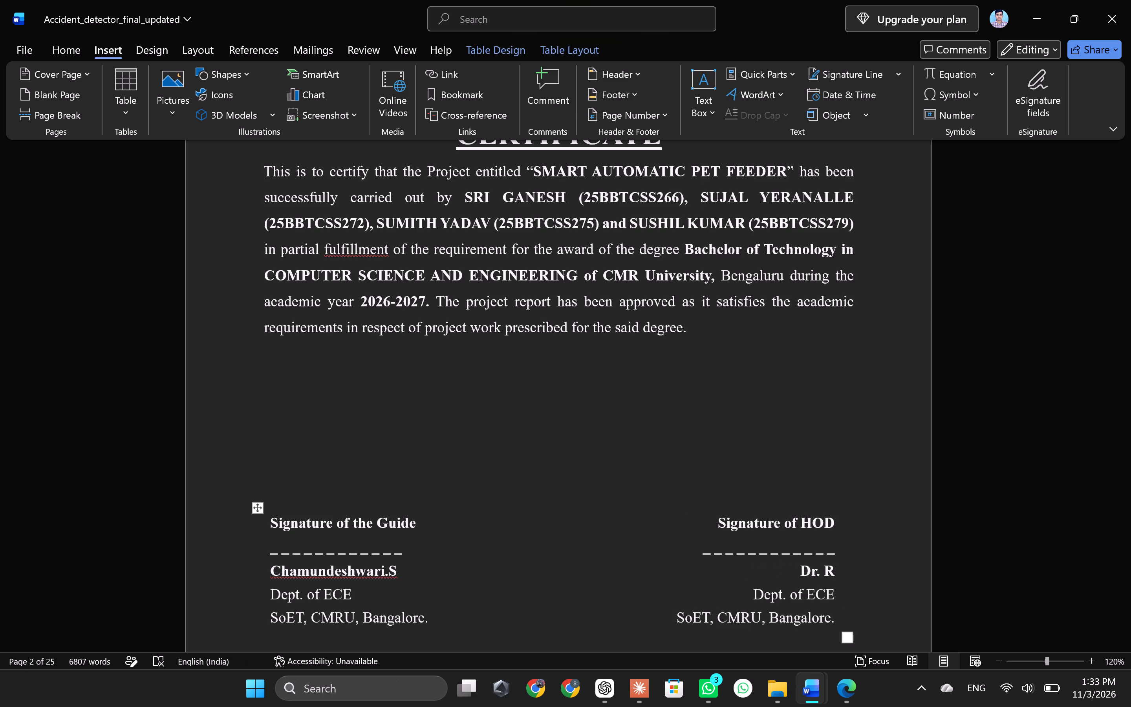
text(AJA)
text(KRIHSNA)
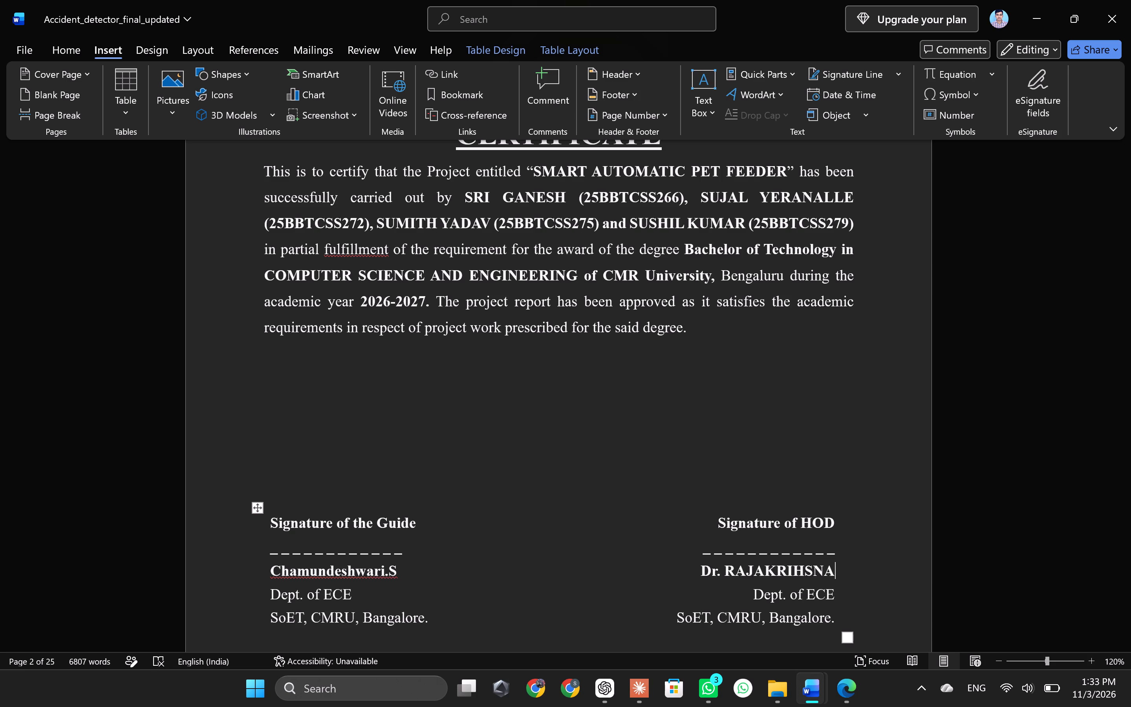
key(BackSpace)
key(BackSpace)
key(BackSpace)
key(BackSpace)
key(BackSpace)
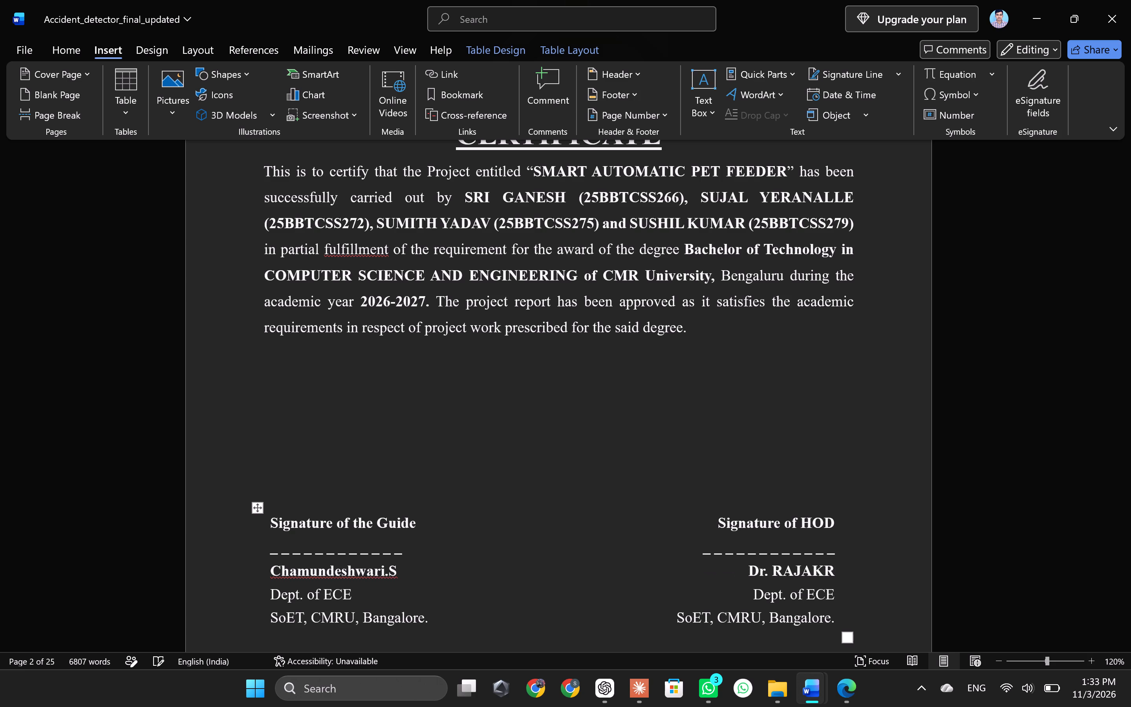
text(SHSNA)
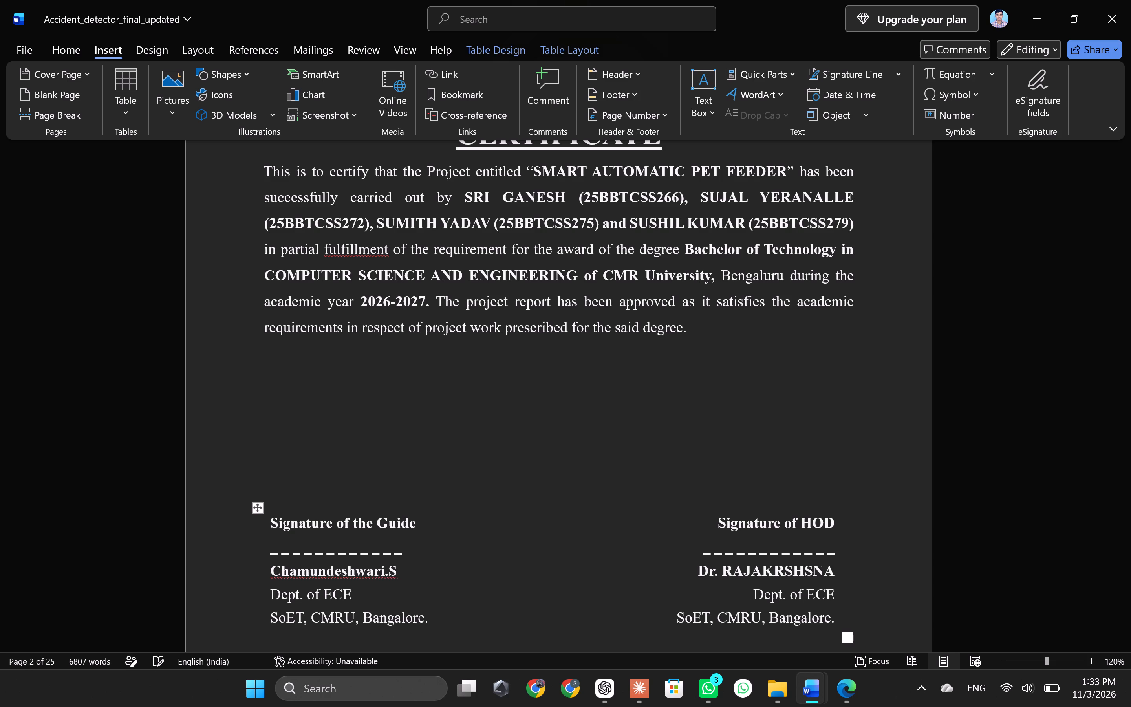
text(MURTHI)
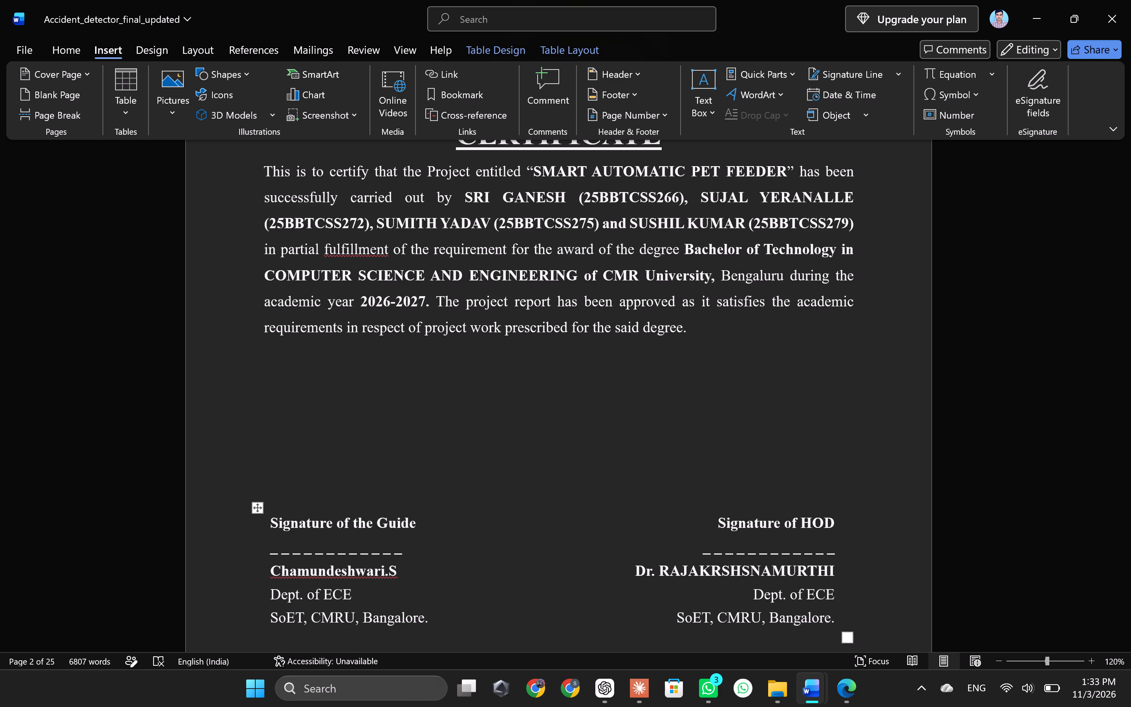
Replace the certificate's student names and numbers with the accident detection team's list from the clipboard history, removing the leftover closing bracket.
scroll(717, 504, up, 1)
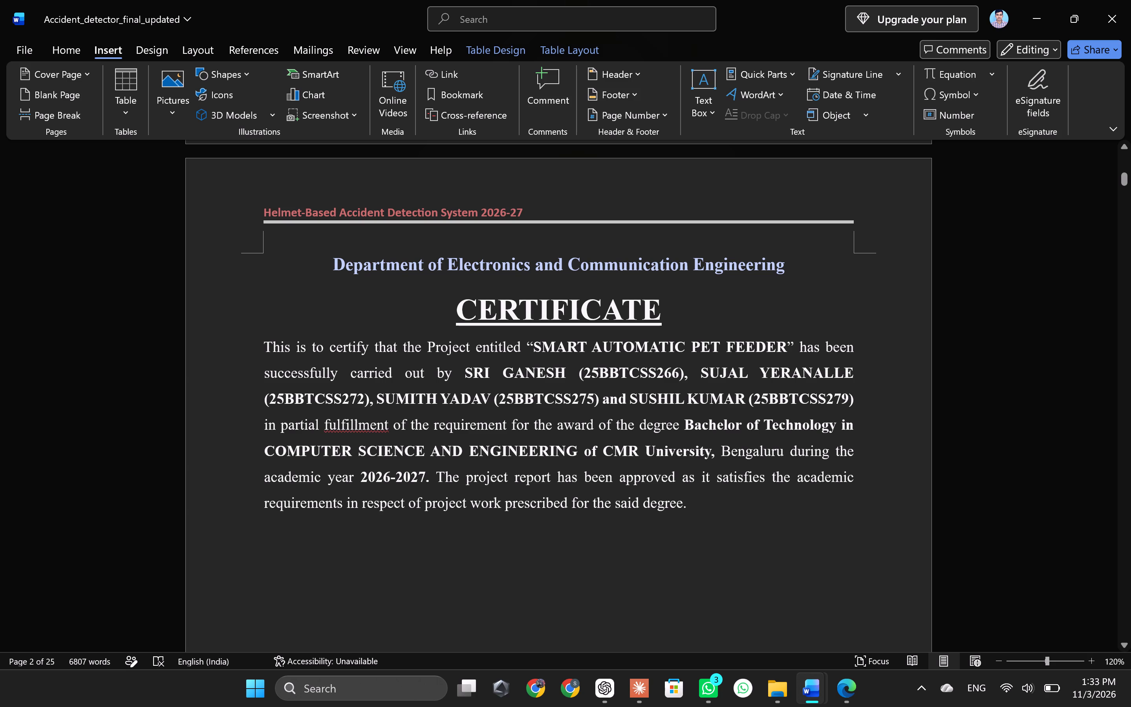
drag(849, 402, 779, 405)
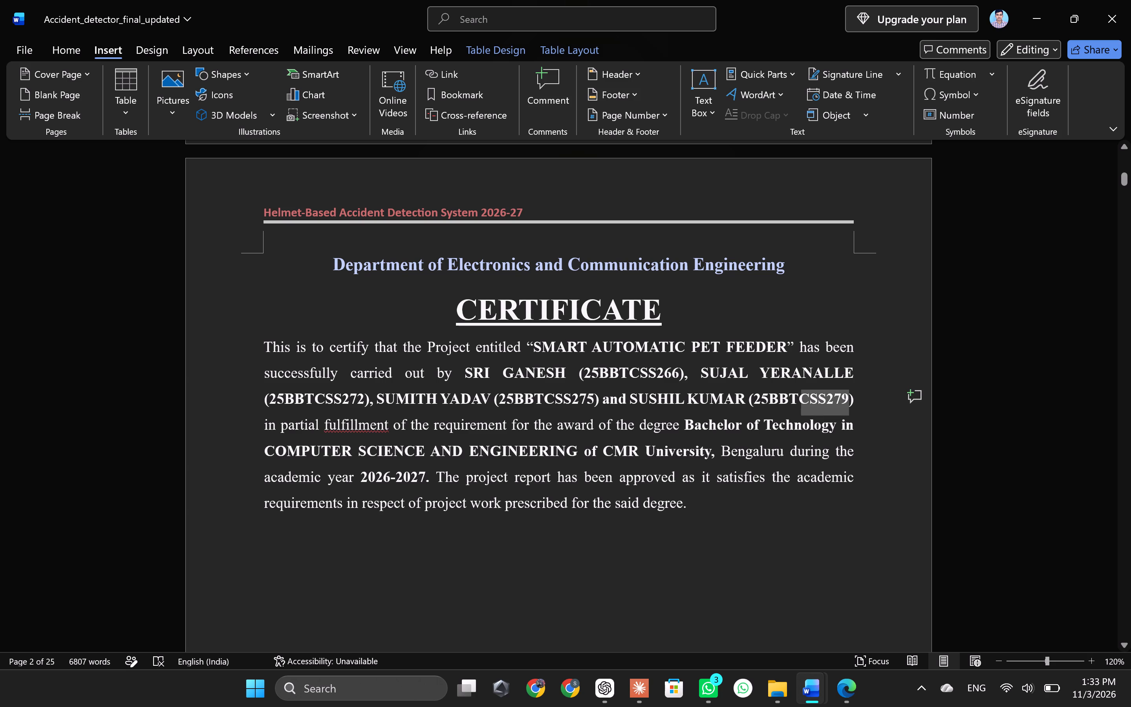
drag(779, 405, 465, 385)
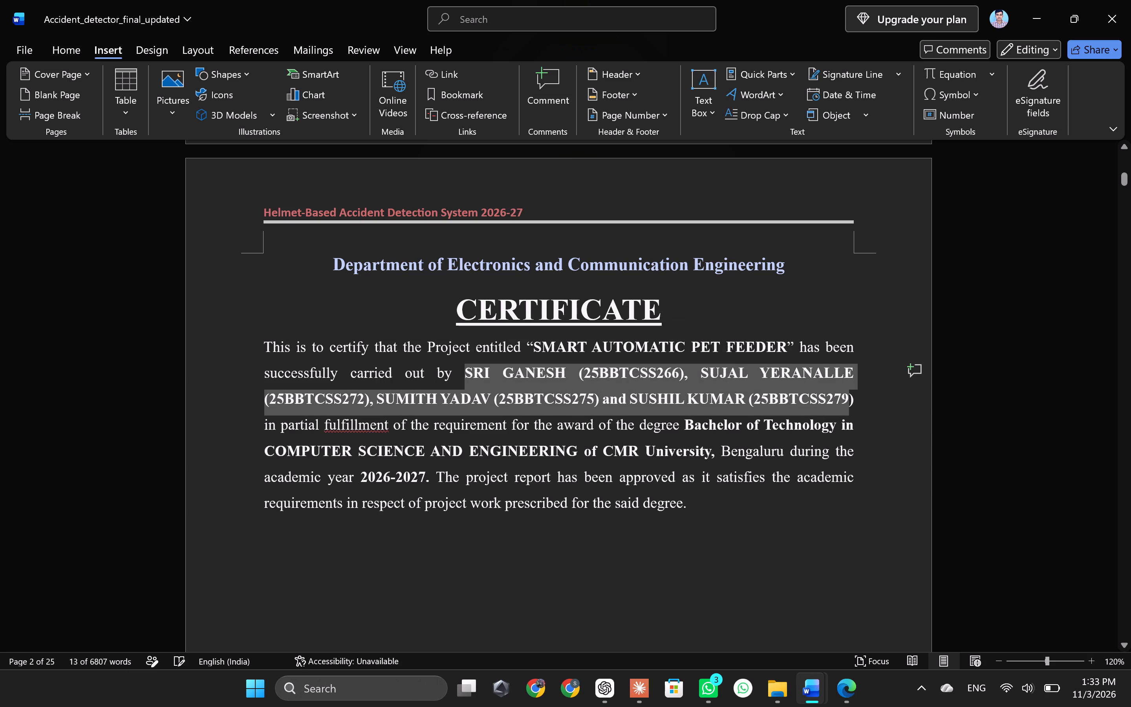
key(super+v)
scroll(571, 312, down, 2)
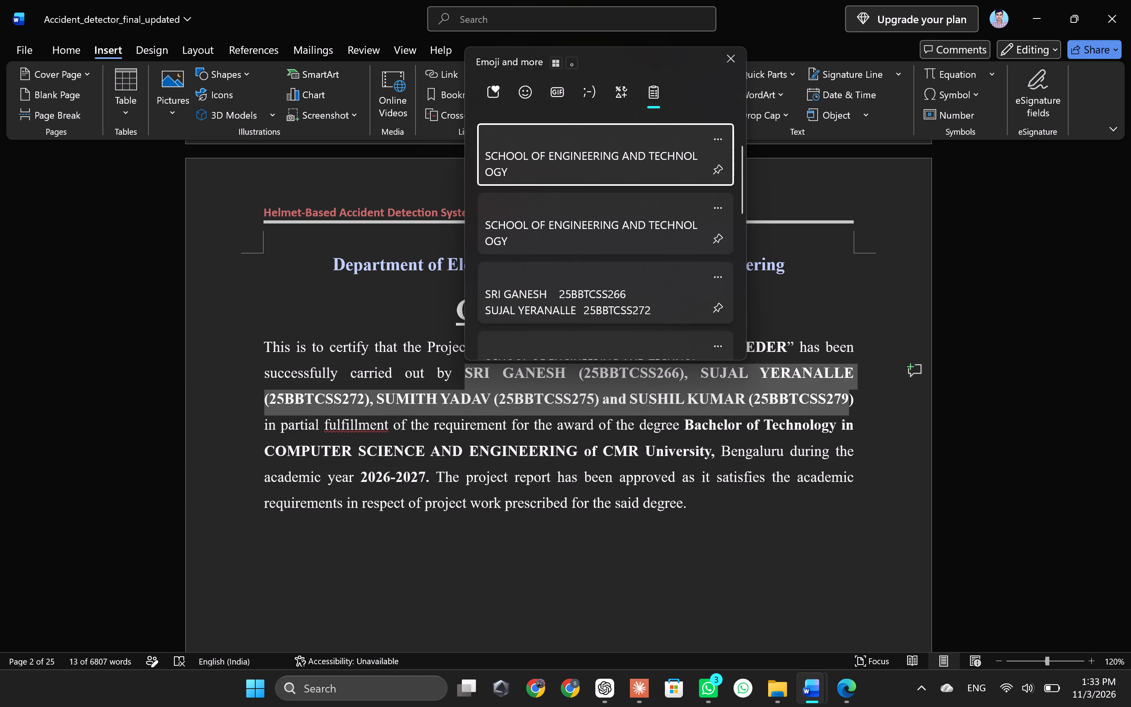
scroll(571, 312, down, 4)
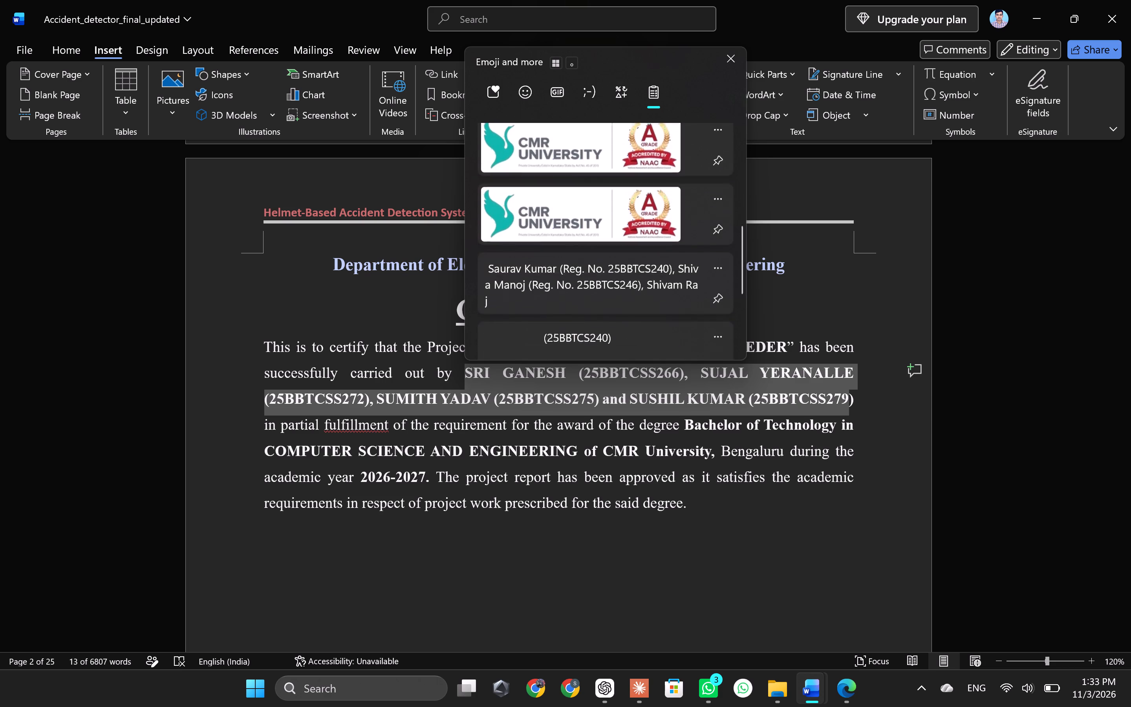
scroll(571, 312, down, 1)
click(570, 231)
key(ctrl+v)
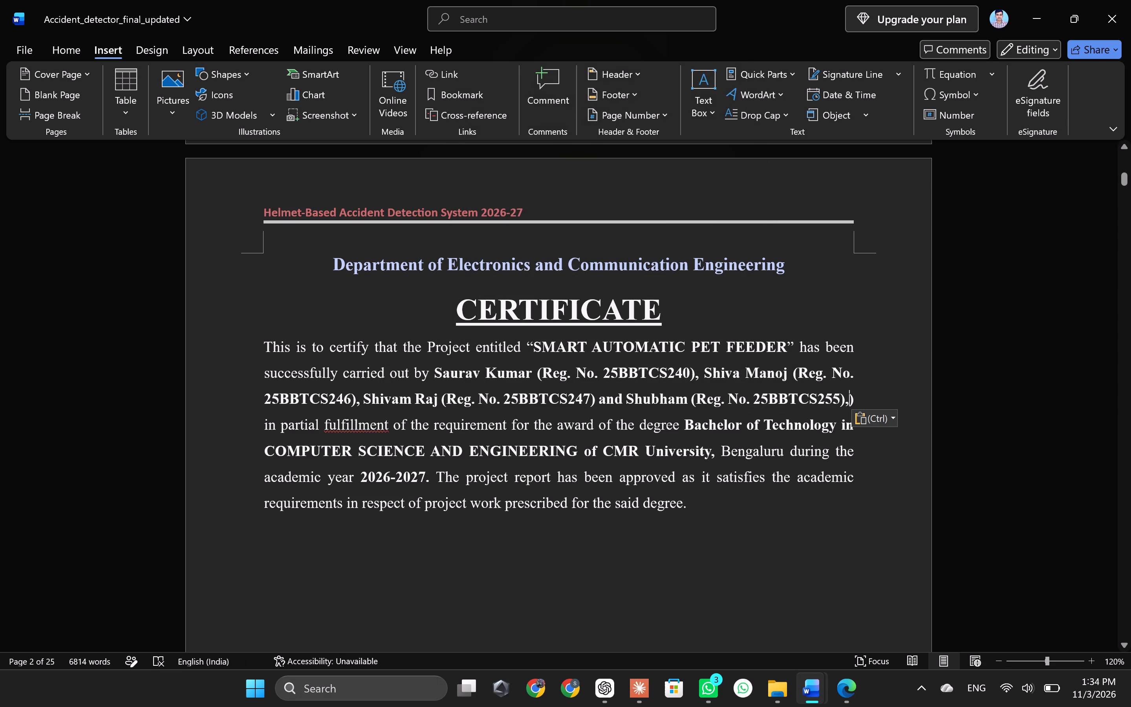
key(Delete)
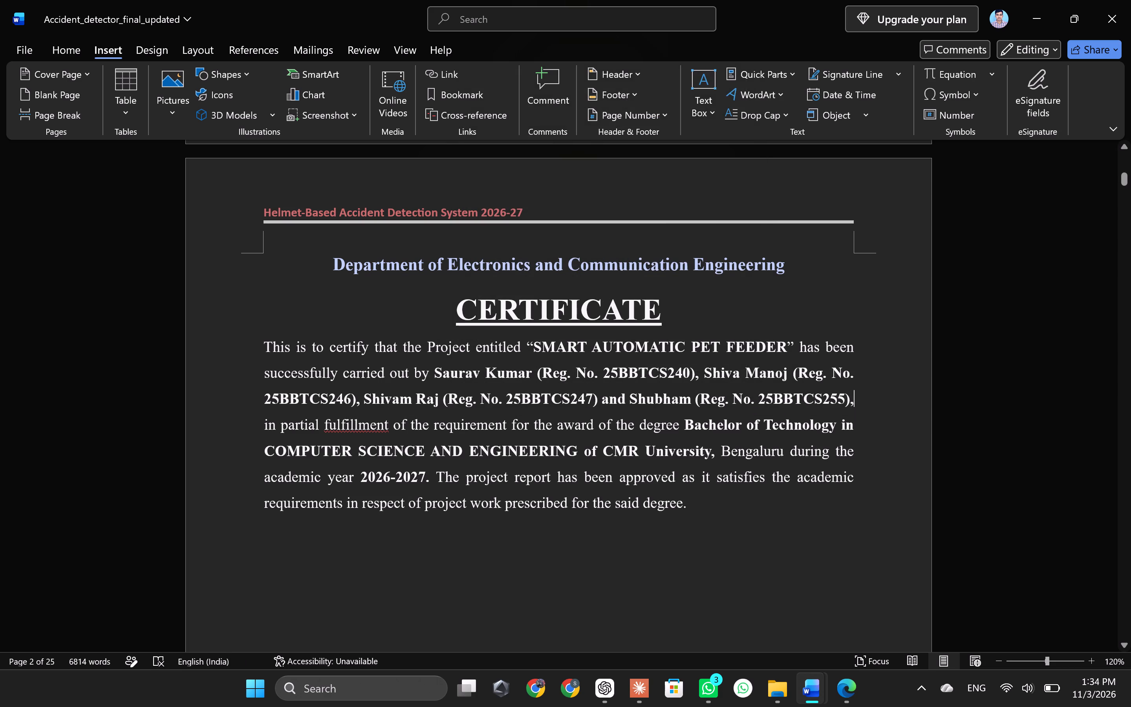
Add four blank lines after the front page's last address line so the certificate starts with its logos on the second page.
scroll(545, 366, up, 2)
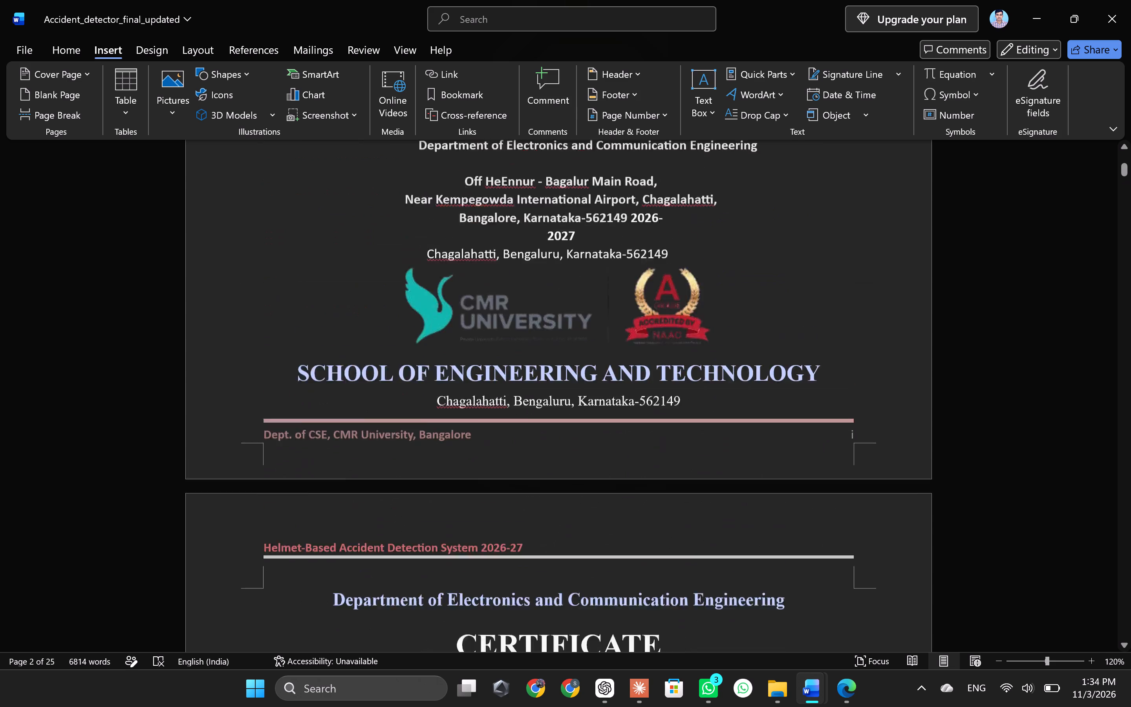
scroll(545, 366, up, 1)
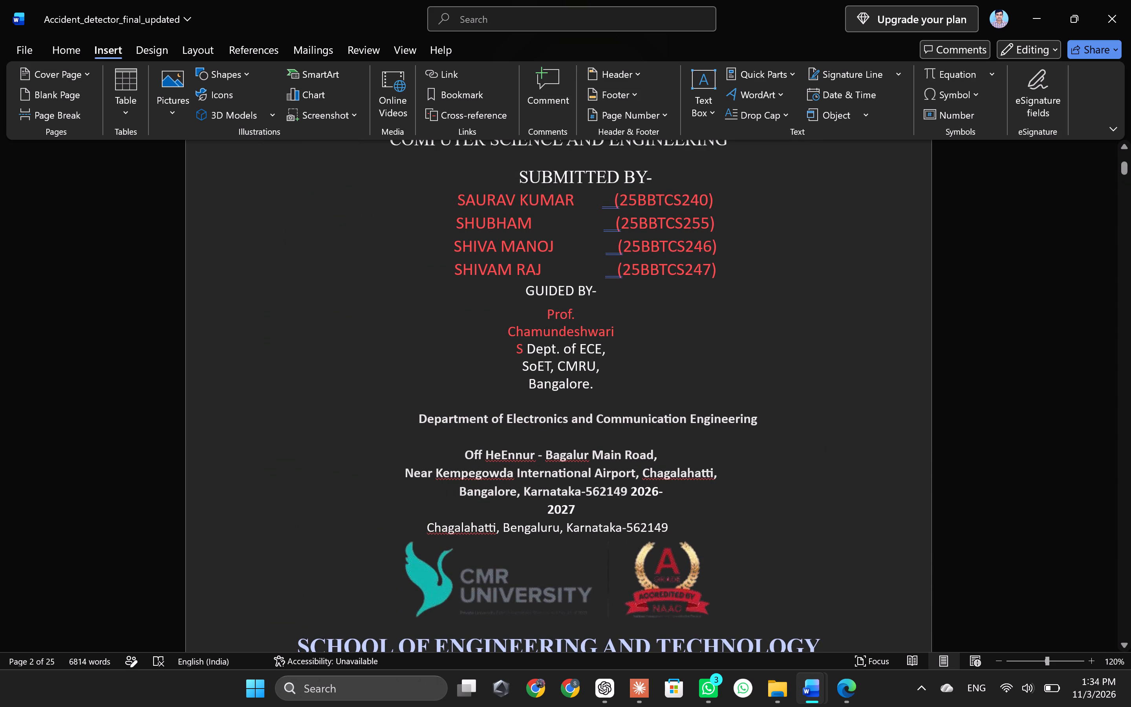
click(680, 529)
key(Return)
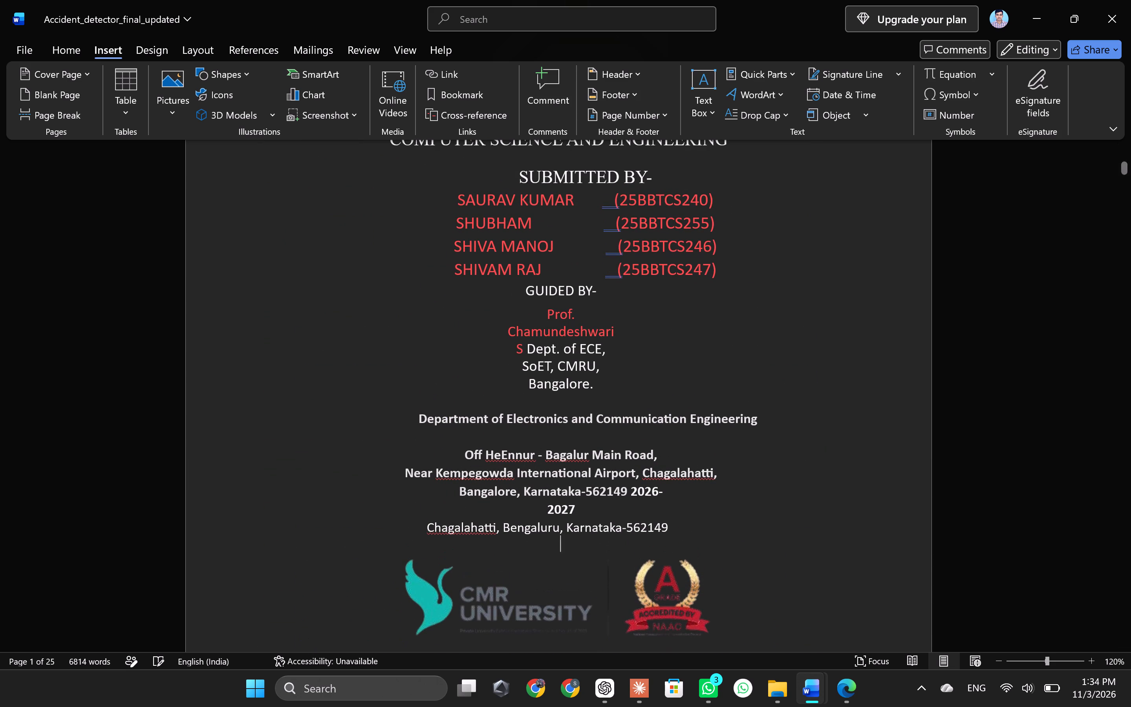
key(Return)
key(Return)
key(Return)
scroll(680, 529, down, 4)
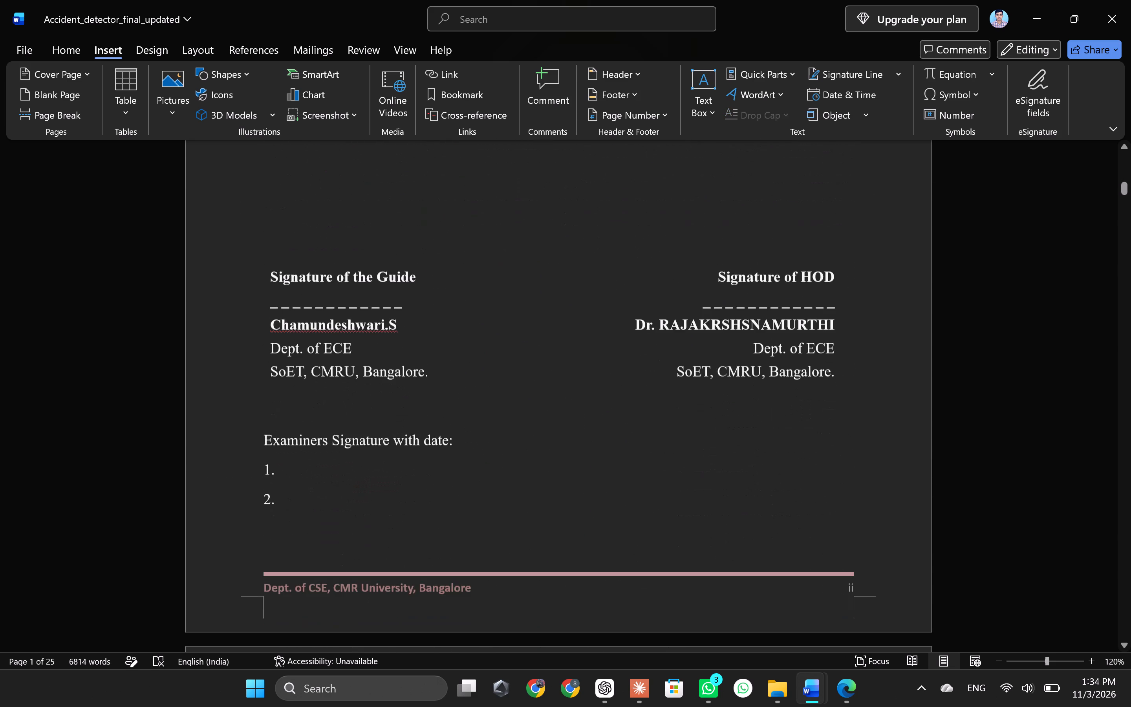
scroll(680, 529, down, 1)
scroll(680, 529, up, 3)
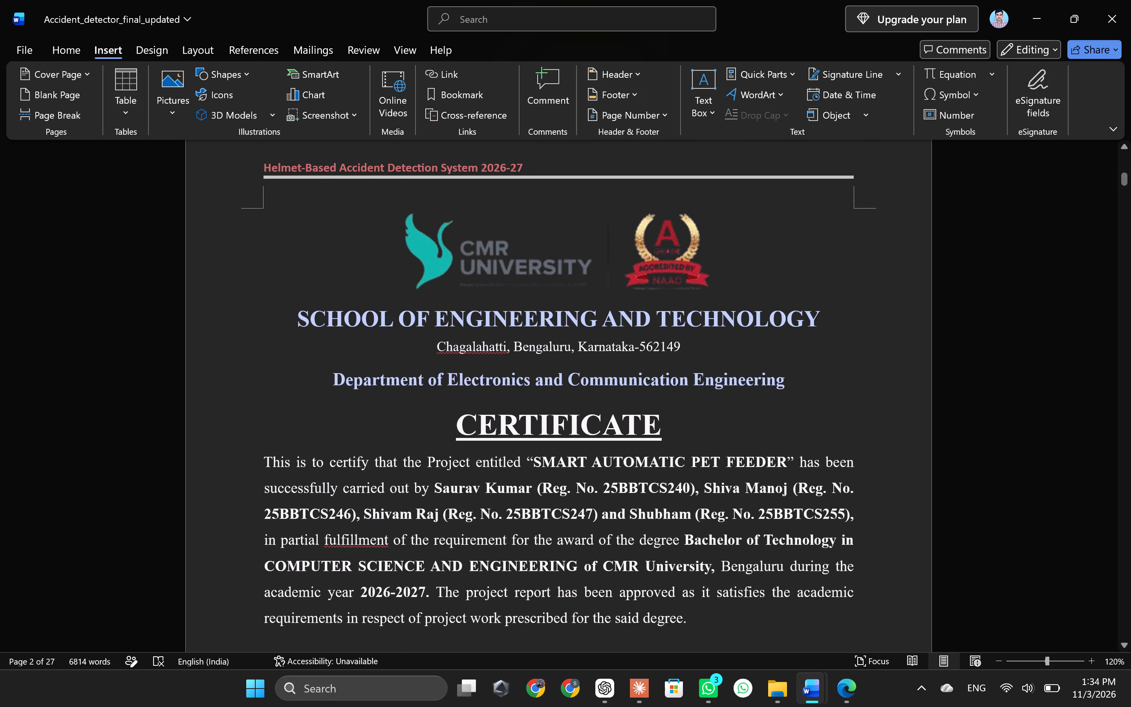
Copy HELMET-BASED ACCIDENT DETECTION SYSTEM from the front page and paste it over SMART AUTOMATIC PET FEEDER in the certificate paragraph.
scroll(706, 330, up, 1)
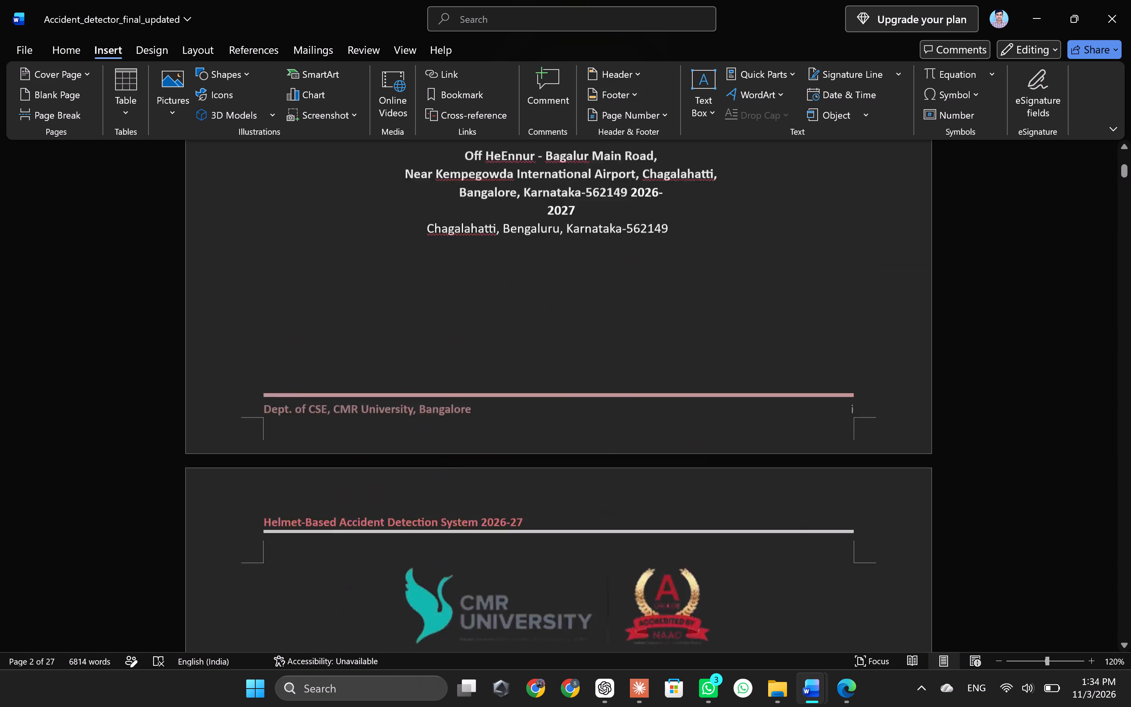
scroll(706, 330, up, 2)
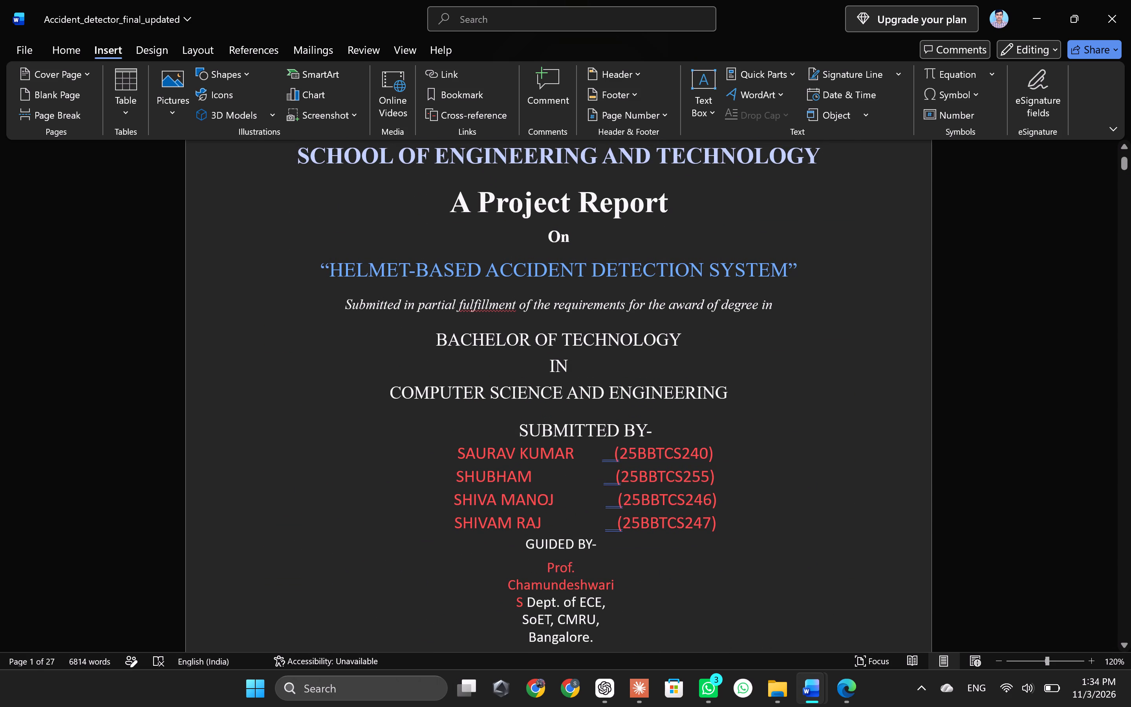
drag(788, 262, 335, 278)
key(ctrl+c)
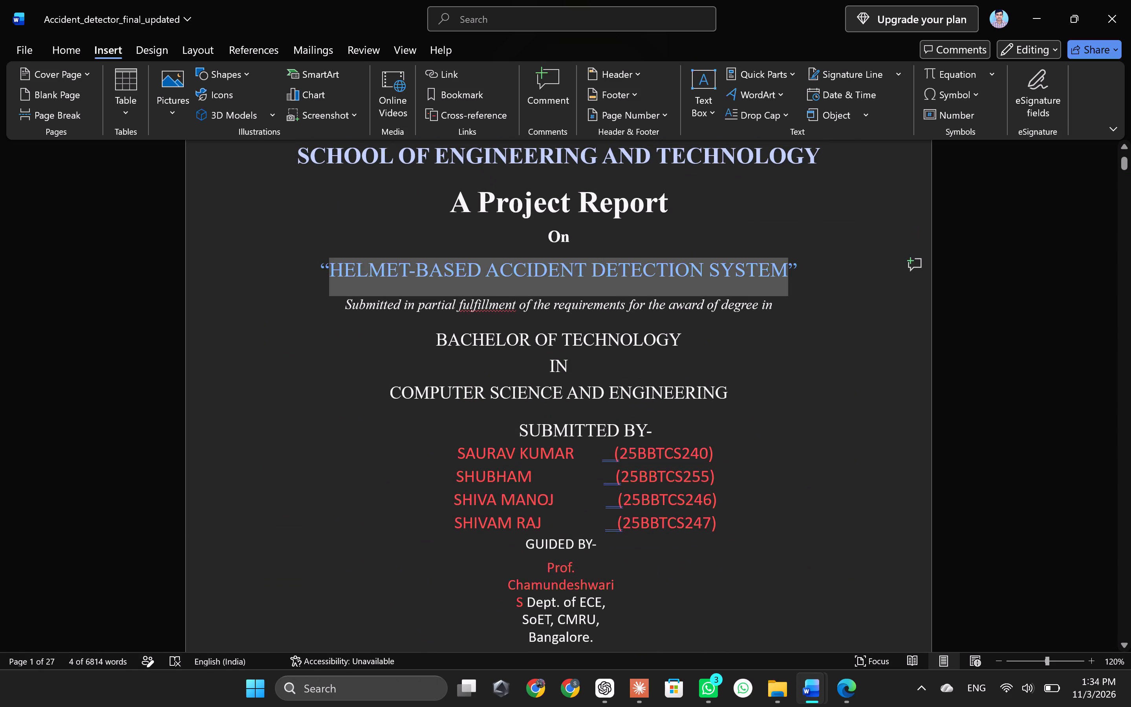
scroll(473, 485, down, 4)
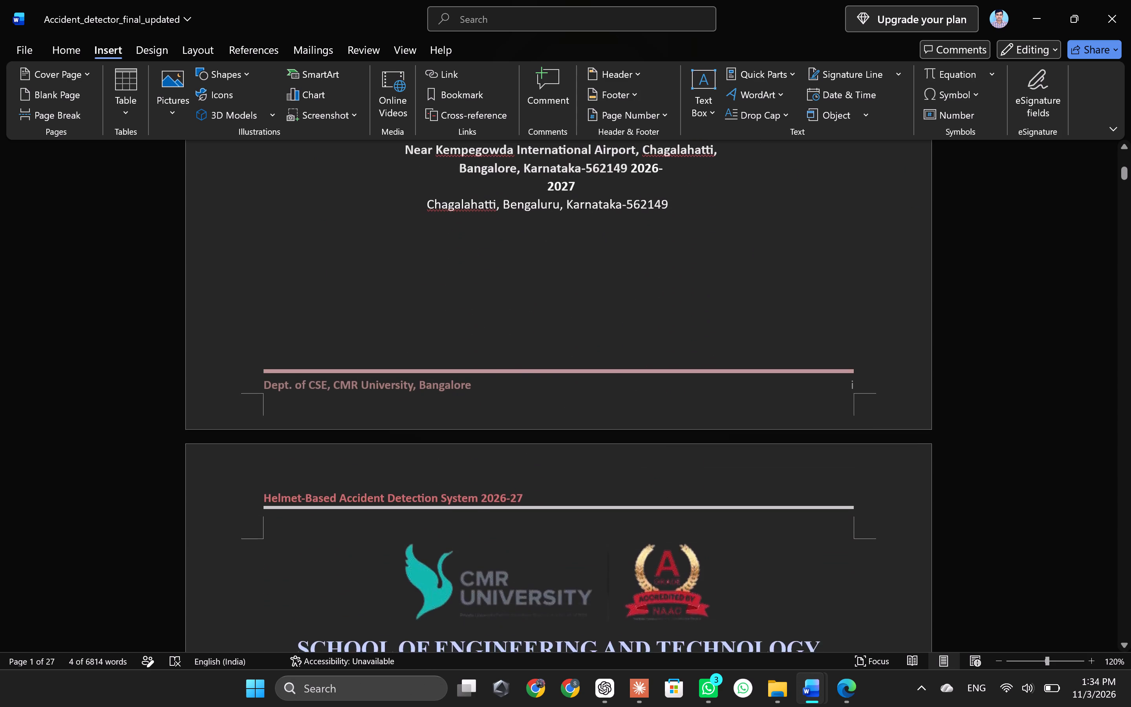
scroll(473, 485, down, 1)
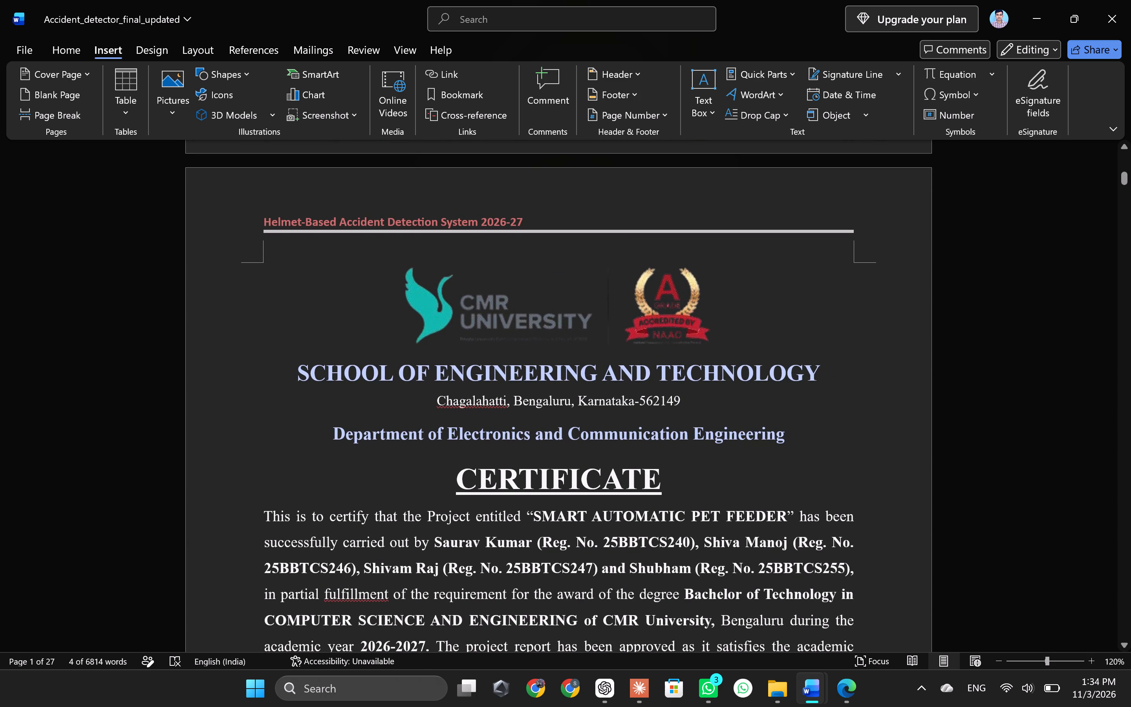
drag(788, 512, 541, 513)
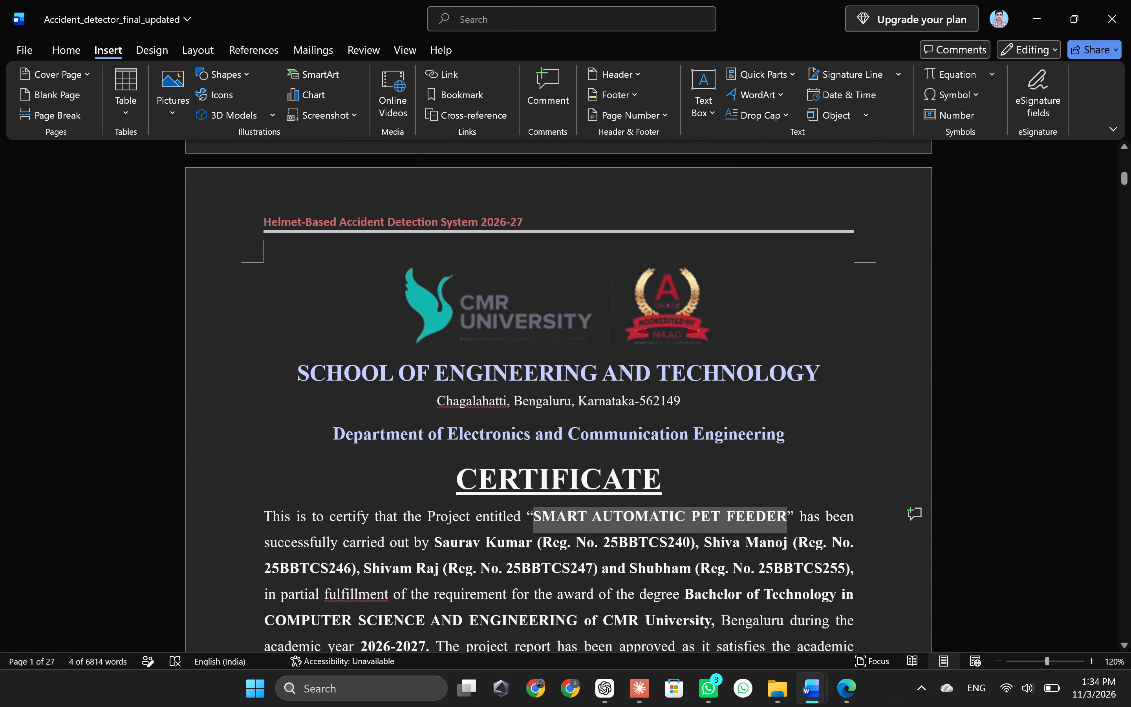
drag(541, 513, 536, 515)
key(ctrl+v)
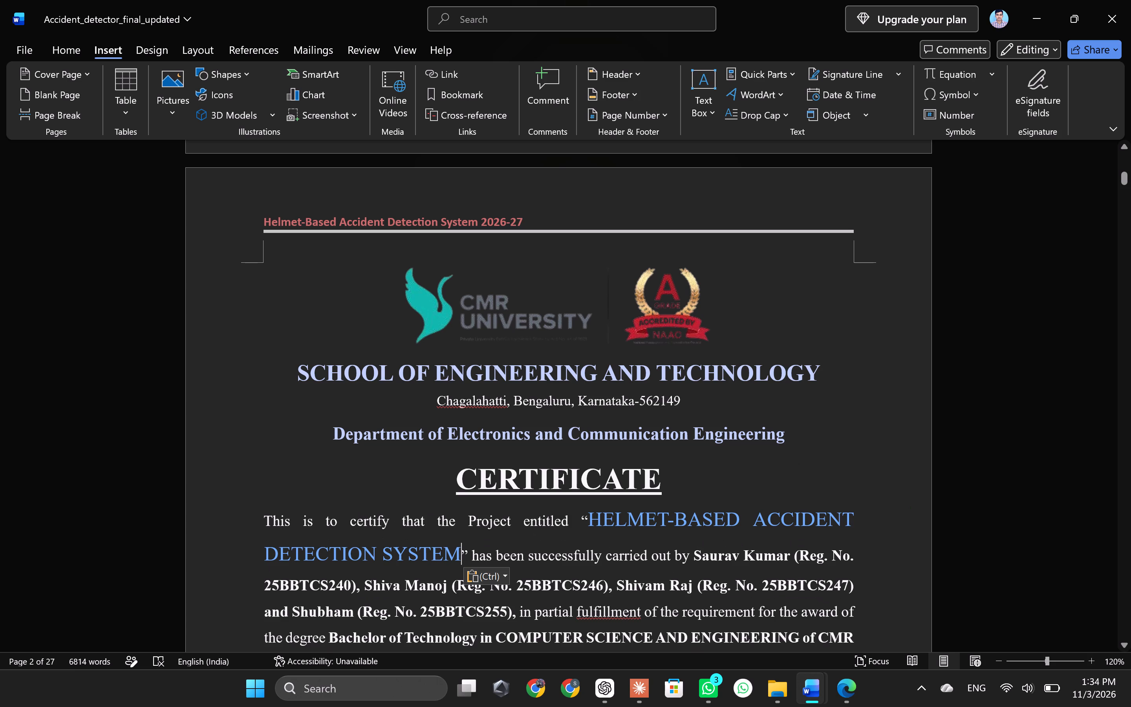
Format the pasted project title in the certificate paragraph with font size 11 and the standard red colour.
key(ctrl+Up)
key(Down)
key(Right)
key(Right)
key(Right)
key(Right)
key(Right)
key(Right)
key(Right)
key(Right)
key(Right)
key(Right)
key(Right)
key(Right)
key(Right)
key(Right)
key(Right)
key(Right)
key(Right)
key(Right)
key(Left)
key(Left)
key(shift+Left)
key(shift+Left)
key(shift+Left)
key(shift+Left)
key(shift+Left)
key(shift+Left)
key(shift+Left)
key(shift+Left)
key(shift+Left)
key(shift+Left)
key(shift+Left)
key(shift+Left)
key(shift+Left)
key(shift+Left)
key(shift+Left)
key(shift+Left)
key(shift+Left)
key(shift+Left)
key(shift+Left)
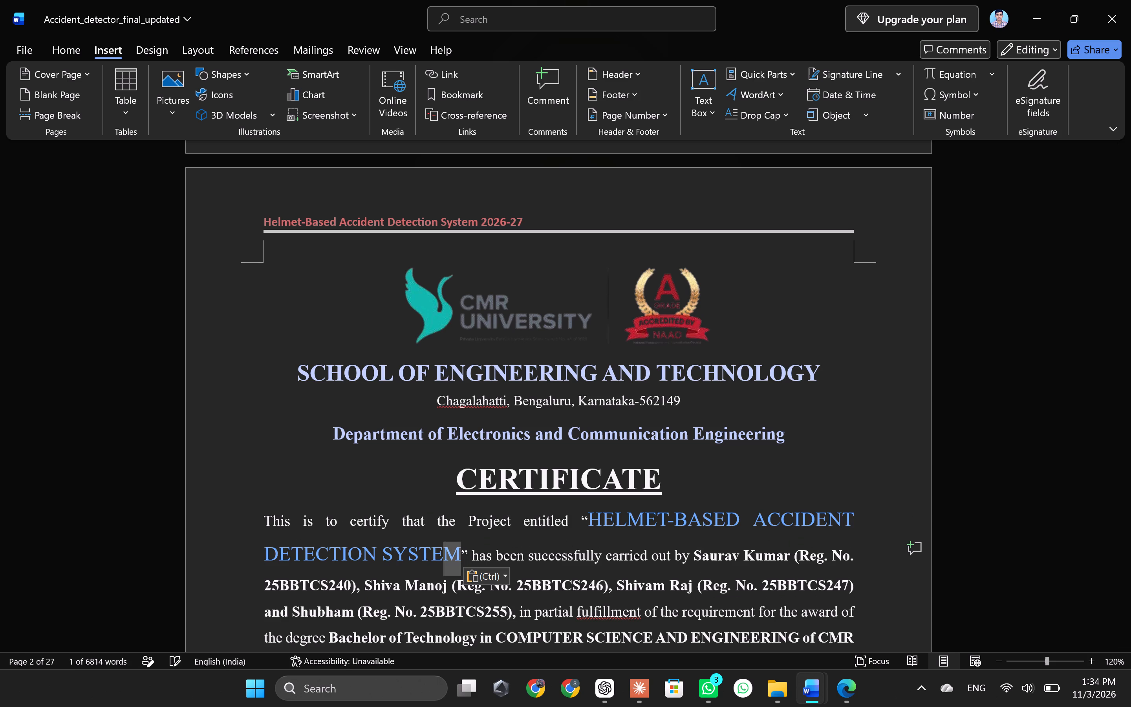
key(shift+Left)
key(shift+Left)
key(shift+Left)
key(shift+Left)
key(shift+Left)
key(shift+Left)
key(shift+Left)
key(shift+Left)
key(shift+Left)
key(shift+Left)
key(shift+Left)
key(shift+Left)
key(shift+Left)
key(shift+Left)
key(shift+Left)
key(shift+Left)
key(shift+Left)
key(shift+Left)
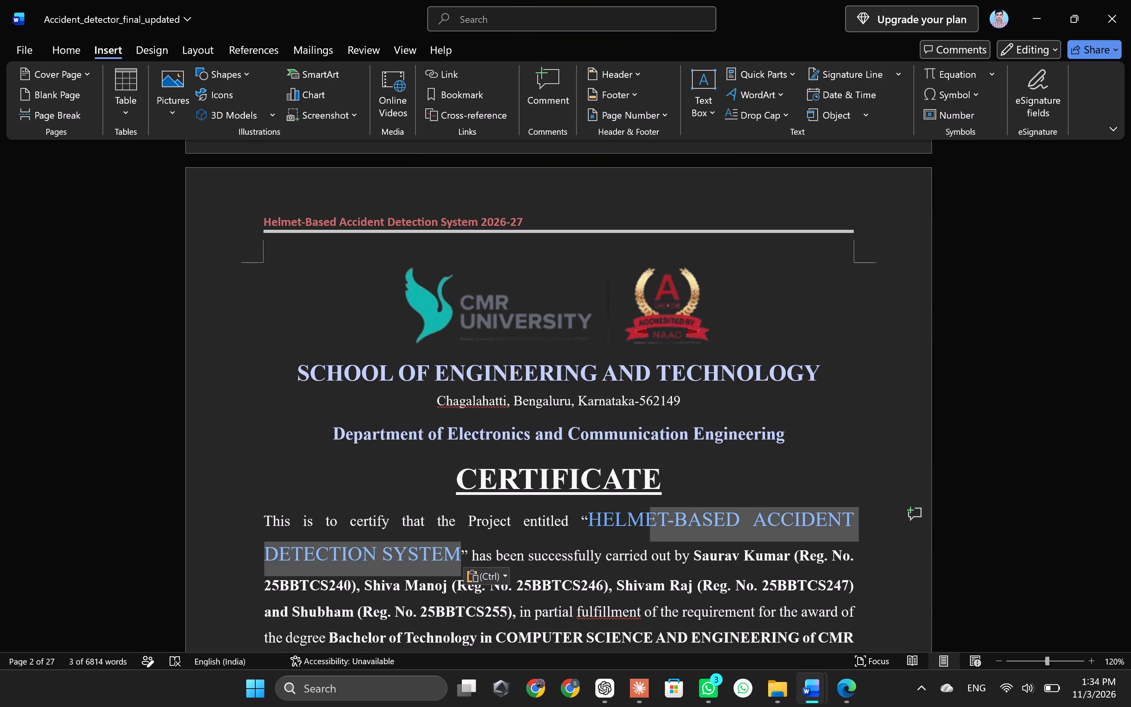
key(shift+Left)
key(shift+Left)
key(shift+Right)
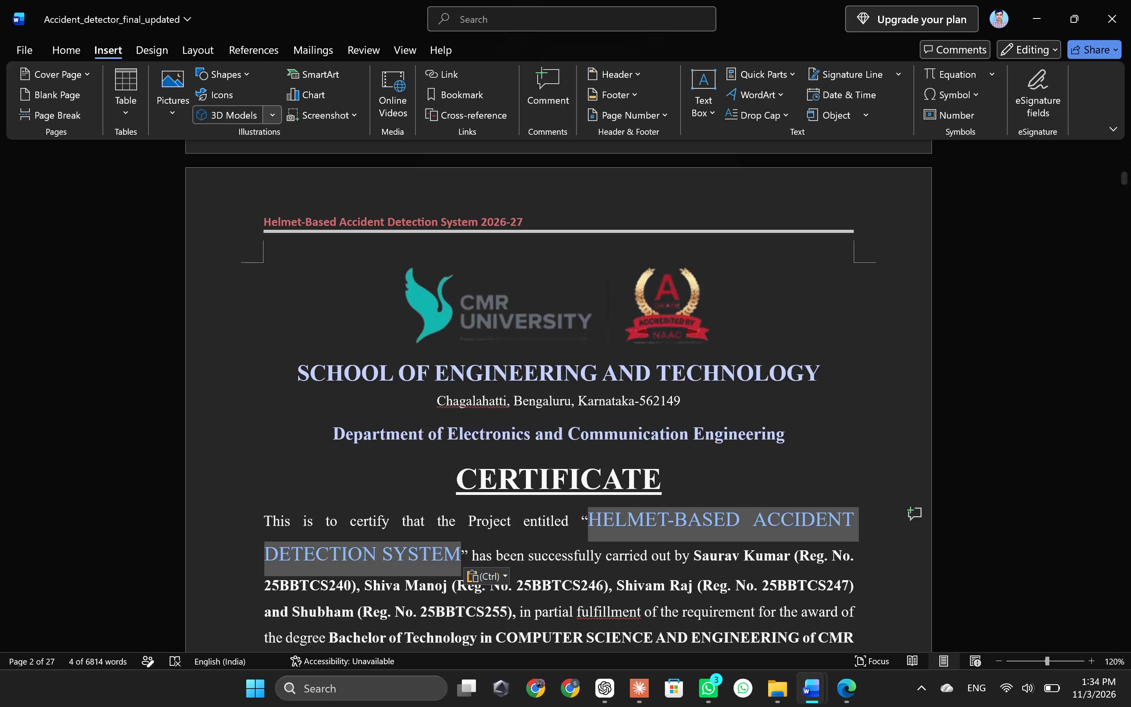
click(75, 48)
click(203, 73)
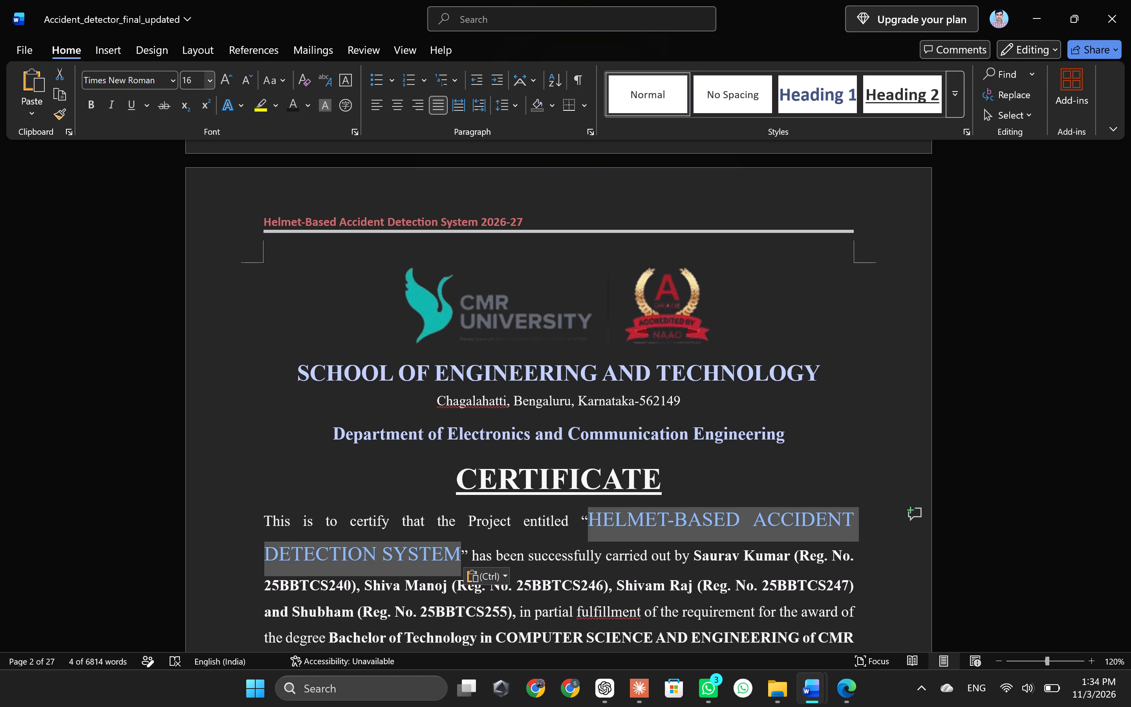
click(208, 76)
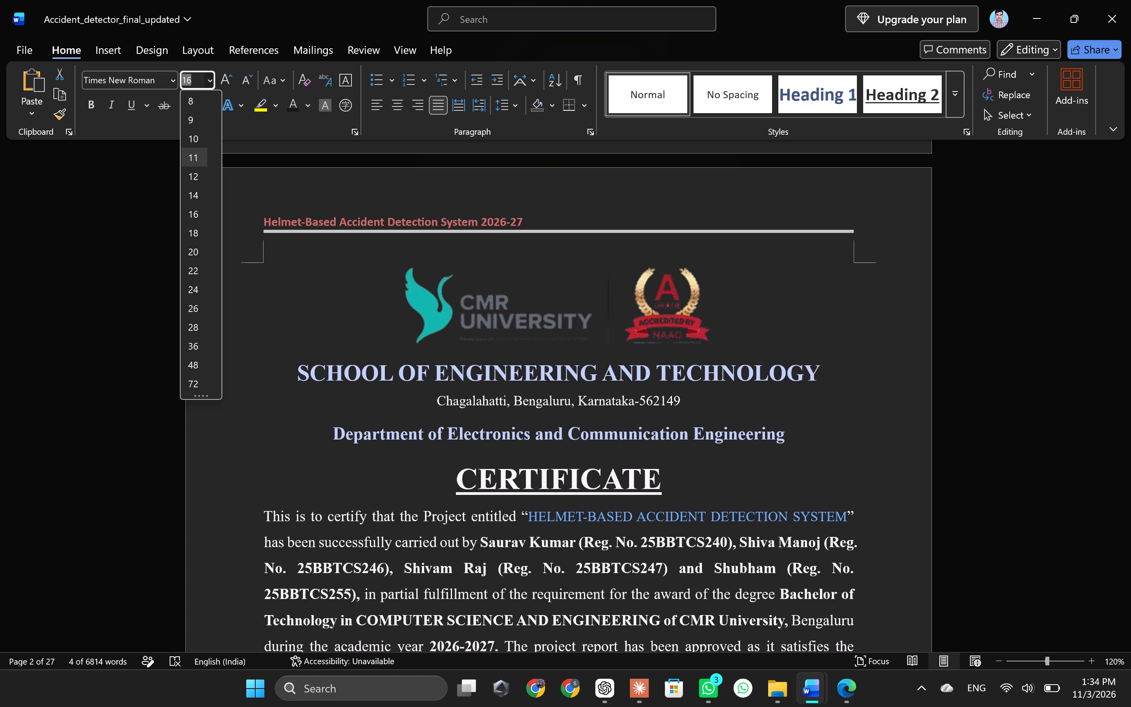
click(199, 148)
click(307, 97)
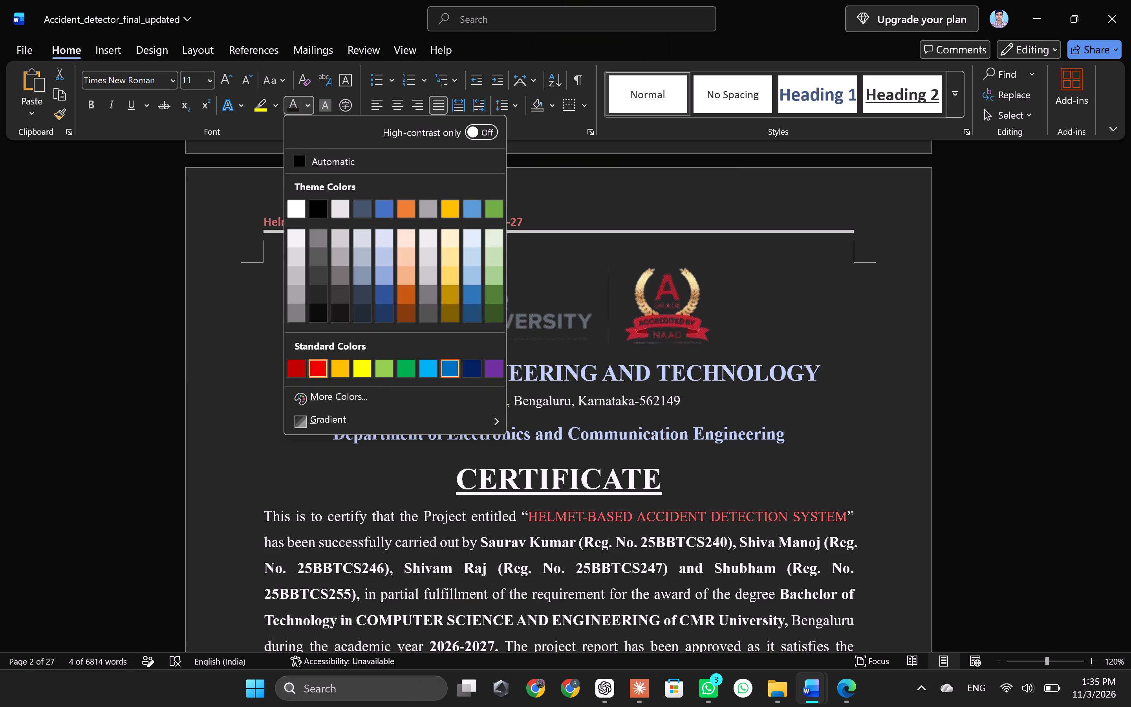
click(319, 370)
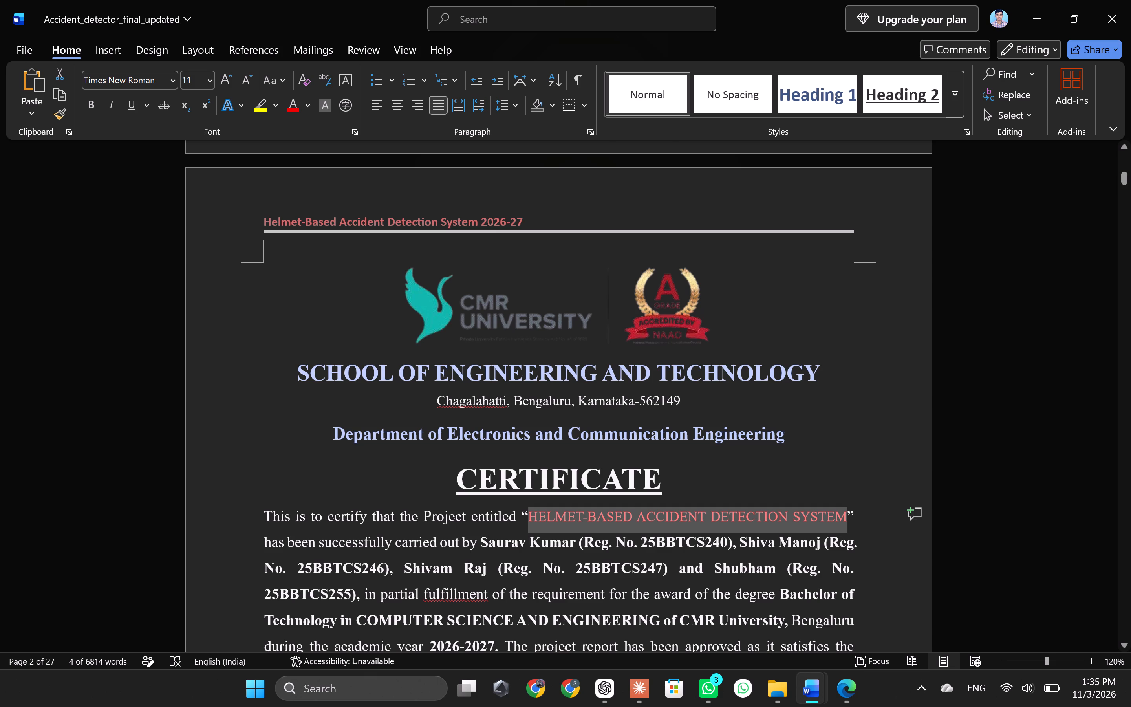
Format all four students' names and registration numbers in the certificate paragraph with font size 11 in red.
click(571, 560)
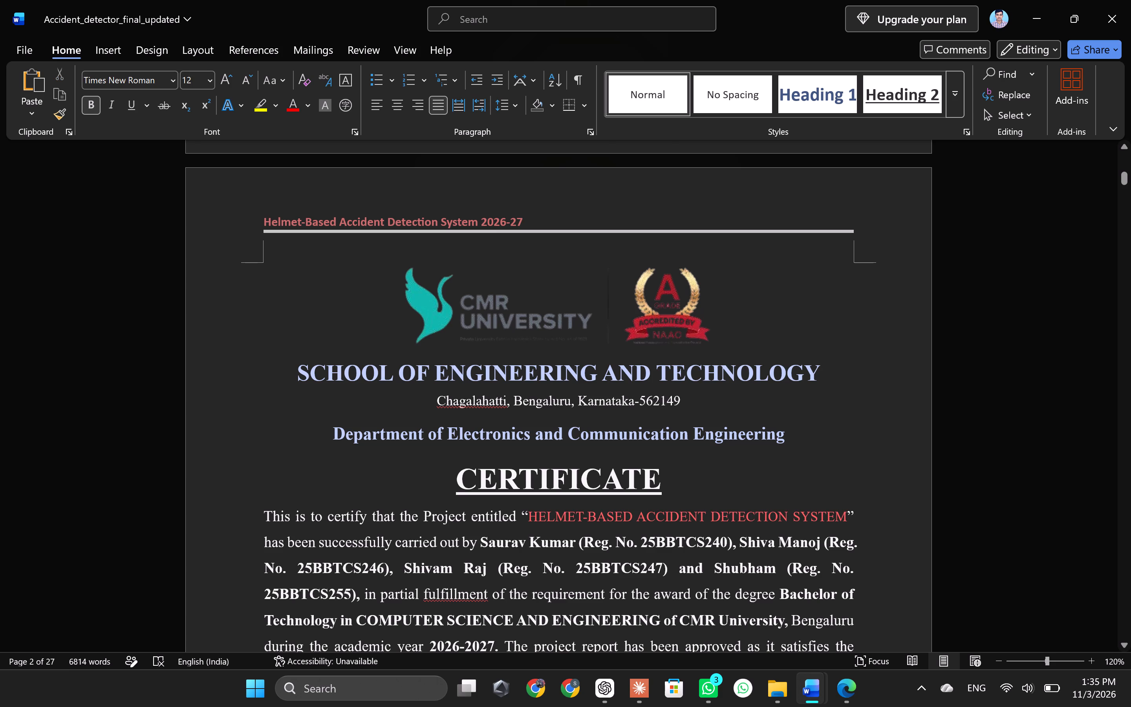
drag(483, 536, 354, 606)
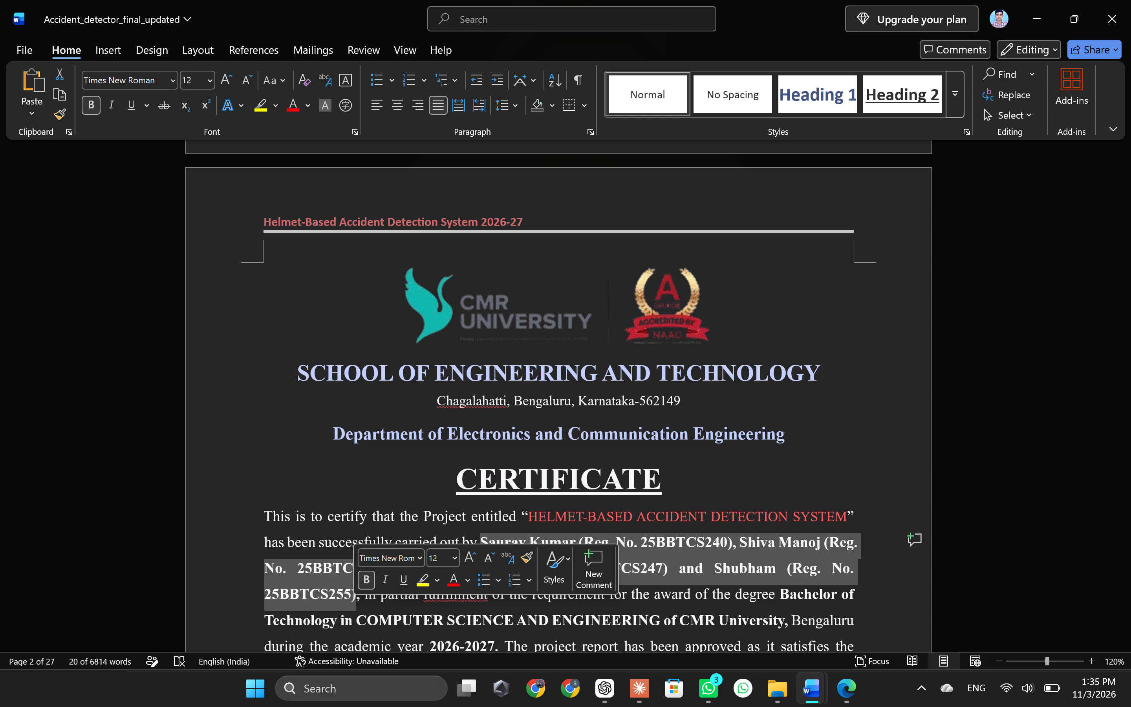
click(450, 552)
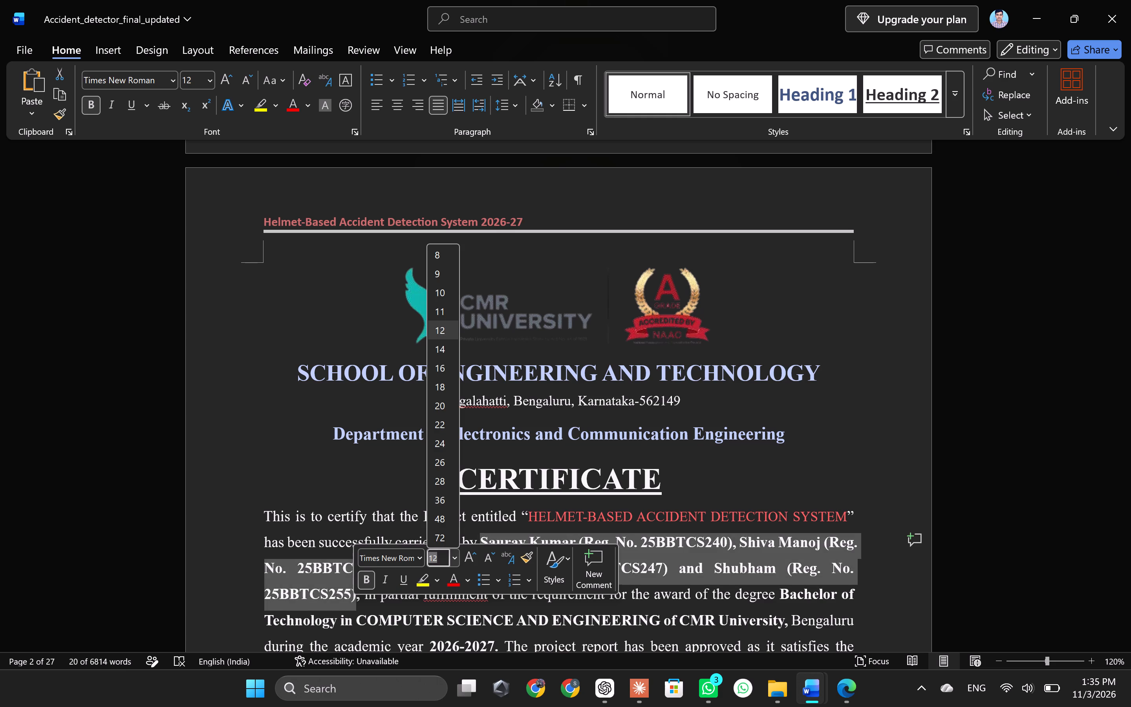
click(444, 318)
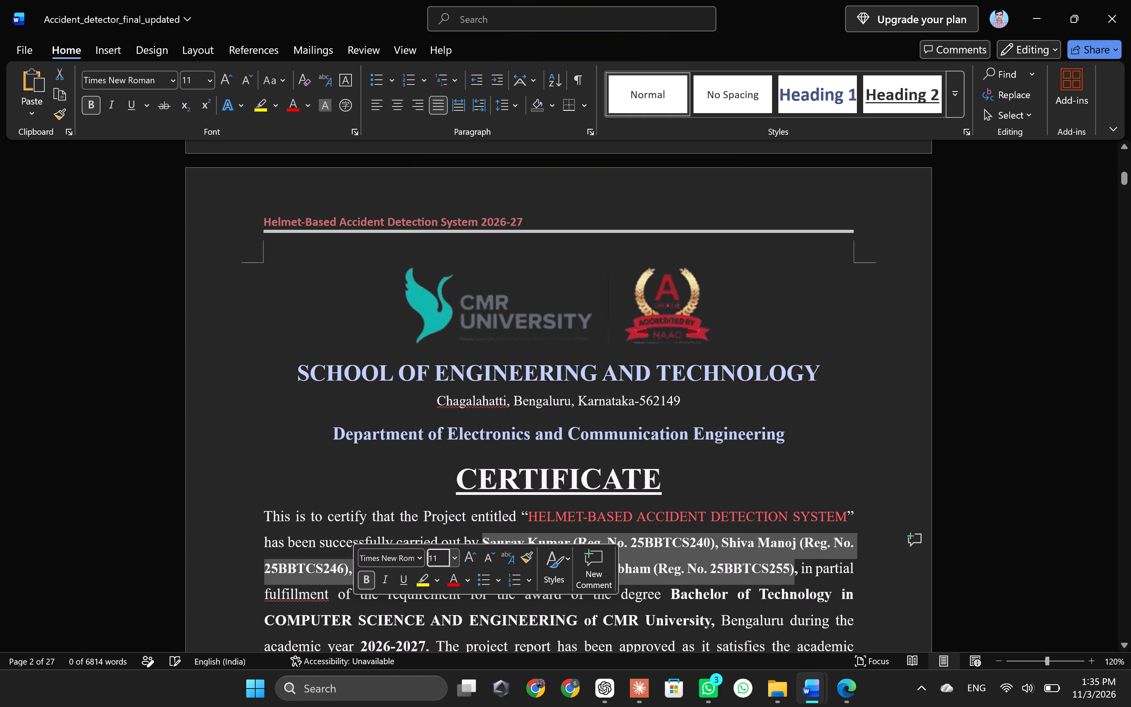
click(449, 581)
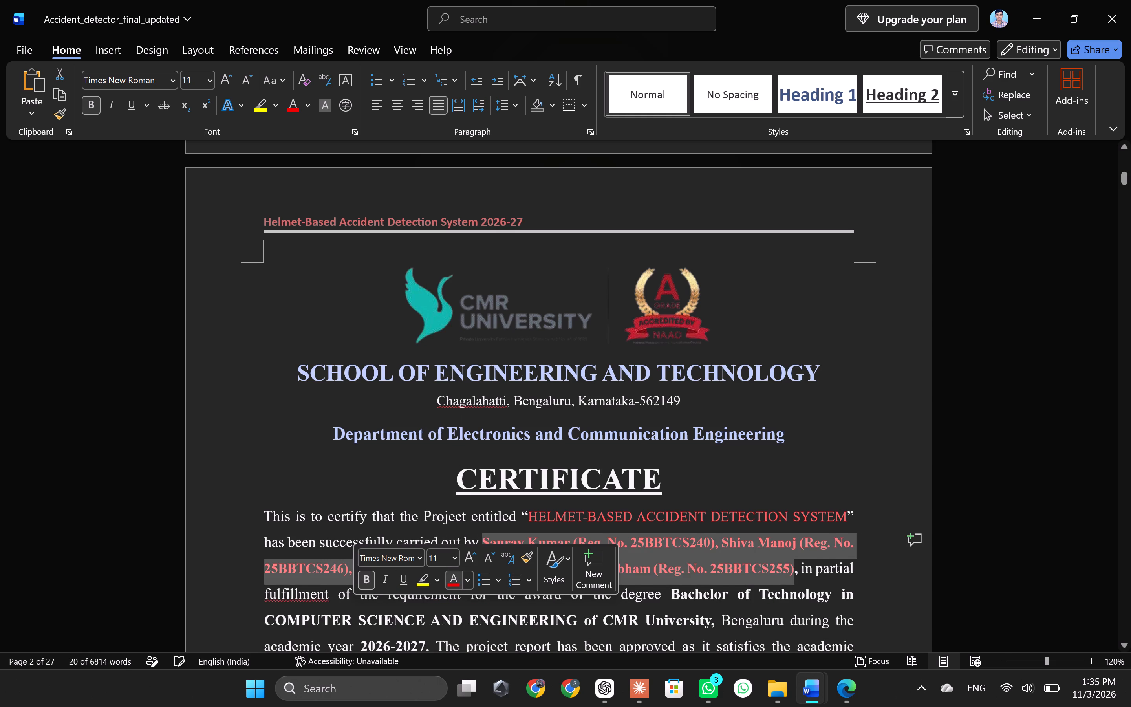
click(990, 417)
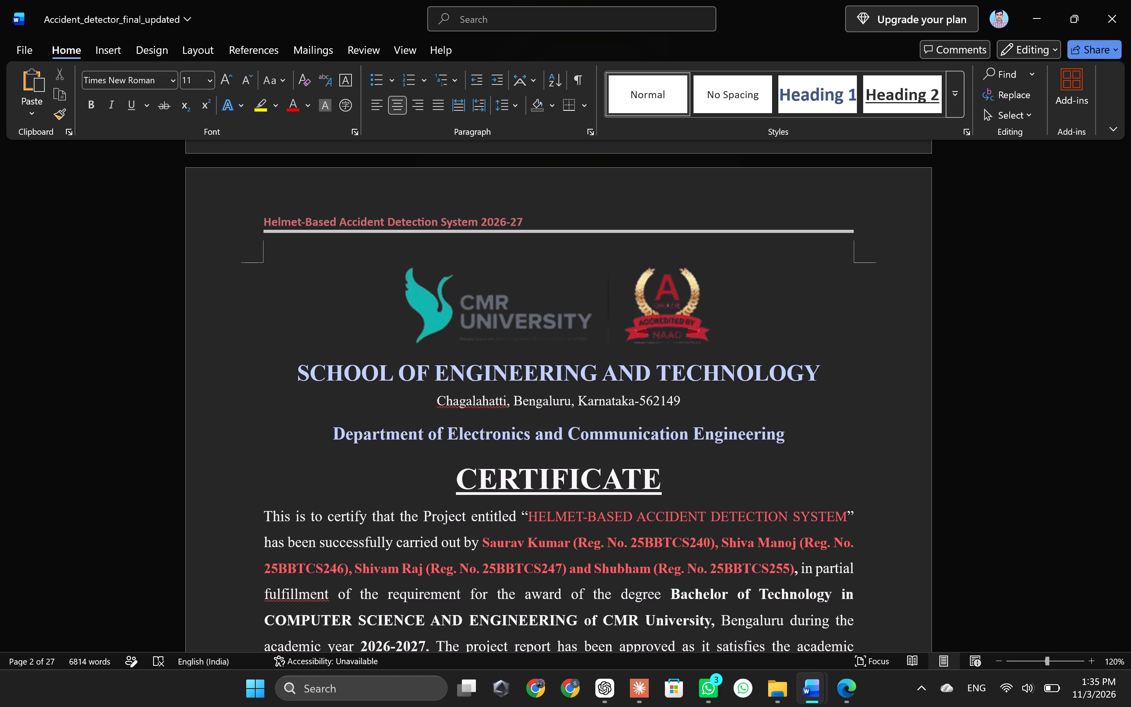
Add one blank line above GUIDED BY- and one below SUBMITTED BY- on the front page.
scroll(949, 375, up, 2)
scroll(949, 375, down, 2)
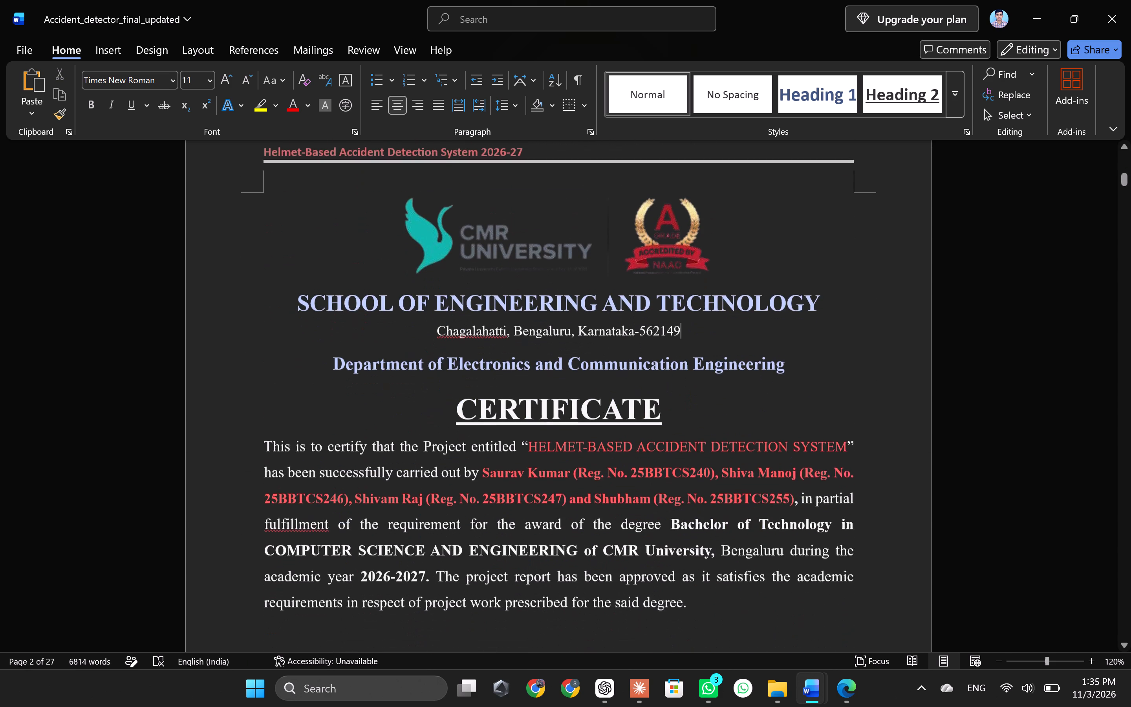
scroll(949, 375, down, 1)
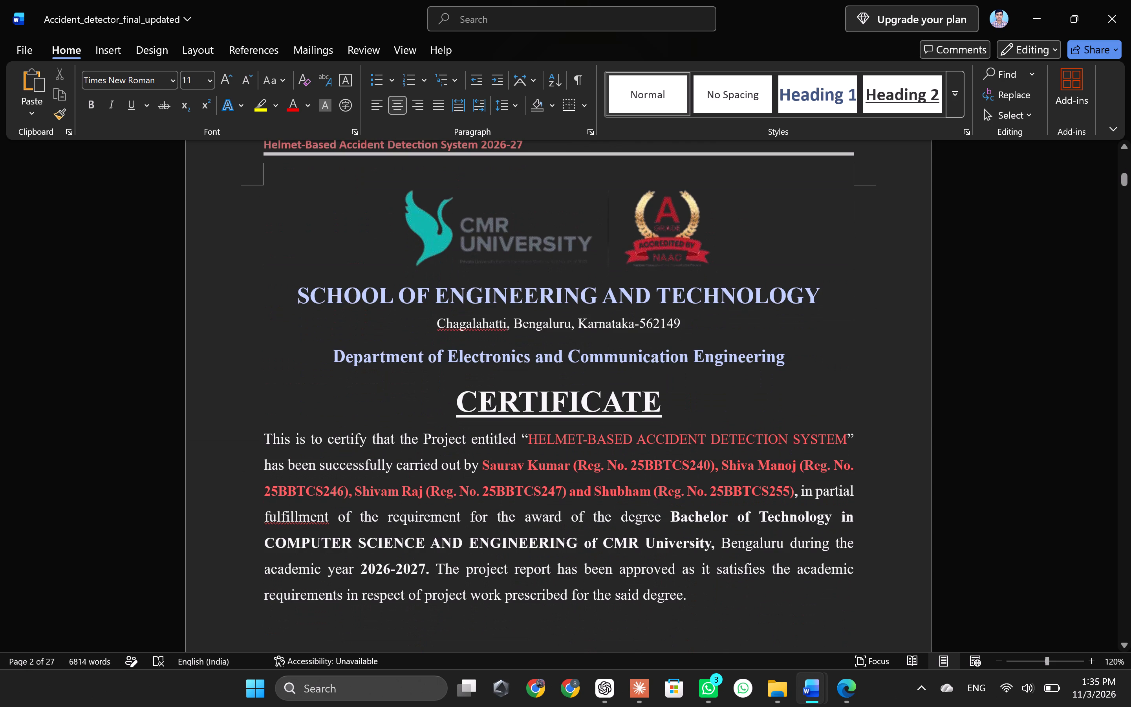
scroll(949, 375, up, 4)
scroll(949, 375, down, 1)
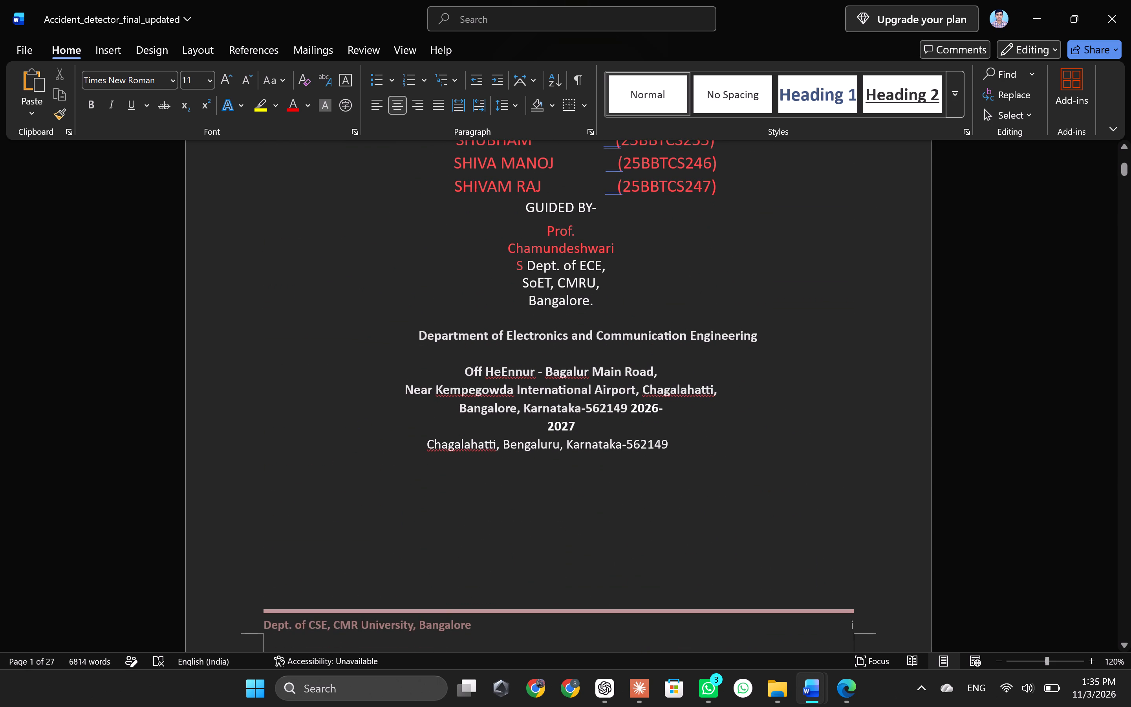
click(523, 203)
key(Return)
scroll(523, 203, up, 1)
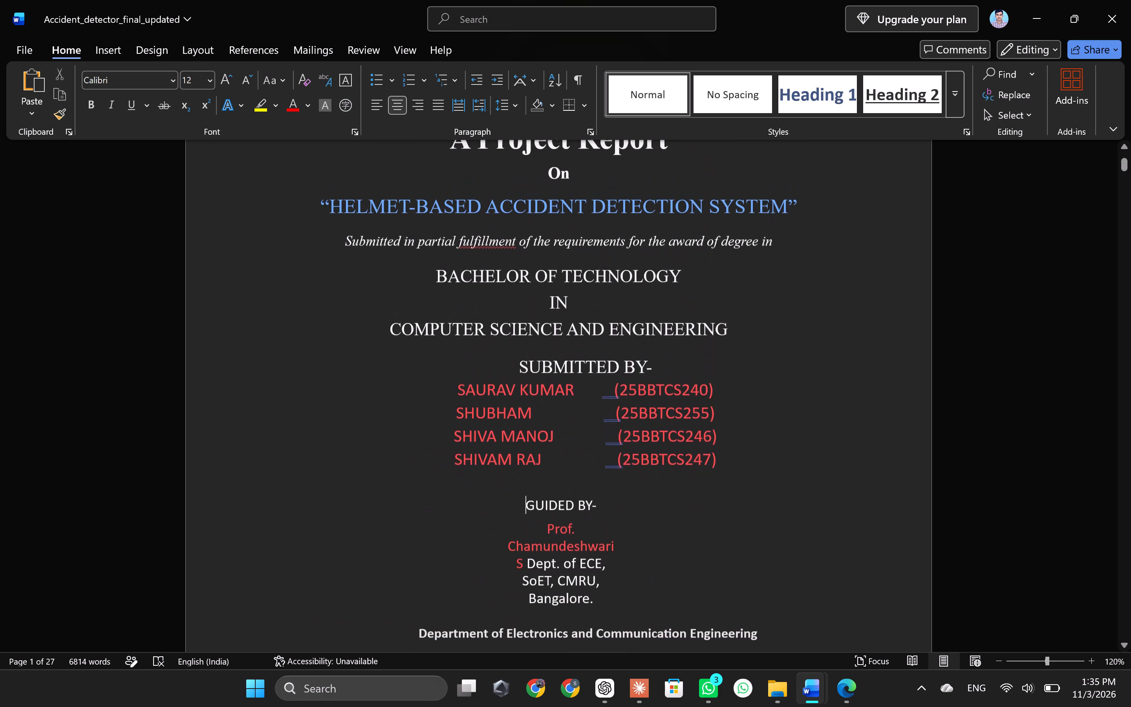
click(664, 370)
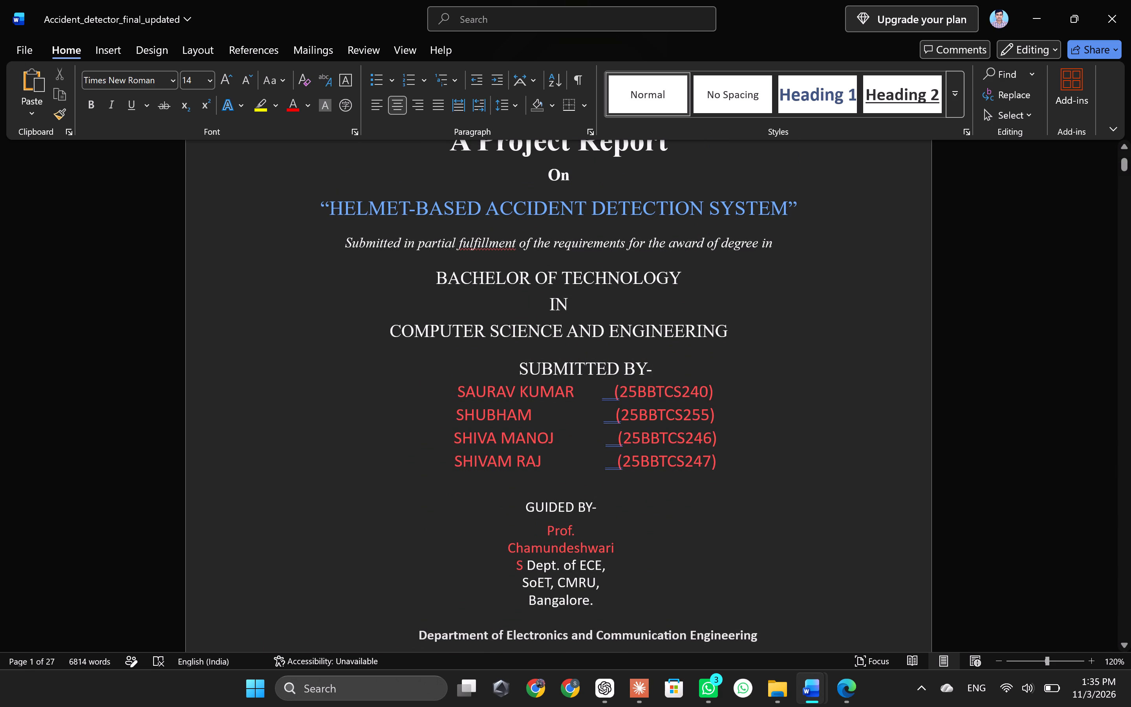
key(Return)
click(627, 260)
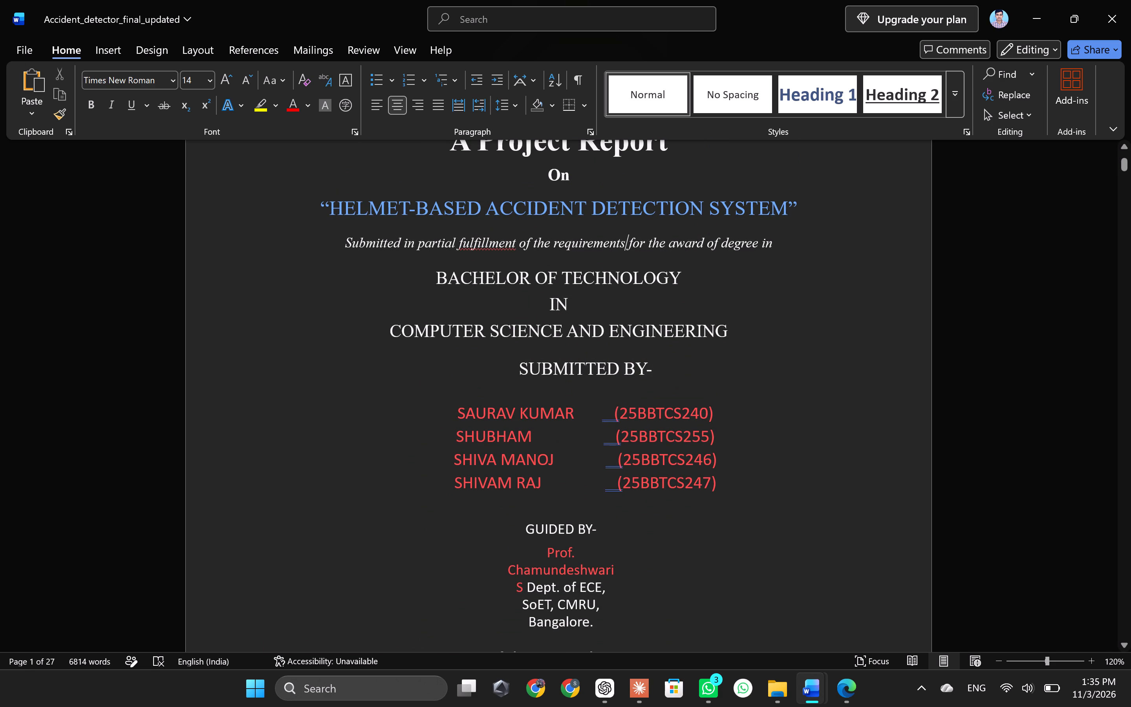
Add one blank line below the "Submitted in partial fulfillment" line and one below the project title on the front page.
click(786, 240)
key(Return)
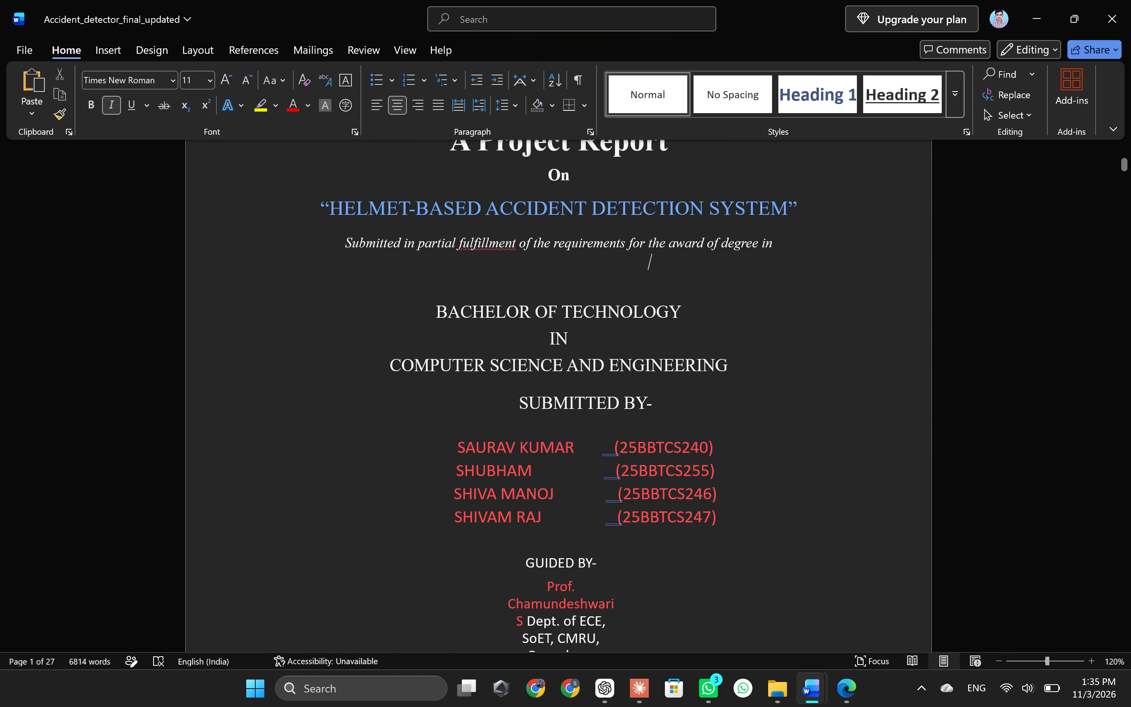
click(833, 197)
key(Return)
Delete the initial S after the guide's name under GUIDED BY- on the front page.
scroll(833, 197, down, 3)
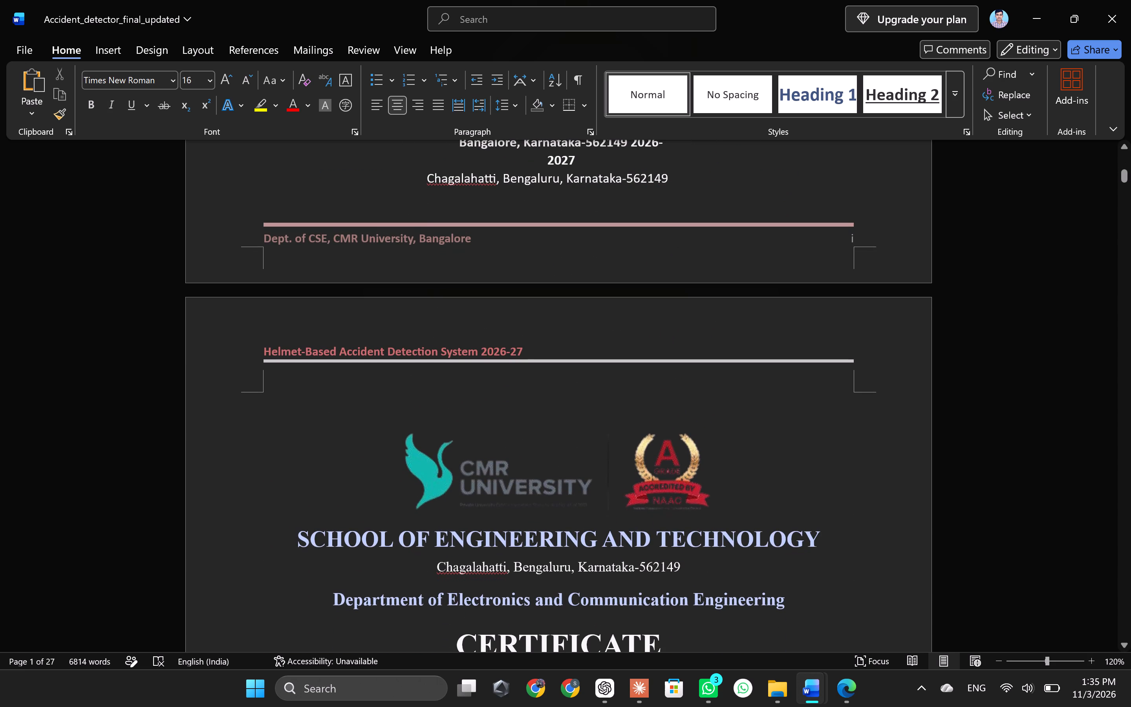
scroll(833, 197, up, 1)
scroll(841, 328, up, 2)
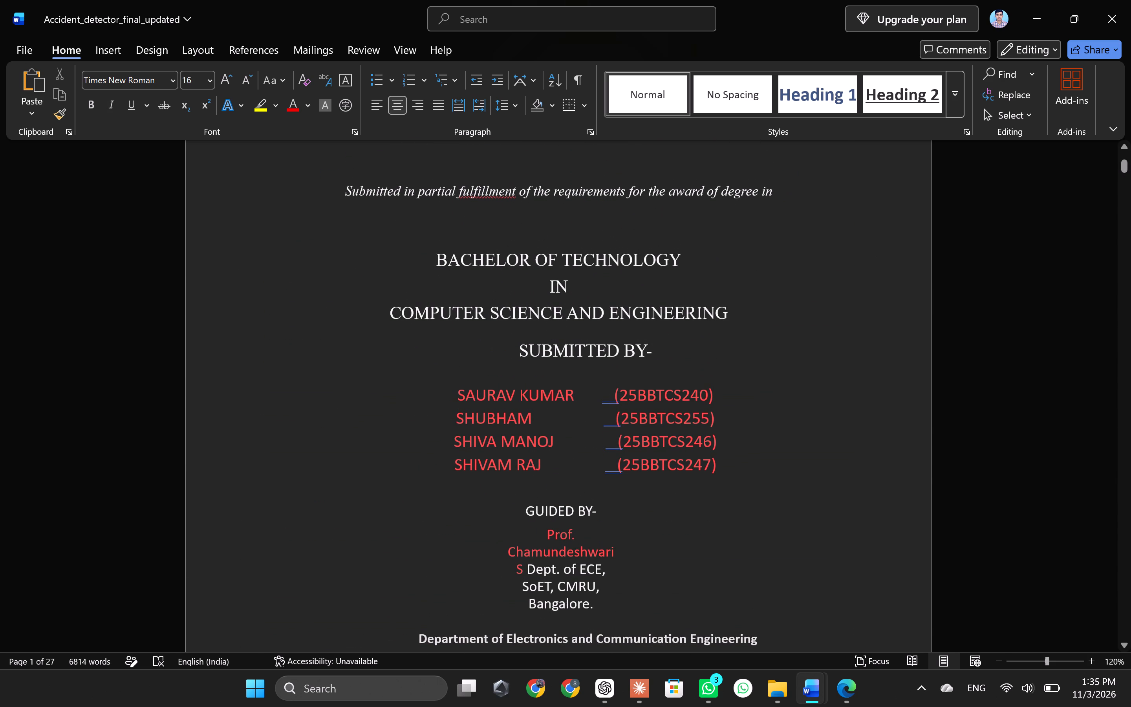
click(518, 569)
key(Delete)
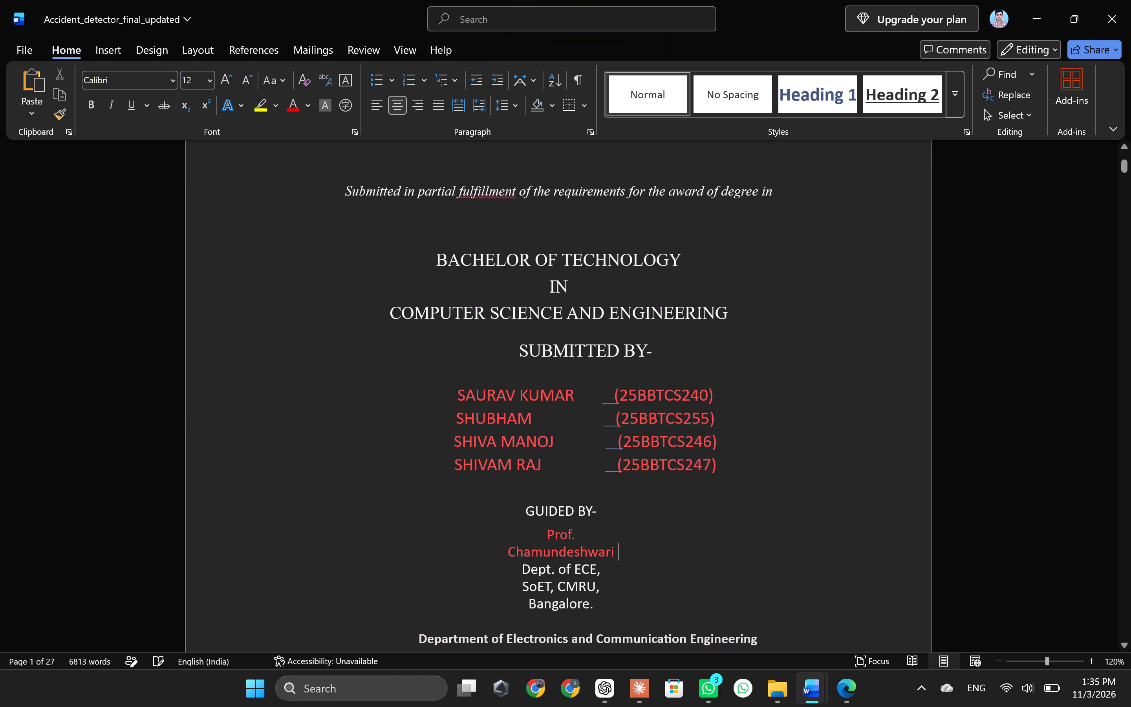
Delete the blank pages between the certificate and ACKNOWLEDGEMENT, keeping the ACKNOWLEDGEMENT heading on its own page.
scroll(518, 569, down, 2)
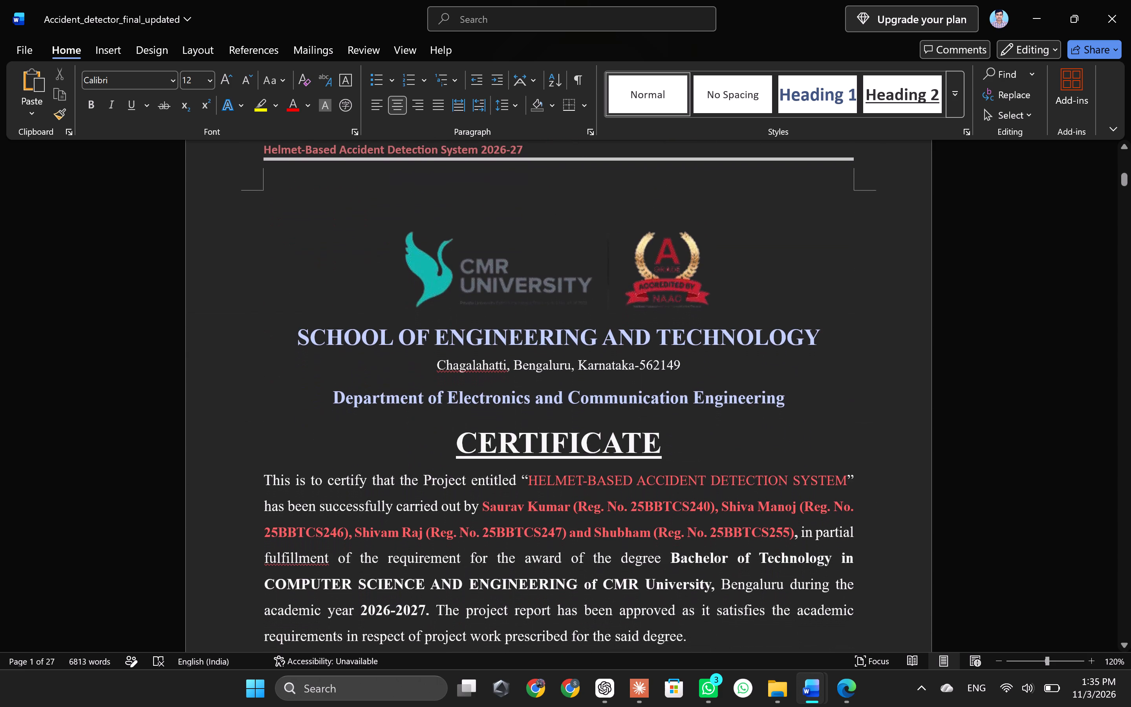
scroll(518, 569, down, 2)
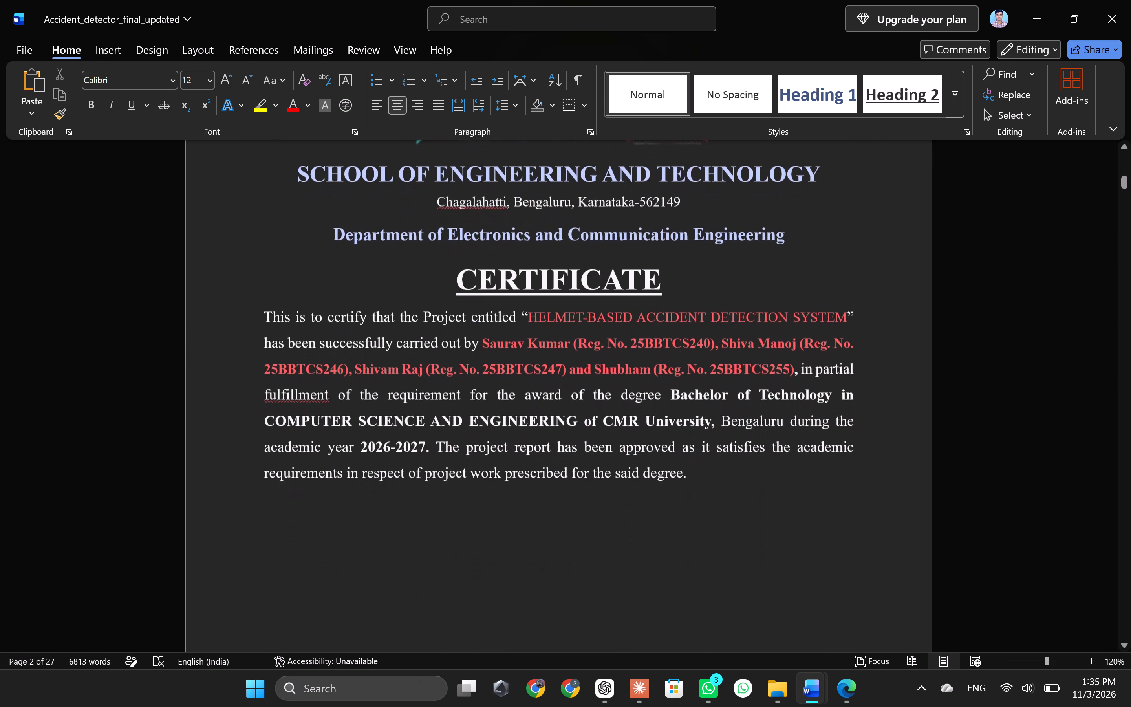
scroll(518, 569, down, 1)
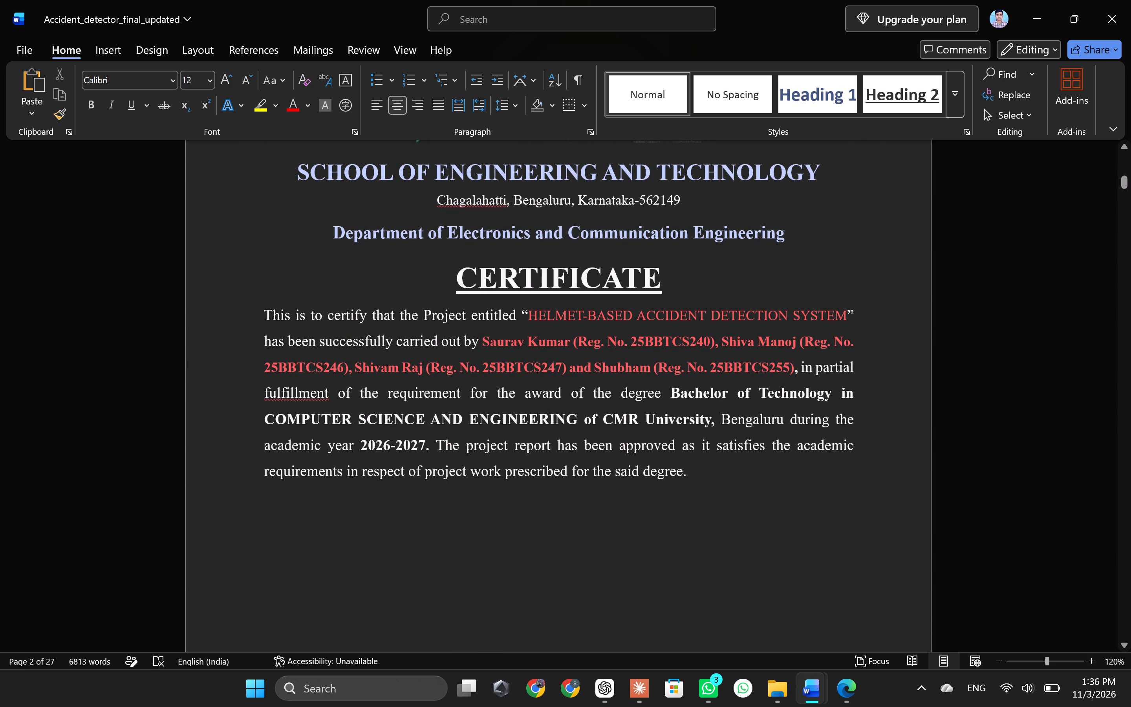
scroll(518, 569, down, 3)
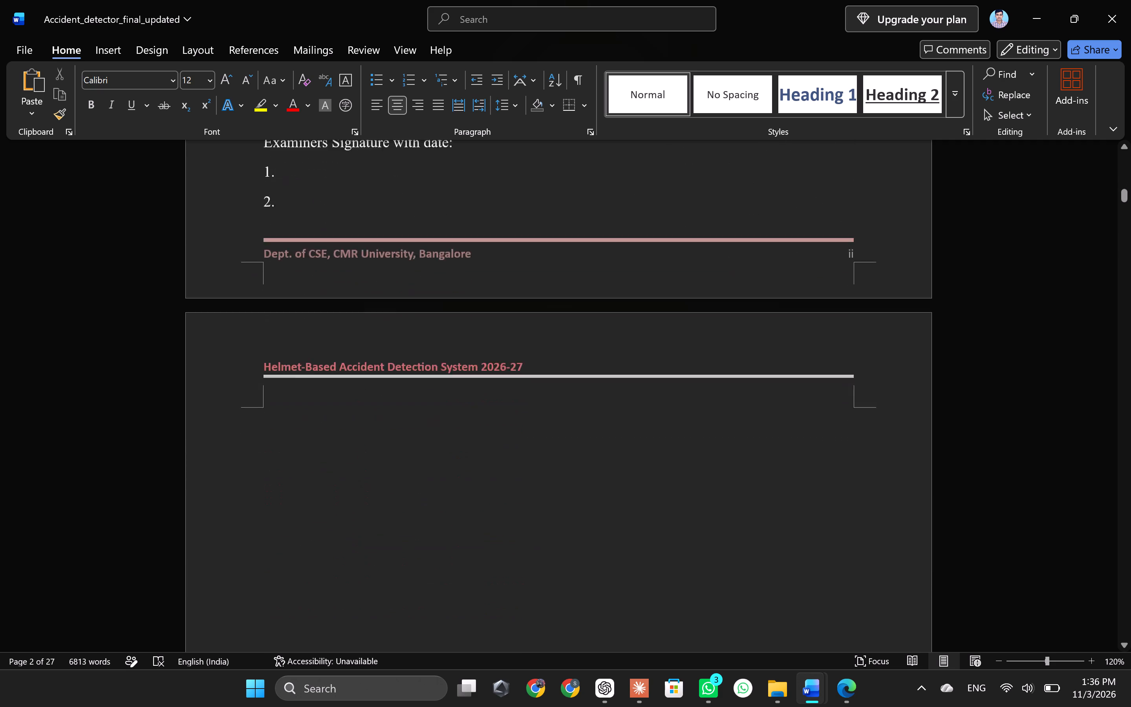
scroll(518, 569, down, 1)
scroll(502, 647, up, 1)
click(371, 457)
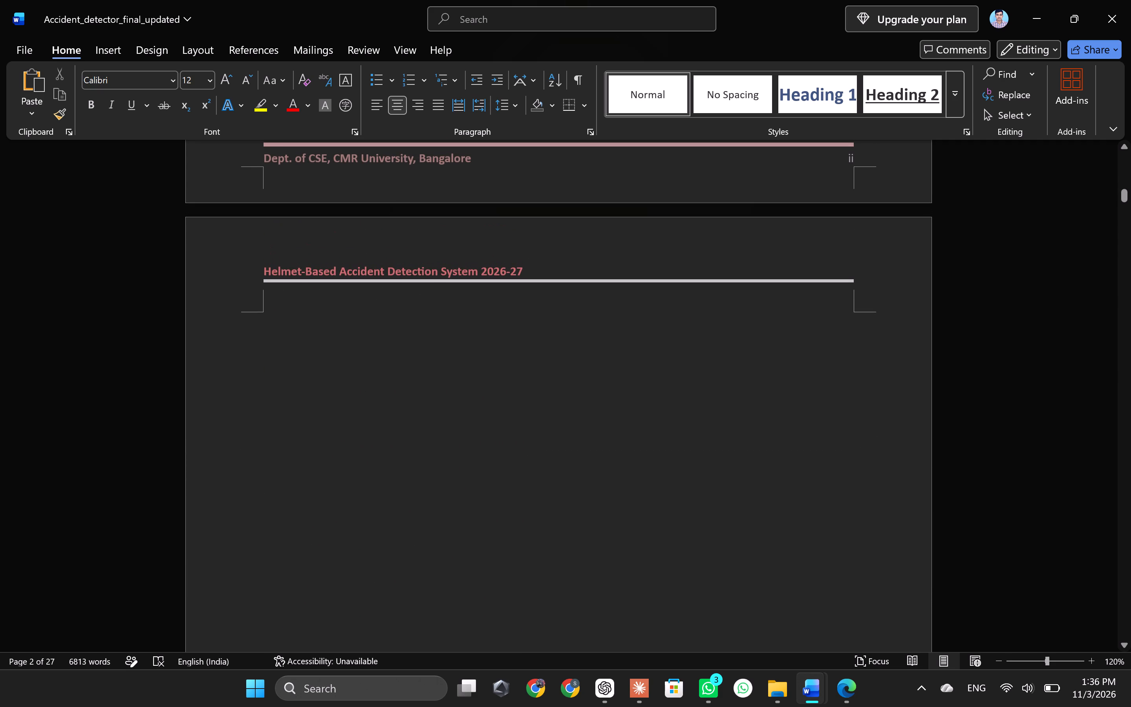
key(BackSpace)
key(BackSpace)
key(BackSpace)
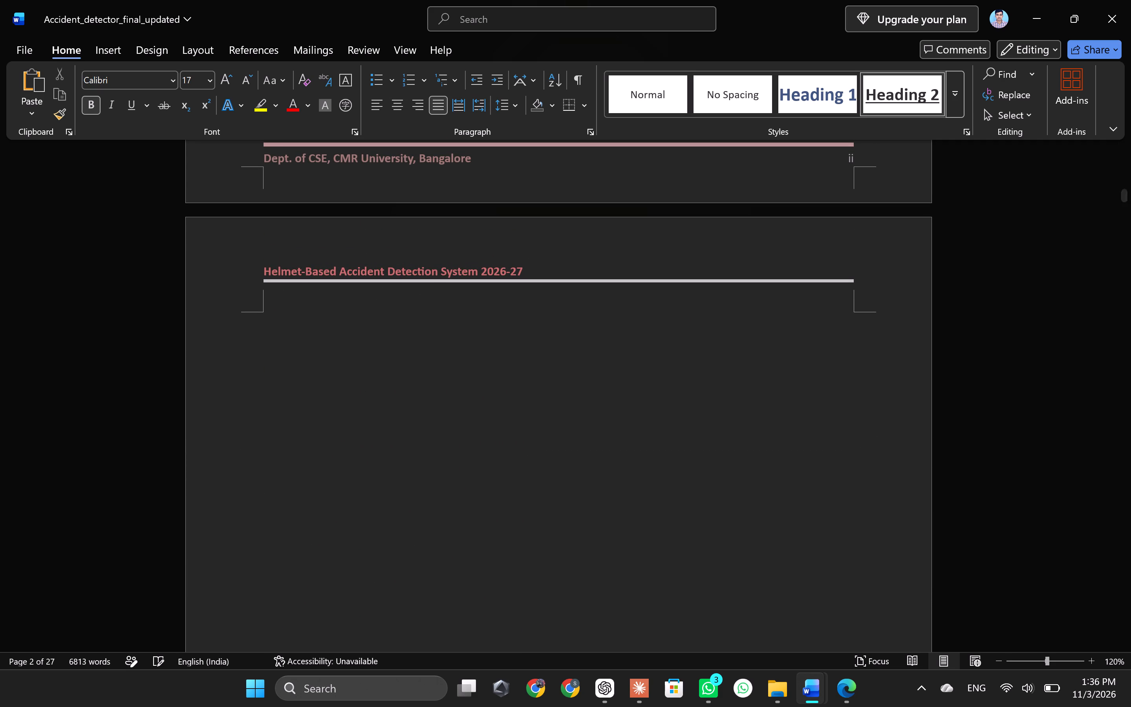
key(BackSpace)
key(BackSpace)
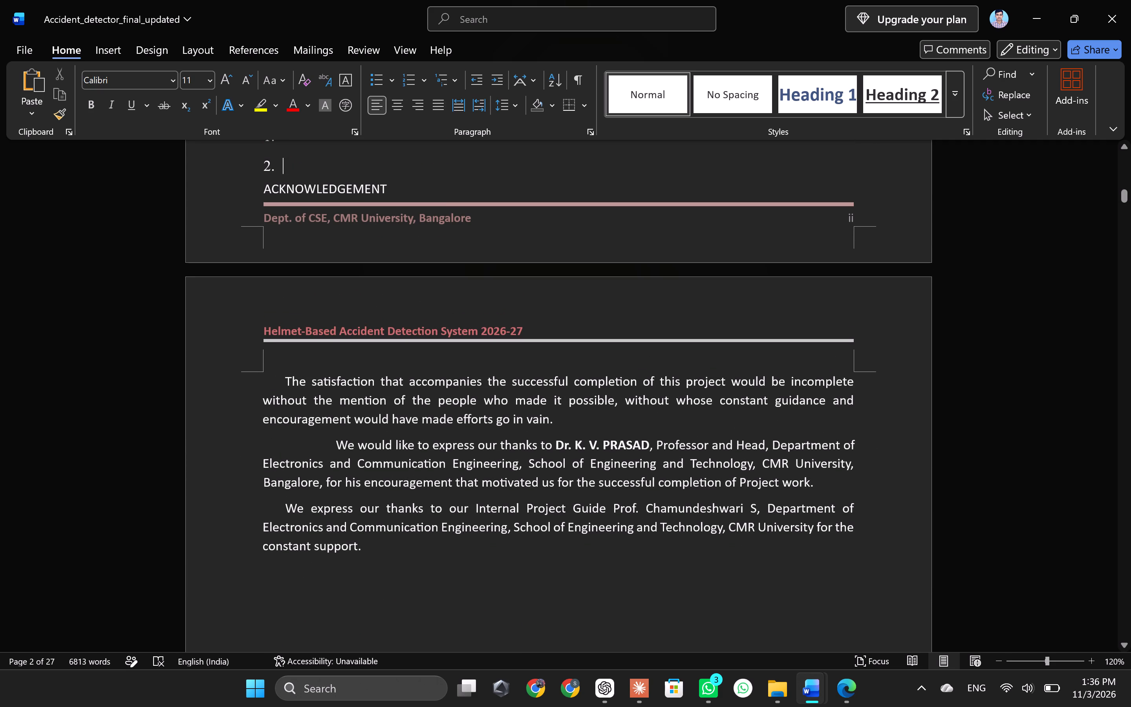
key(ctrl+z)
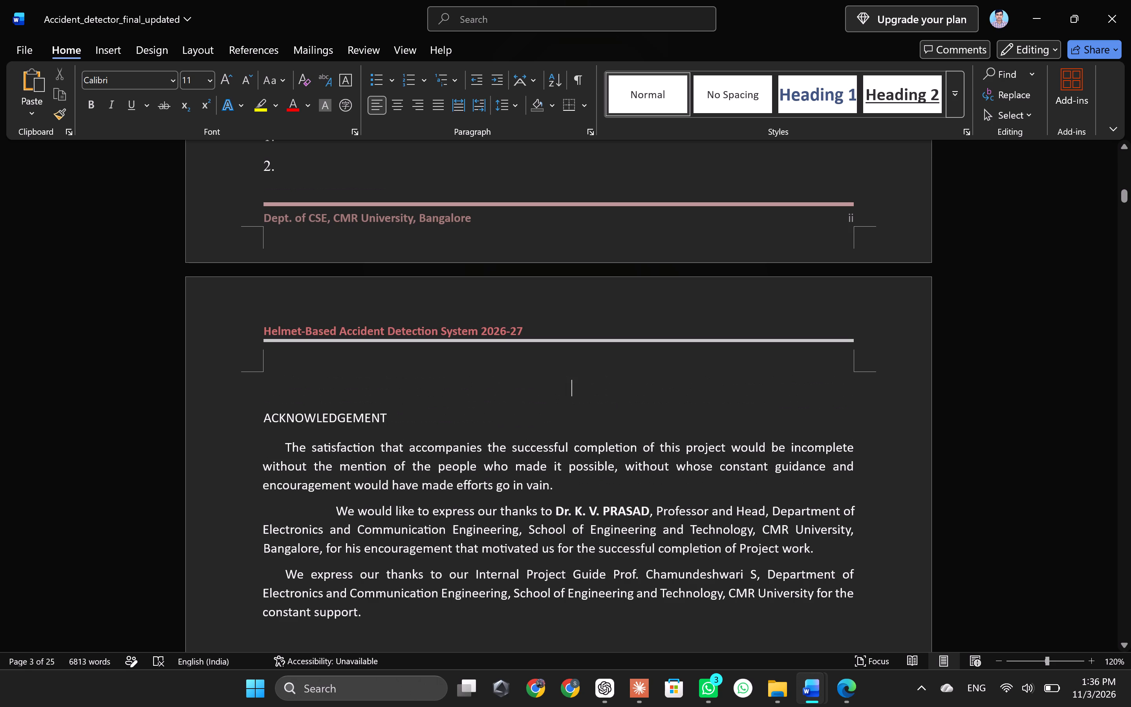
Set the ACKNOWLEDGEMENT heading to font size 28 and centre it.
scroll(300, 417, up, 1)
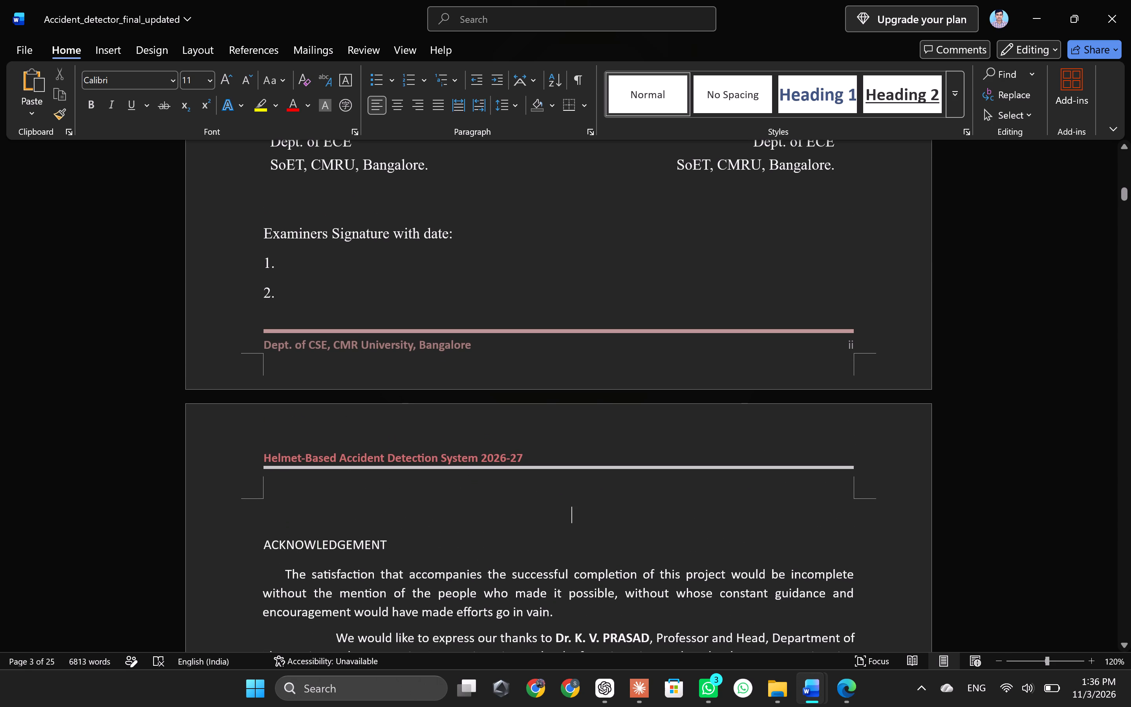
click(312, 549)
triple_click(312, 549)
click(312, 549)
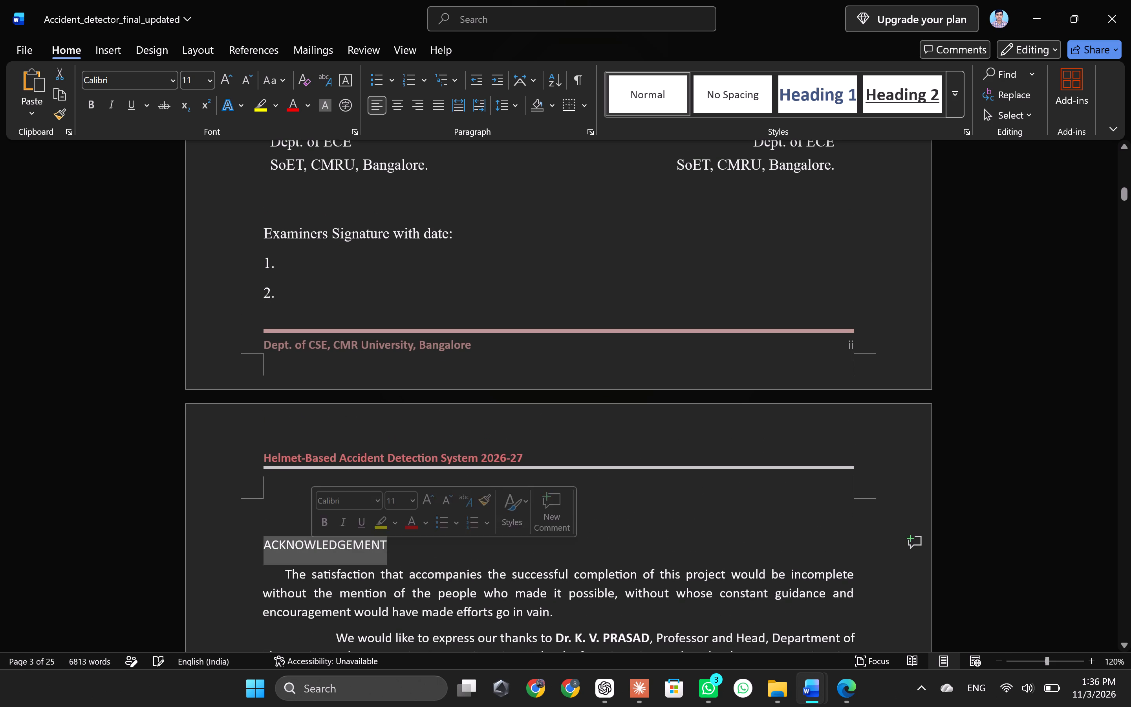
click(210, 79)
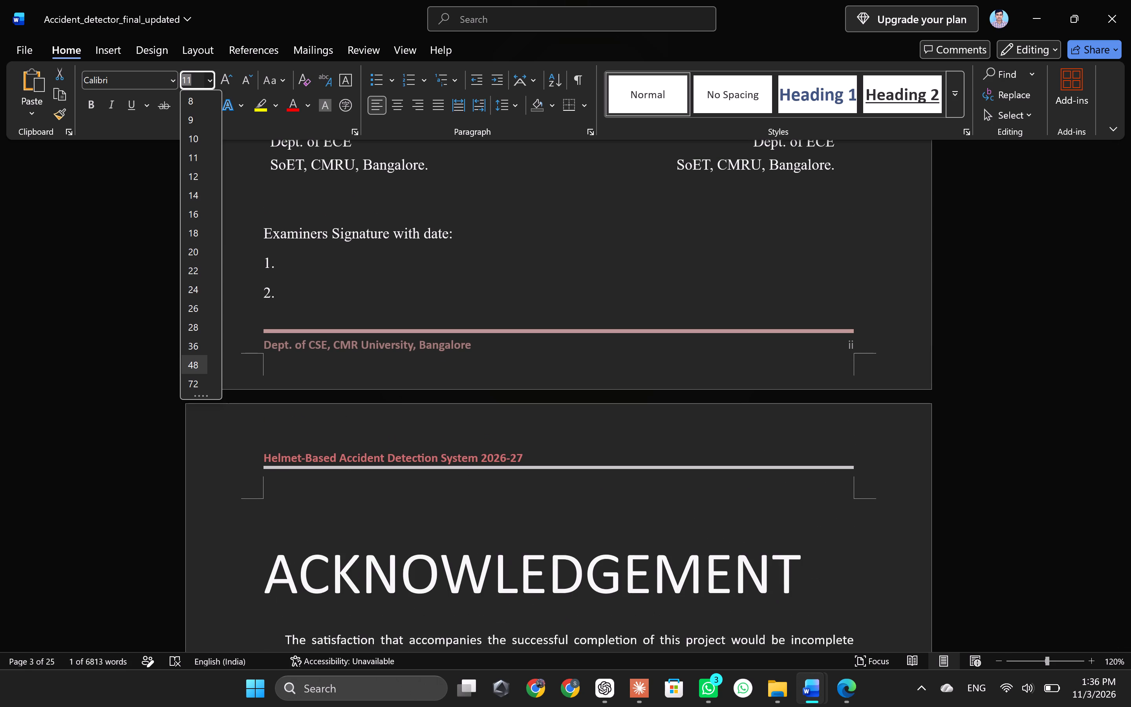
click(194, 330)
key(ctrl+e)
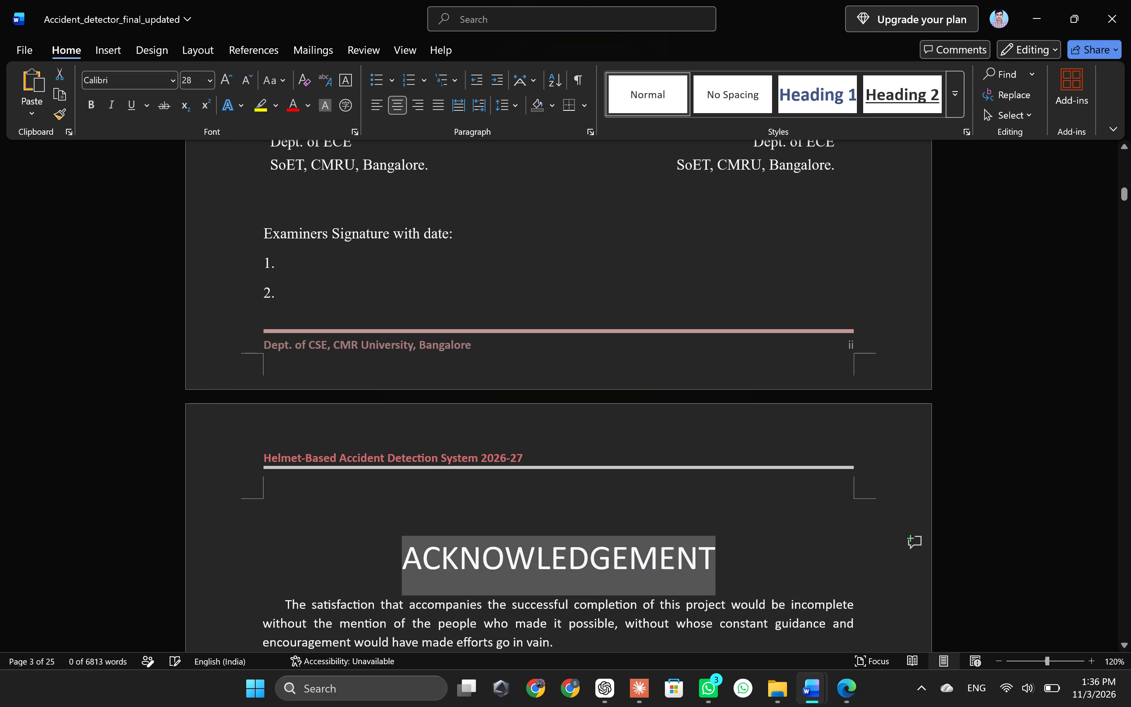
key(Escape)
click(304, 537)
Check the DECLARATION heading's font size for comparison and set the ACKNOWLEDGEMENT heading to font size 16.
scroll(358, 556, down, 4)
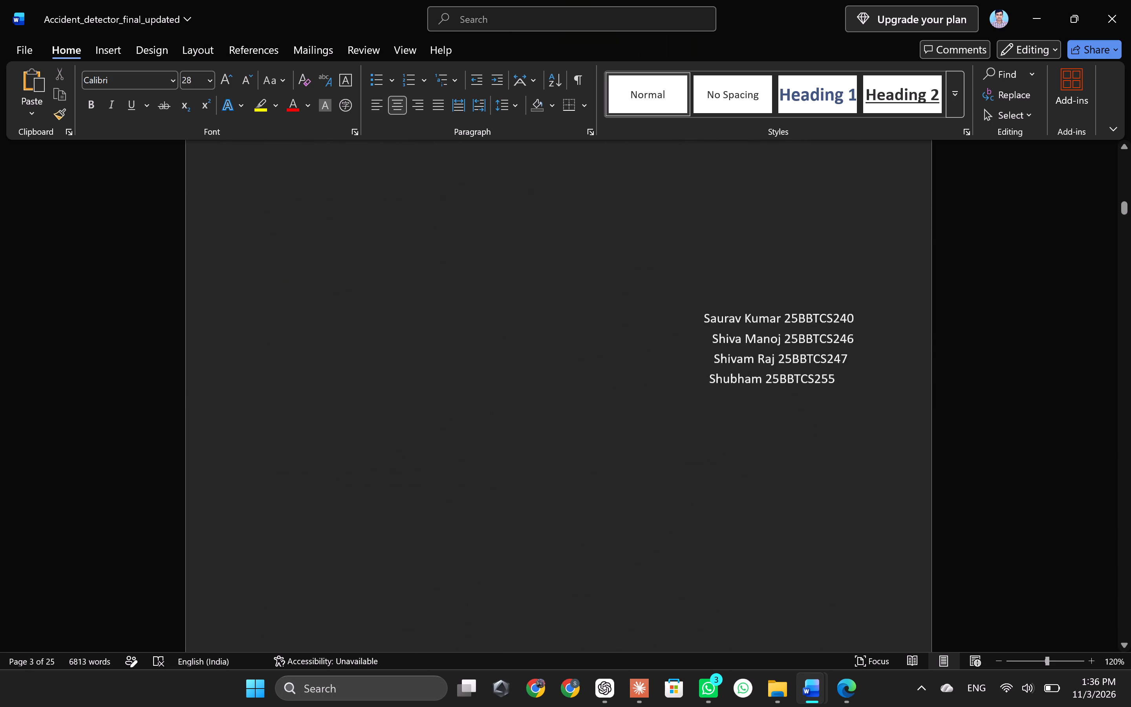
scroll(358, 556, down, 2)
scroll(358, 556, up, 1)
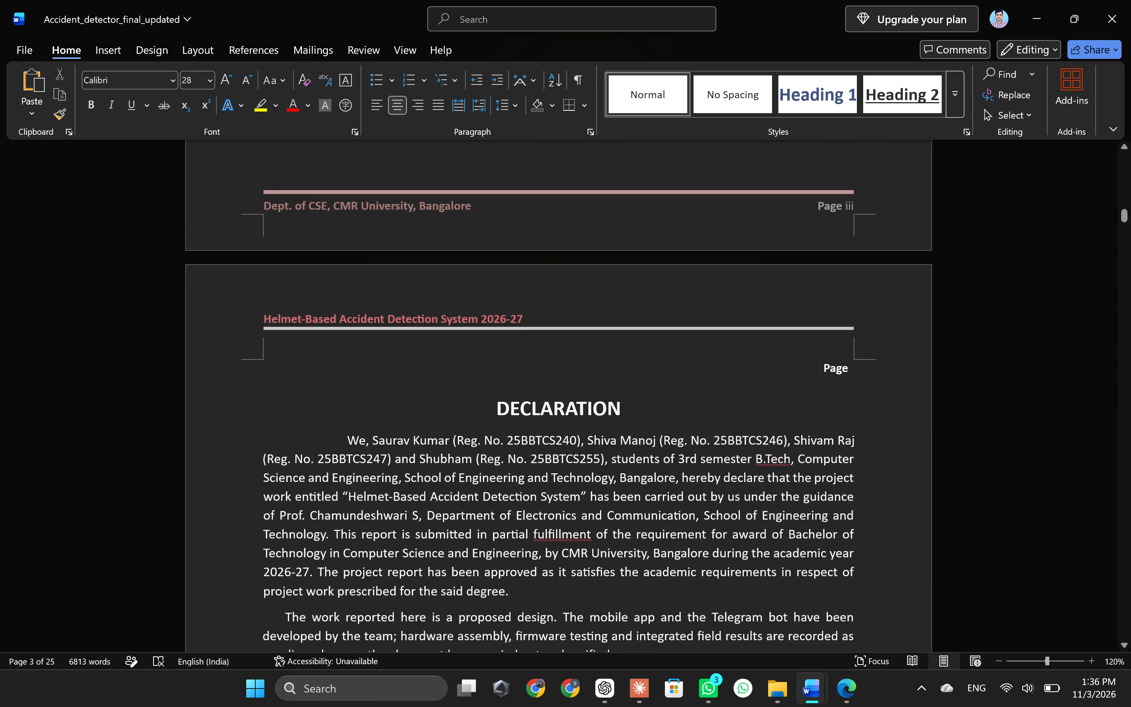
click(540, 406)
scroll(540, 406, up, 1)
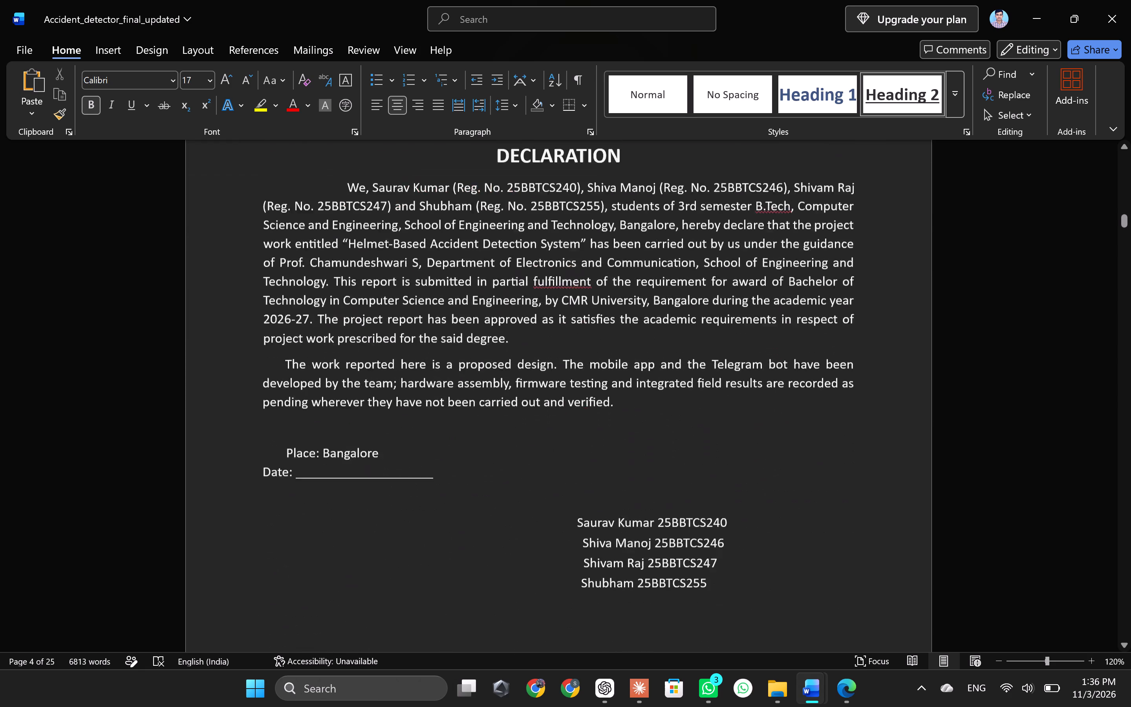
scroll(540, 406, up, 2)
scroll(535, 460, down, 1)
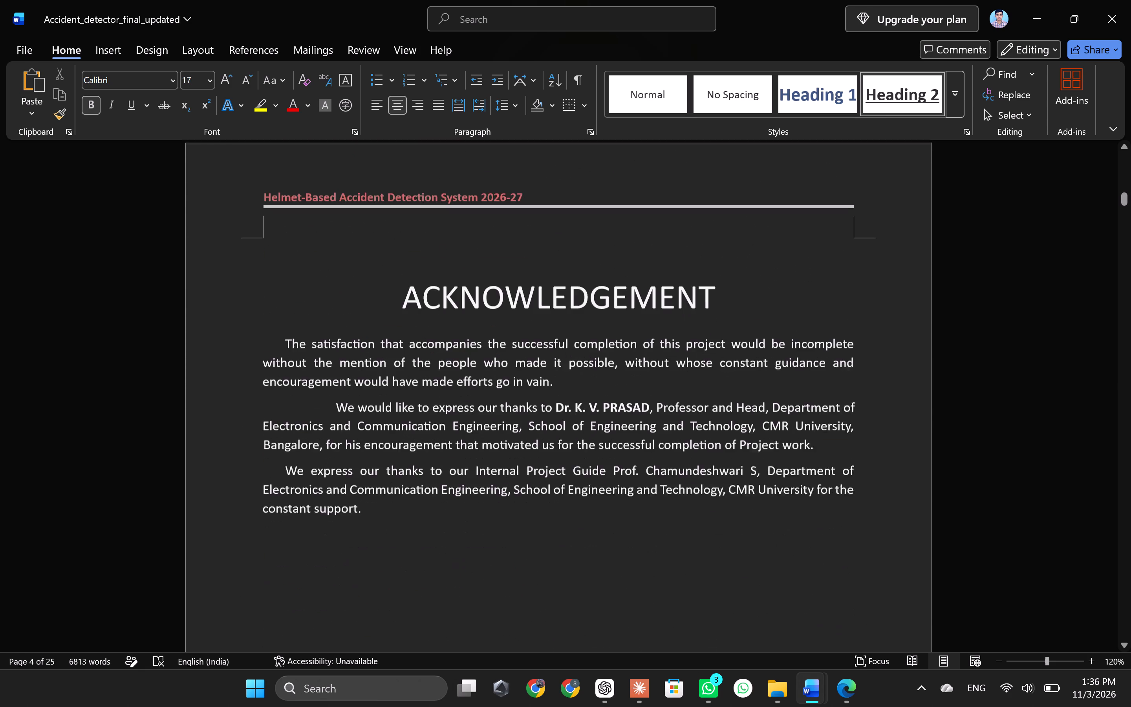
click(533, 281)
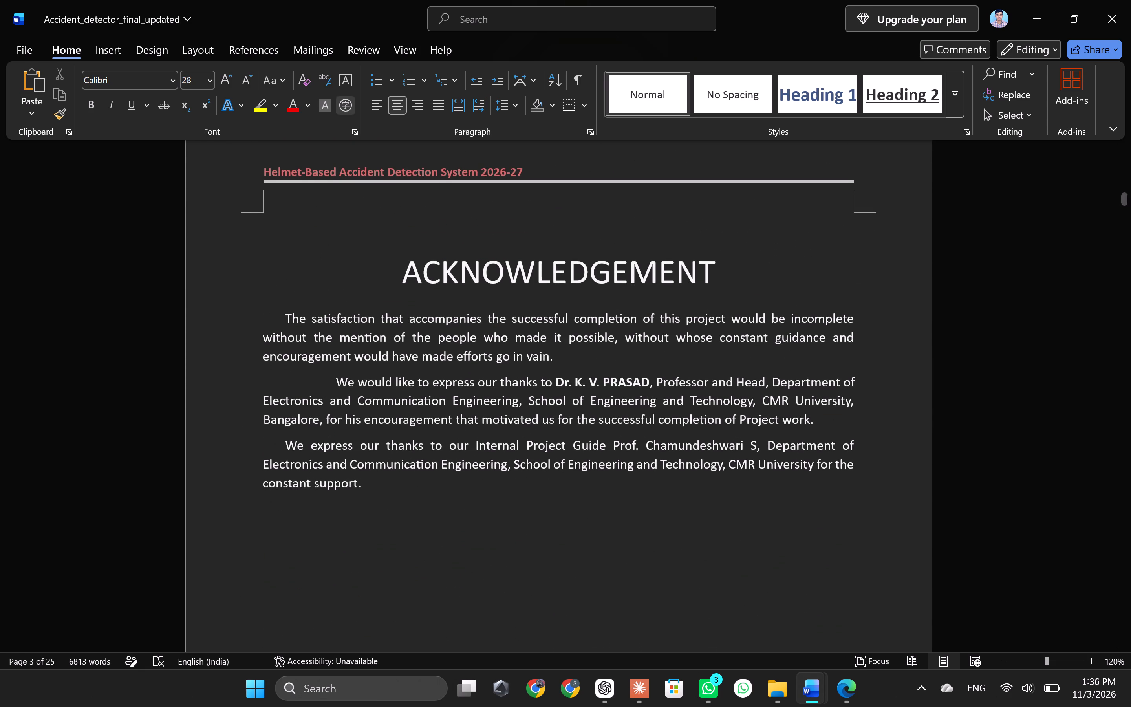
click(209, 80)
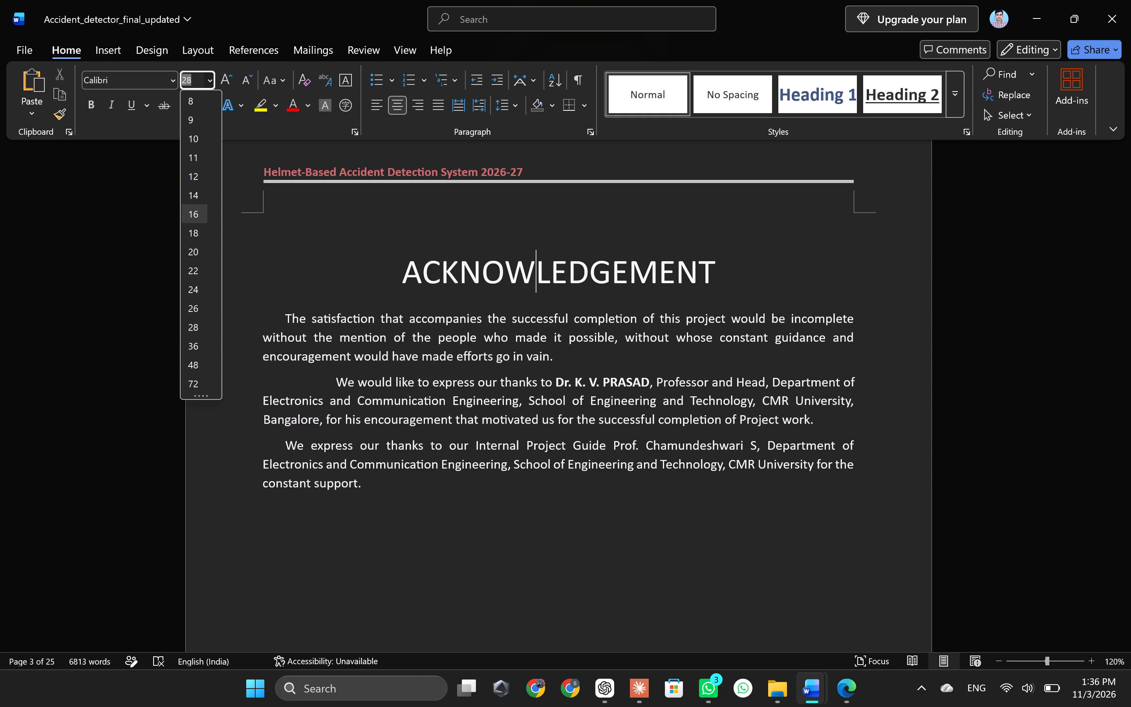
click(193, 210)
click(465, 540)
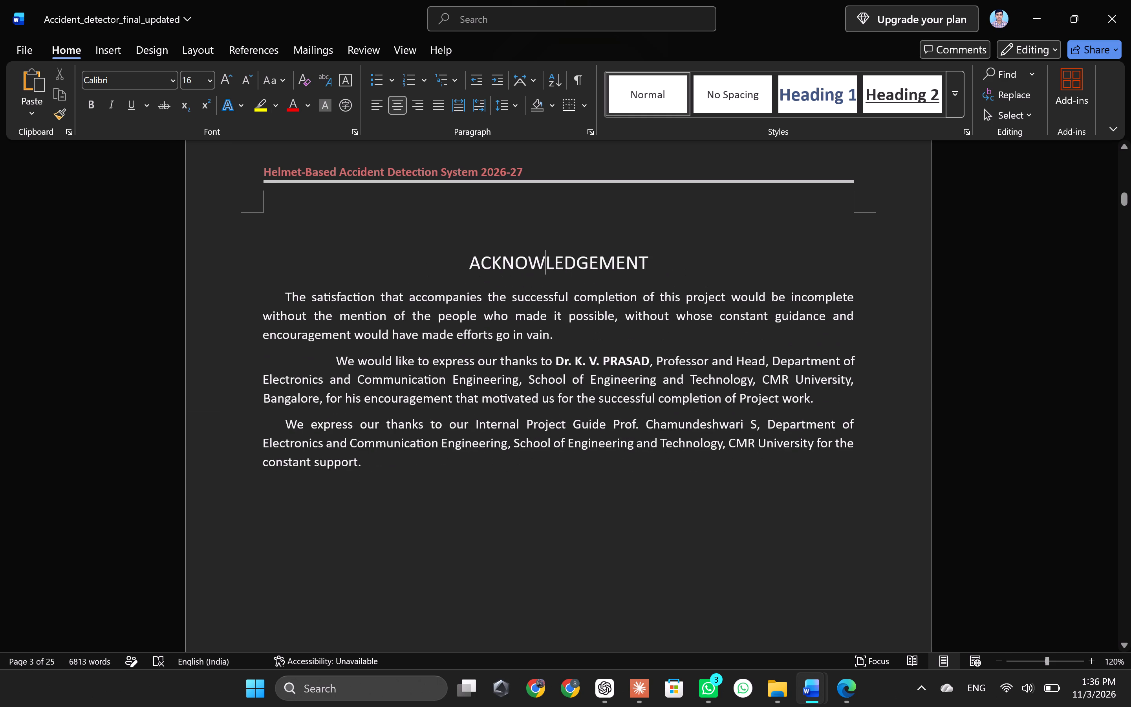
Left-align the first and third acknowledgement paragraphs and the opening line of the second one.
click(335, 364)
click(372, 100)
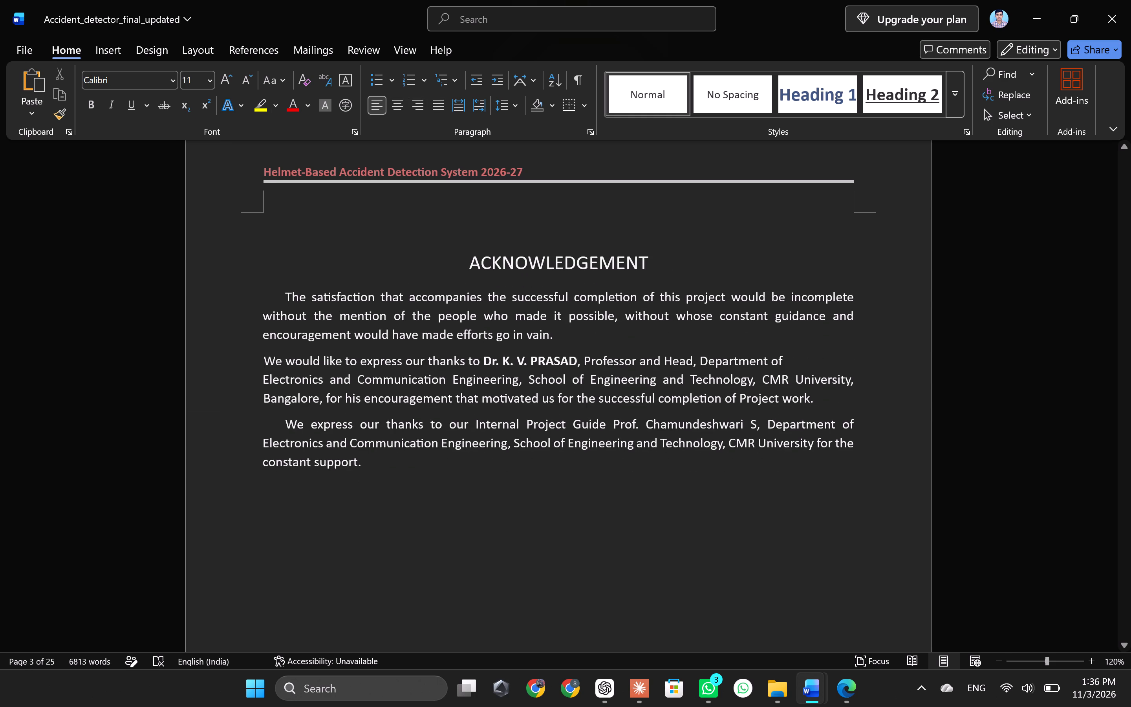
click(306, 296)
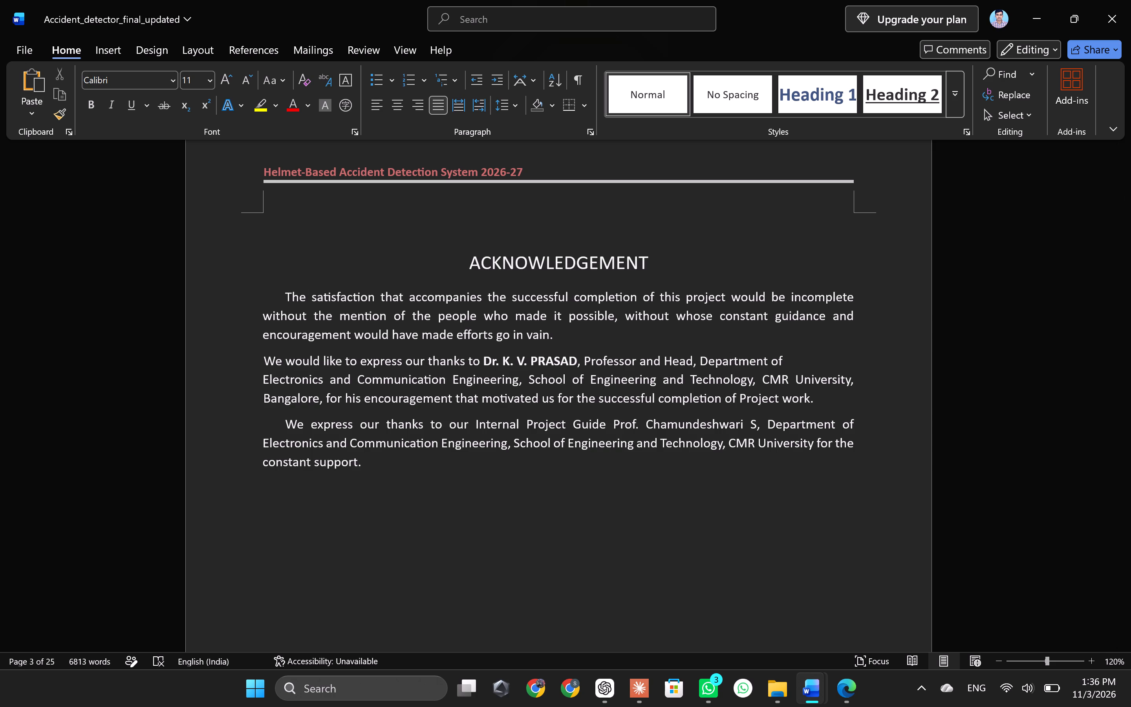
click(375, 99)
click(335, 423)
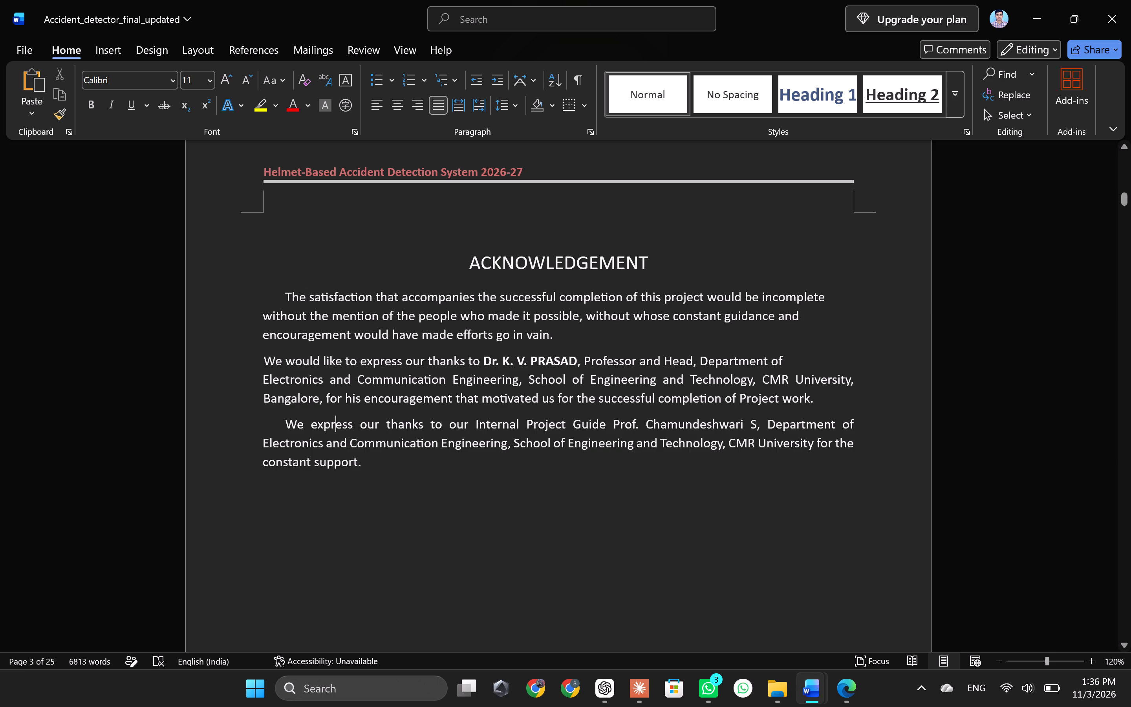
click(373, 101)
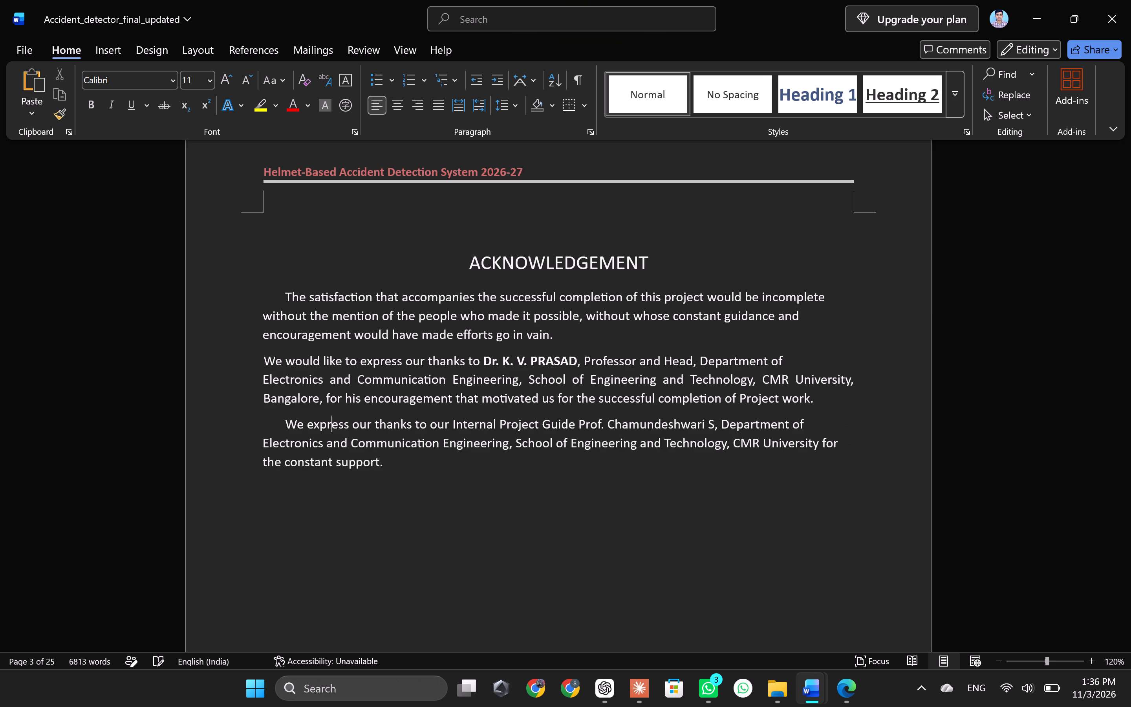
Remove the first-line indents from the acknowledgement paragraphs starting "The satisfaction" and "We express our thanks".
click(282, 286)
key(Down)
key(Left)
key(Left)
key(Left)
key(Left)
key(Left)
key(Left)
key(Left)
key(Left)
key(Left)
key(Left)
key(Left)
key(Left)
key(Left)
key(Left)
key(Left)
key(Left)
key(Left)
key(Left)
key(Left)
key(Left)
key(Left)
key(BackSpace)
key(Down)
key(Down)
key(Down)
key(Down)
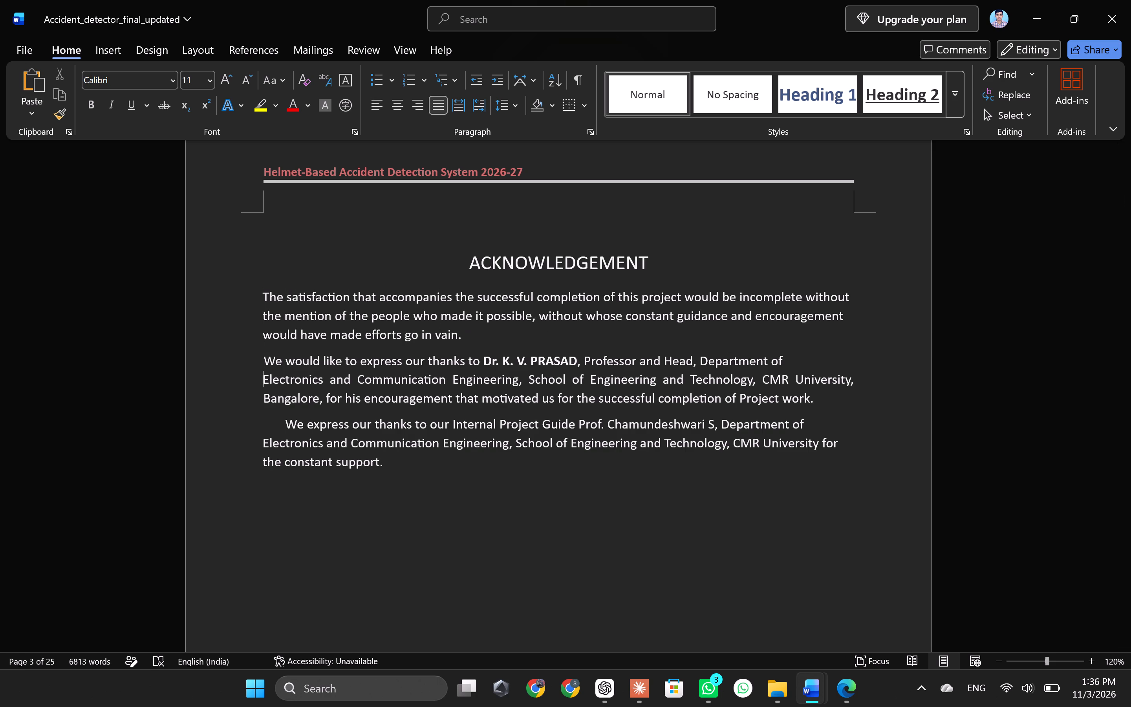
key(Down)
key(Down)
key(BackSpace)
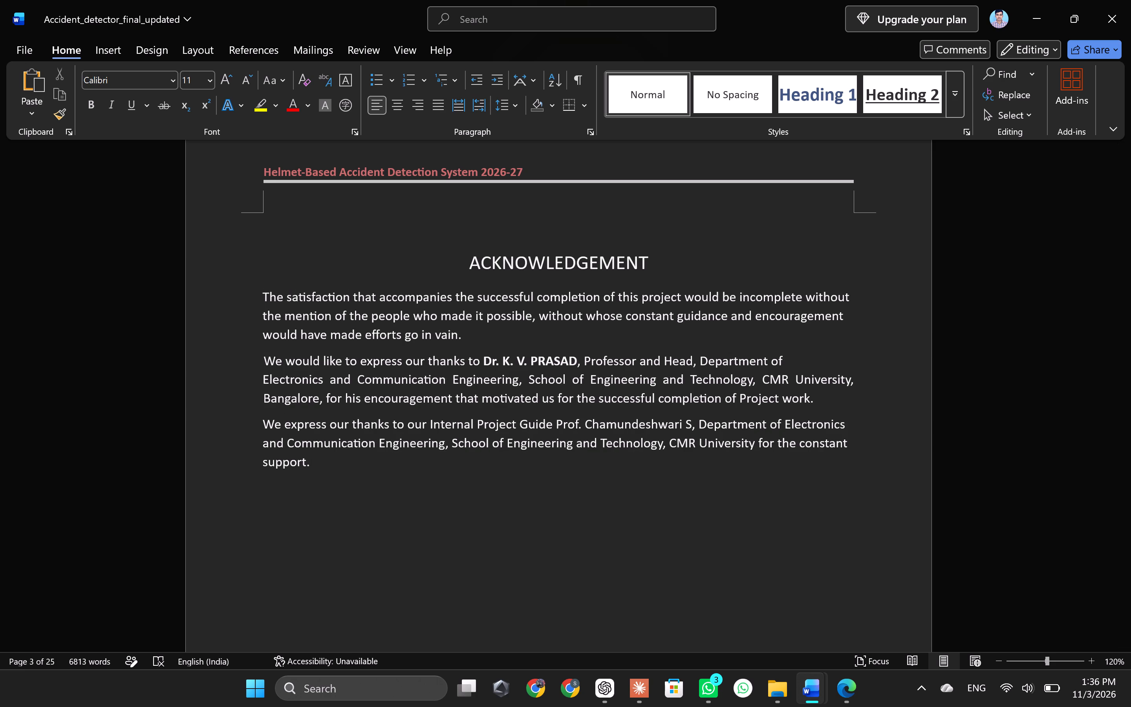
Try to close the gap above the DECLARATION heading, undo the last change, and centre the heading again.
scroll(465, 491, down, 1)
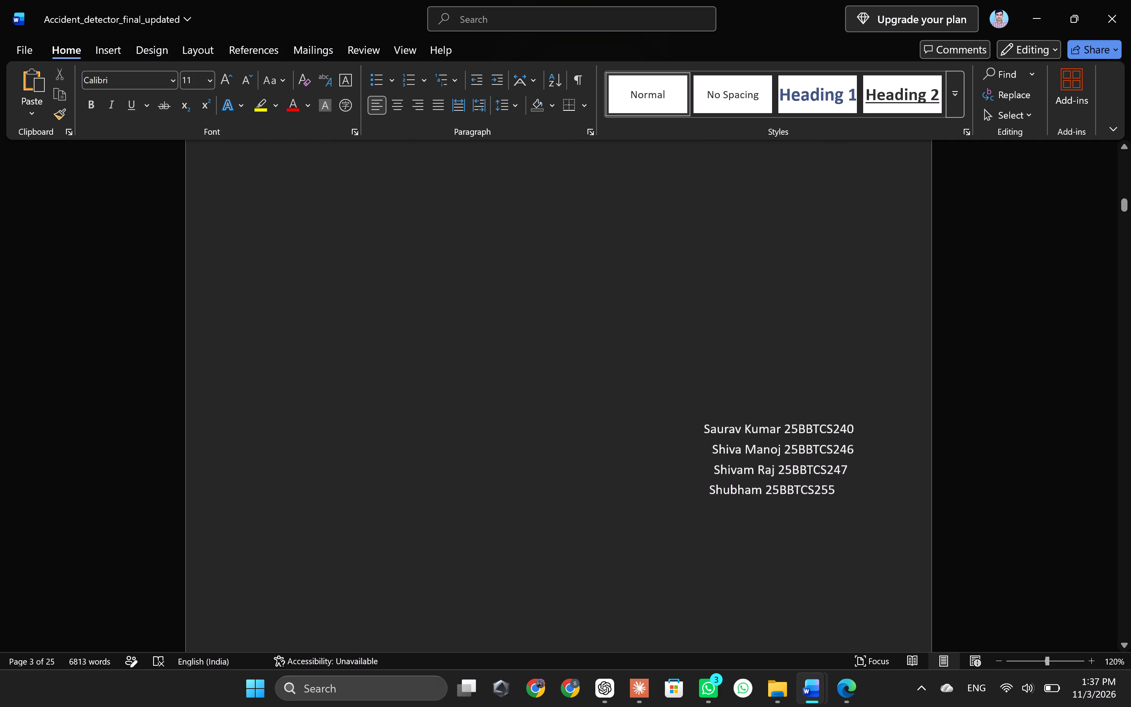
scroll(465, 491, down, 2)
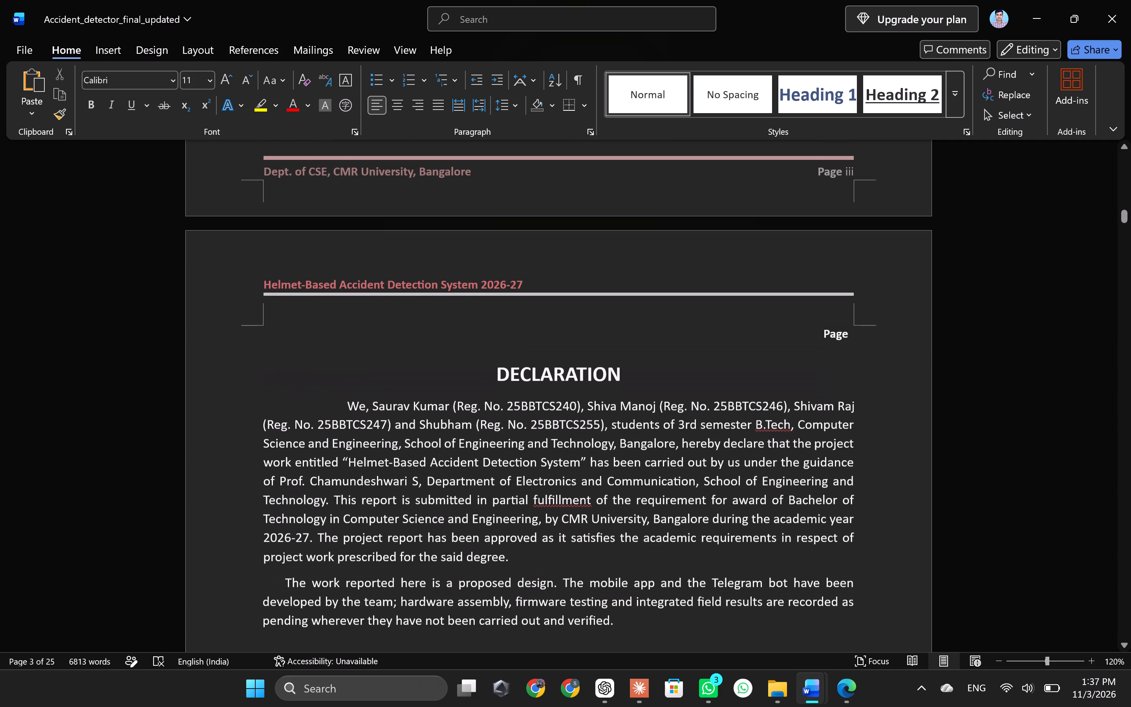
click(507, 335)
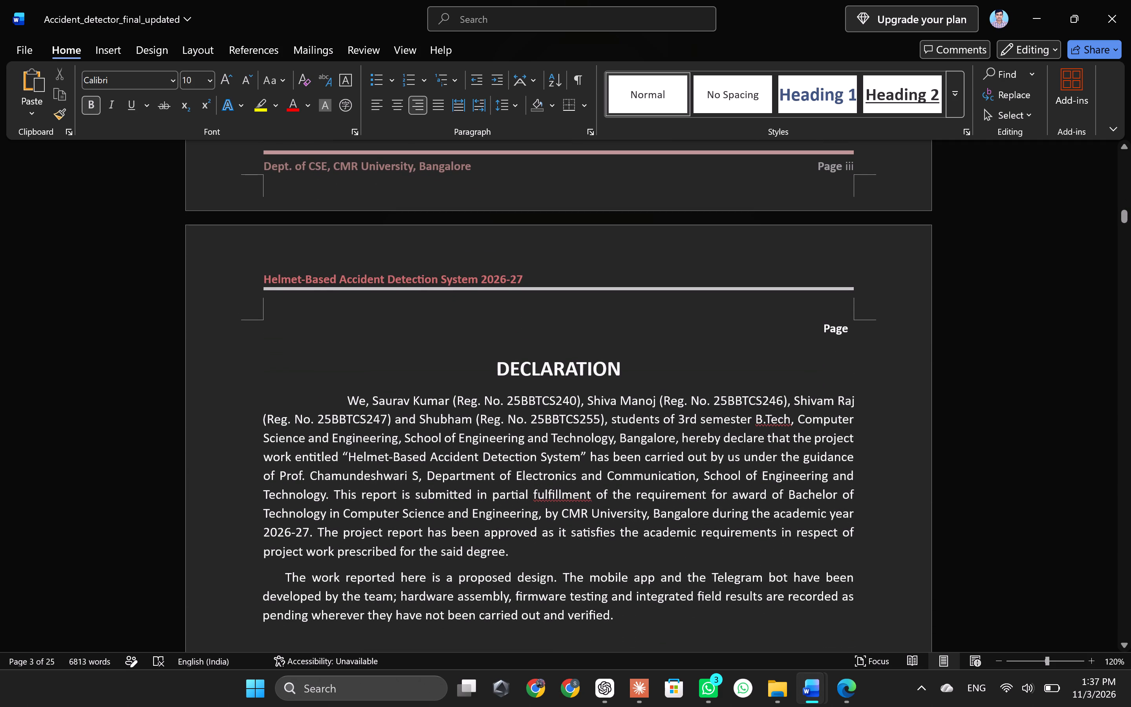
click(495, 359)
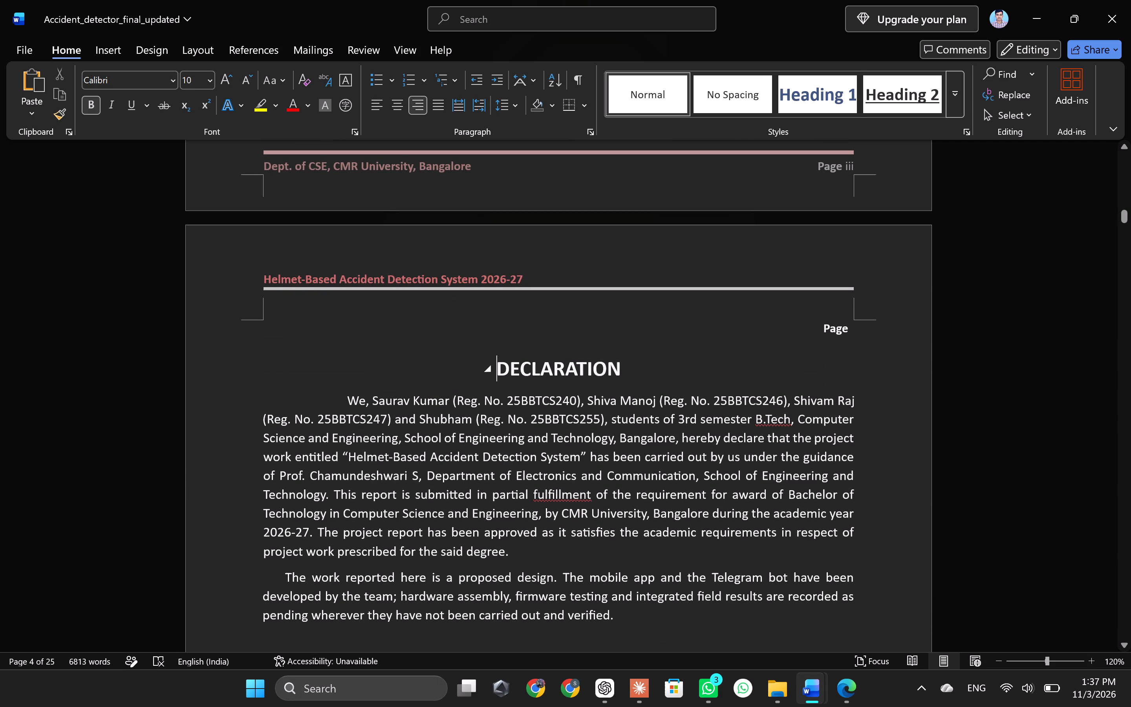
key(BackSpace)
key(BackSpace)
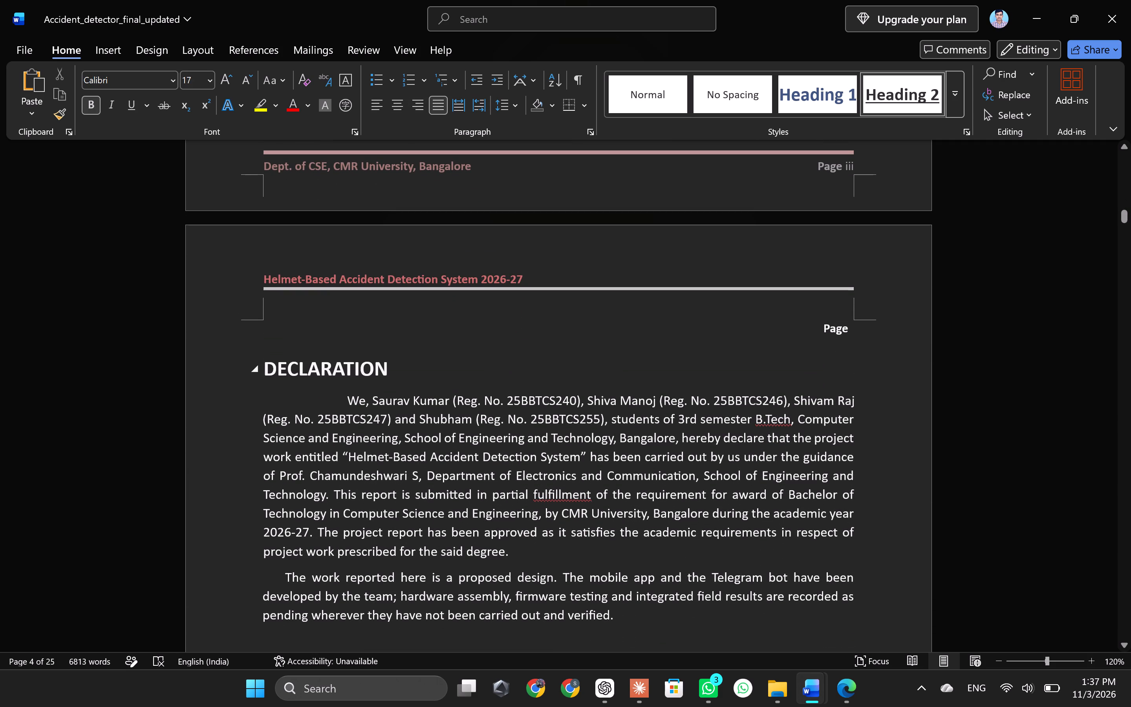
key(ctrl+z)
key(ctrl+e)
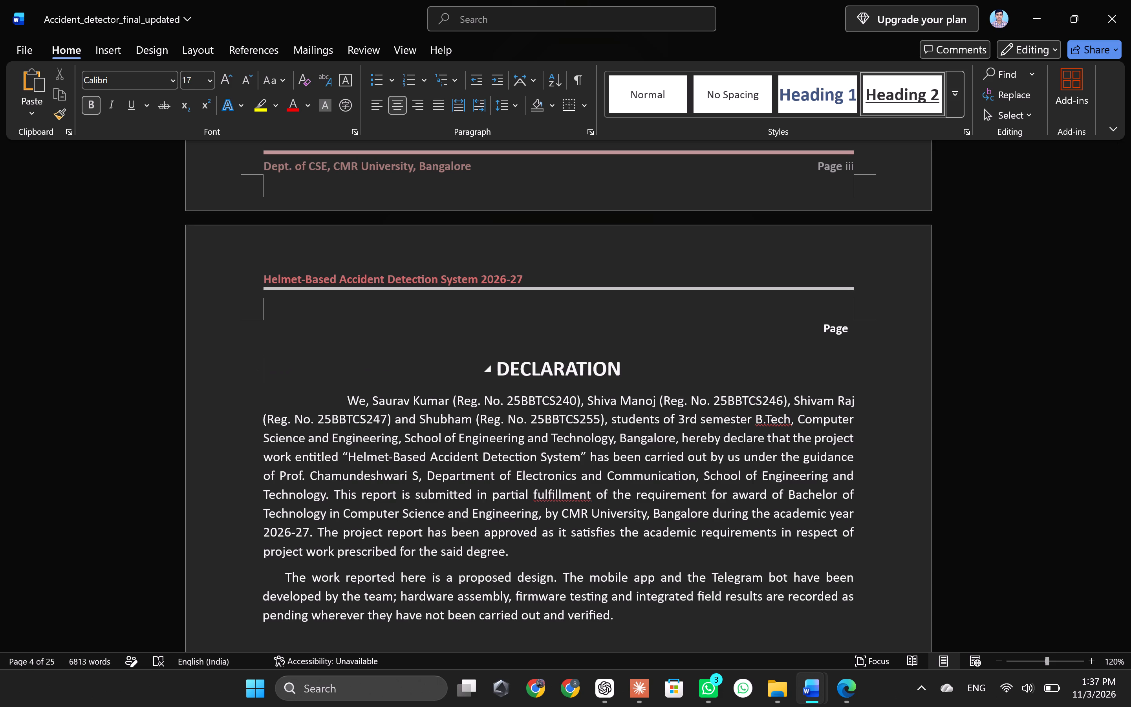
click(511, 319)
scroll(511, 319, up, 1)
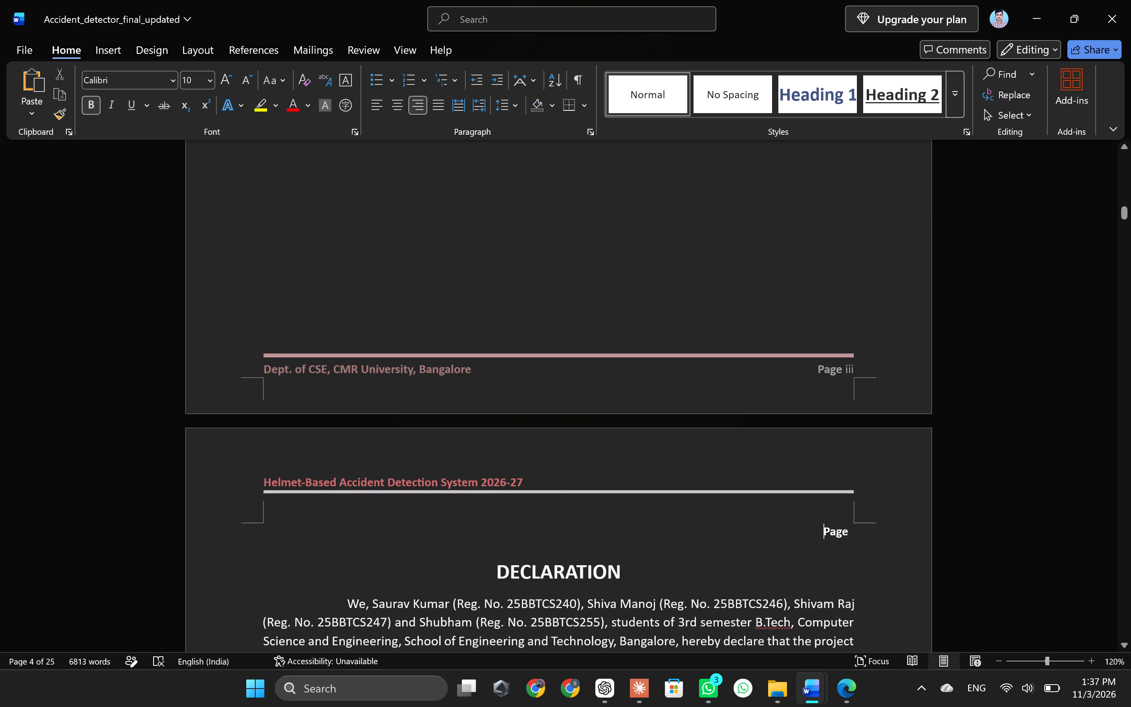
Insert four blank lines between the Date line and the student names on the declaration page.
scroll(511, 319, down, 3)
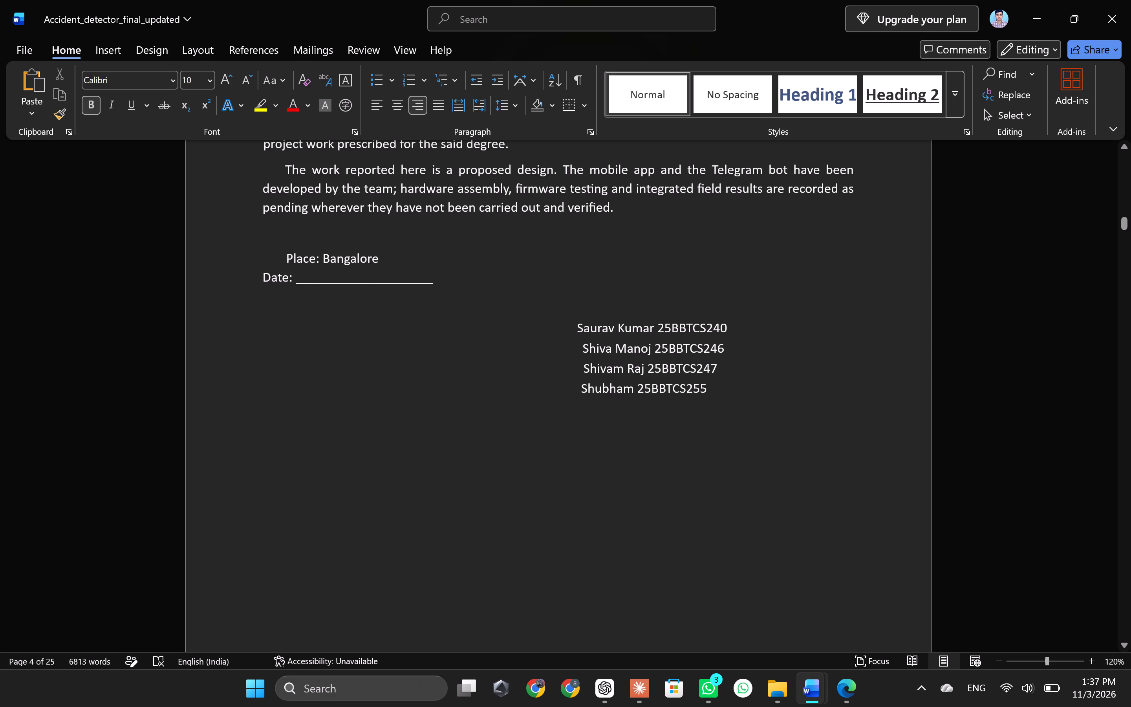
click(566, 284)
click(566, 284)
key(Return)
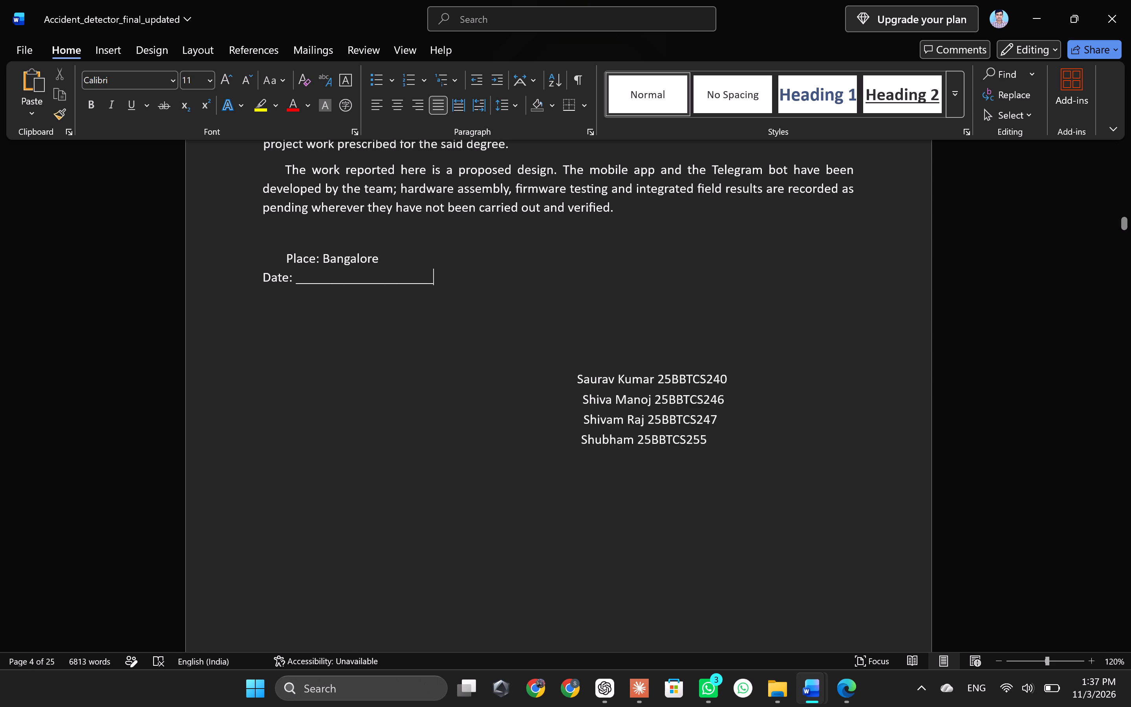
key(Return)
key(Return)
key(Return)
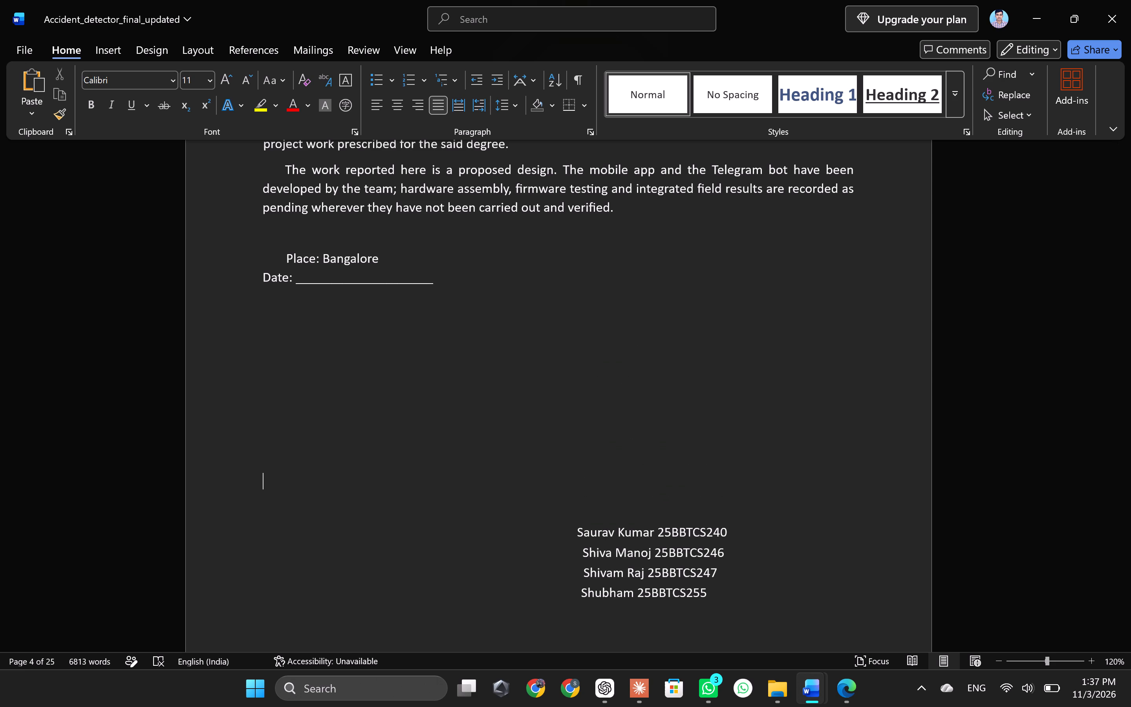
Right-align the first two student name and registration lines on the declaration page.
scroll(566, 284, down, 1)
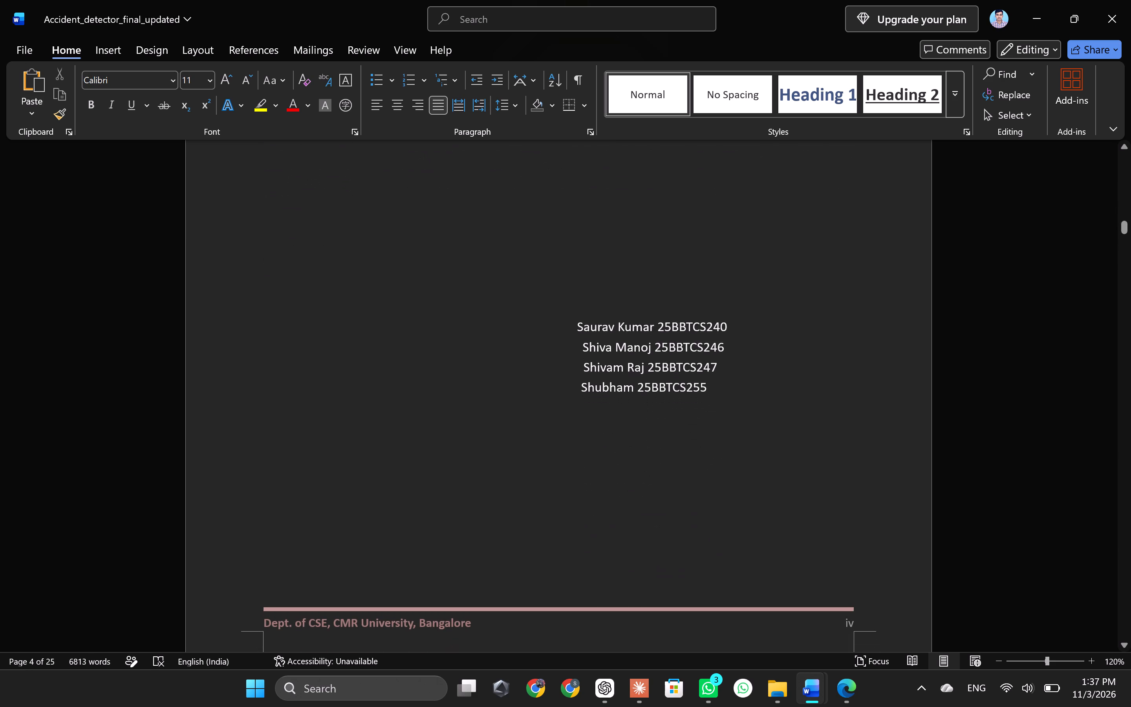
click(680, 319)
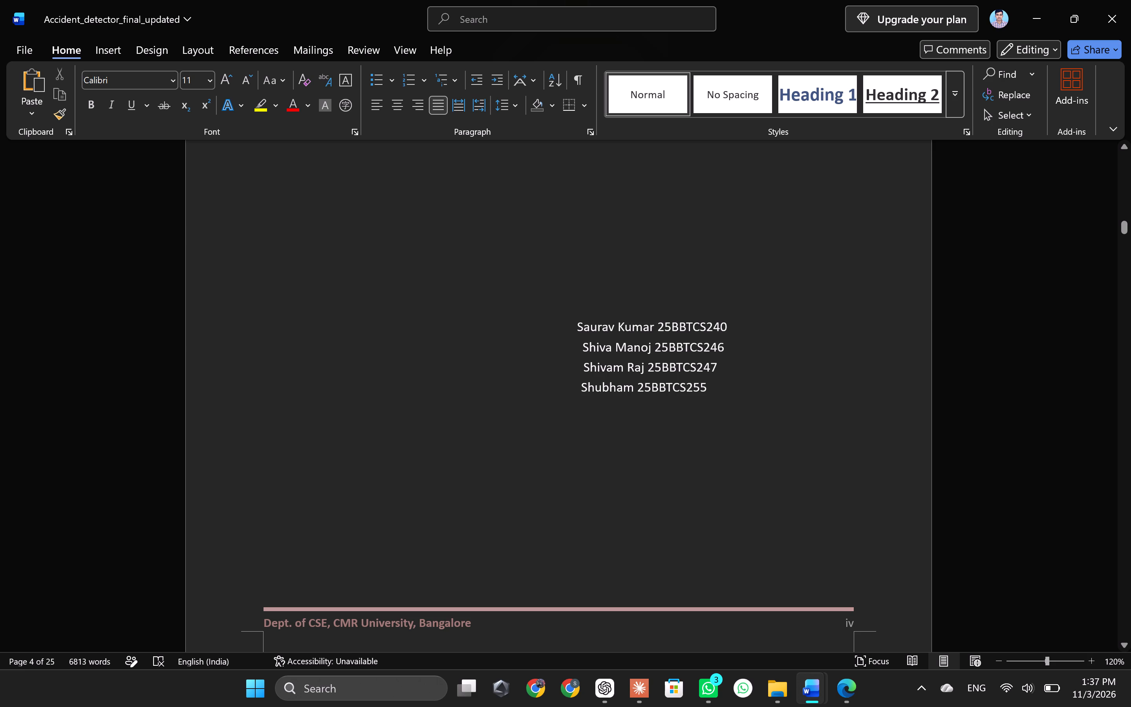
click(680, 319)
key(ctrl+e)
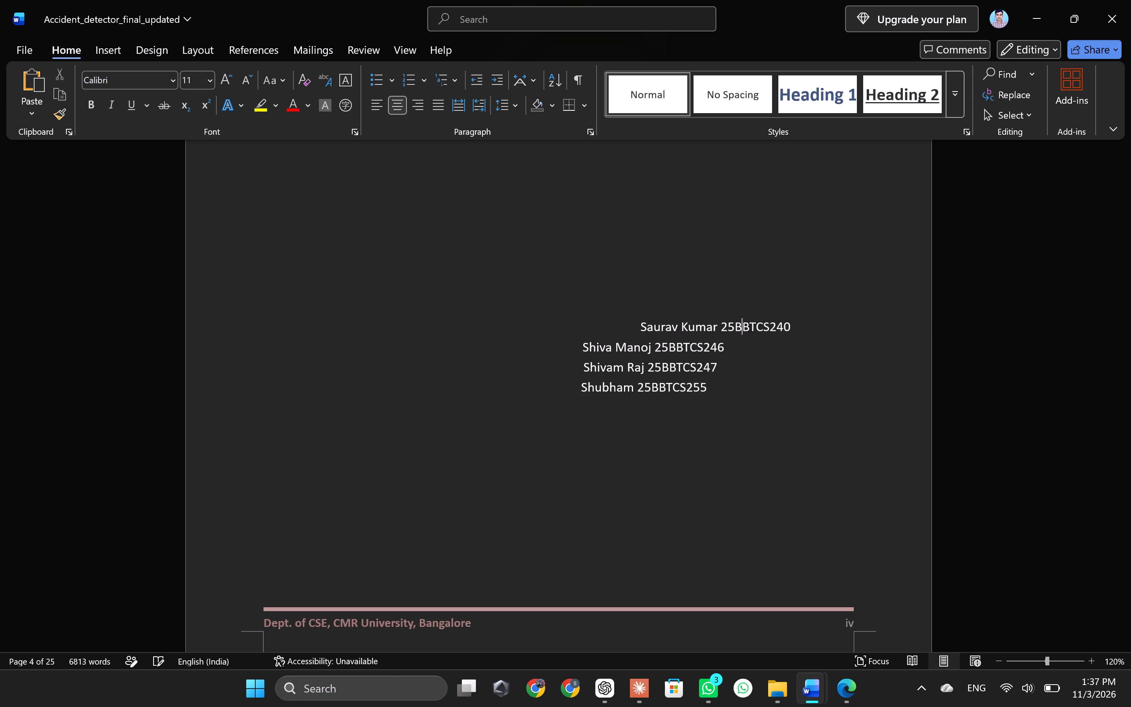
key(Down)
key(ctrl+r)
key(ctrl+Down)
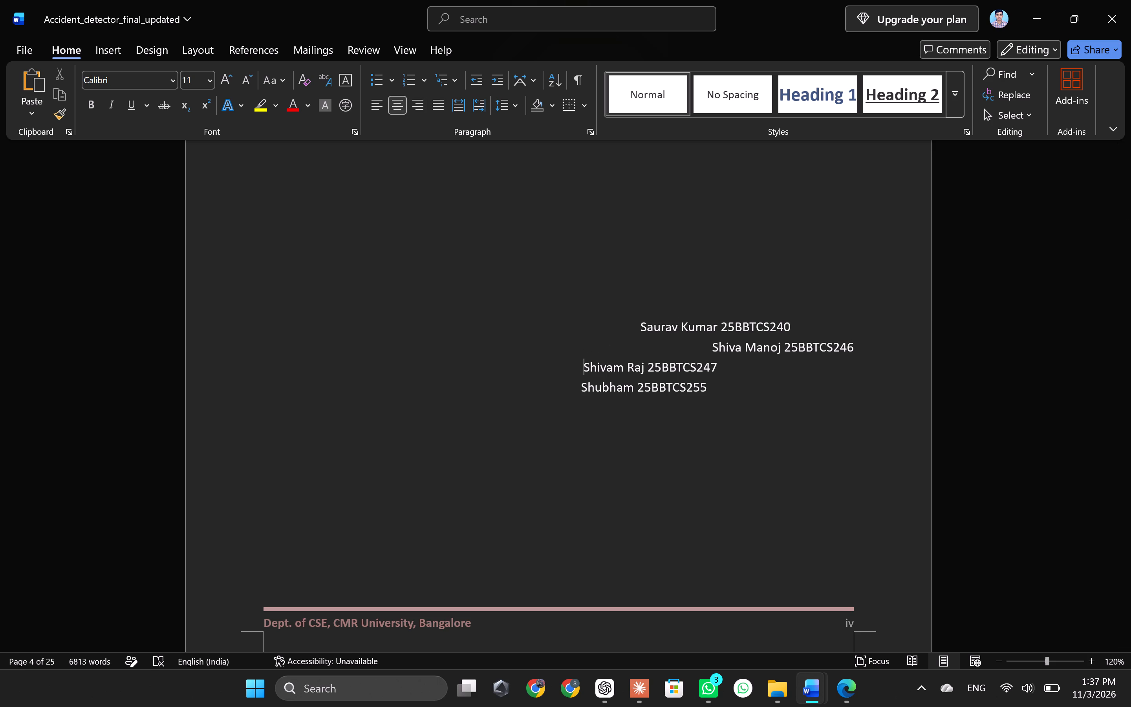
key(ctrl+Up)
key(ctrl+r)
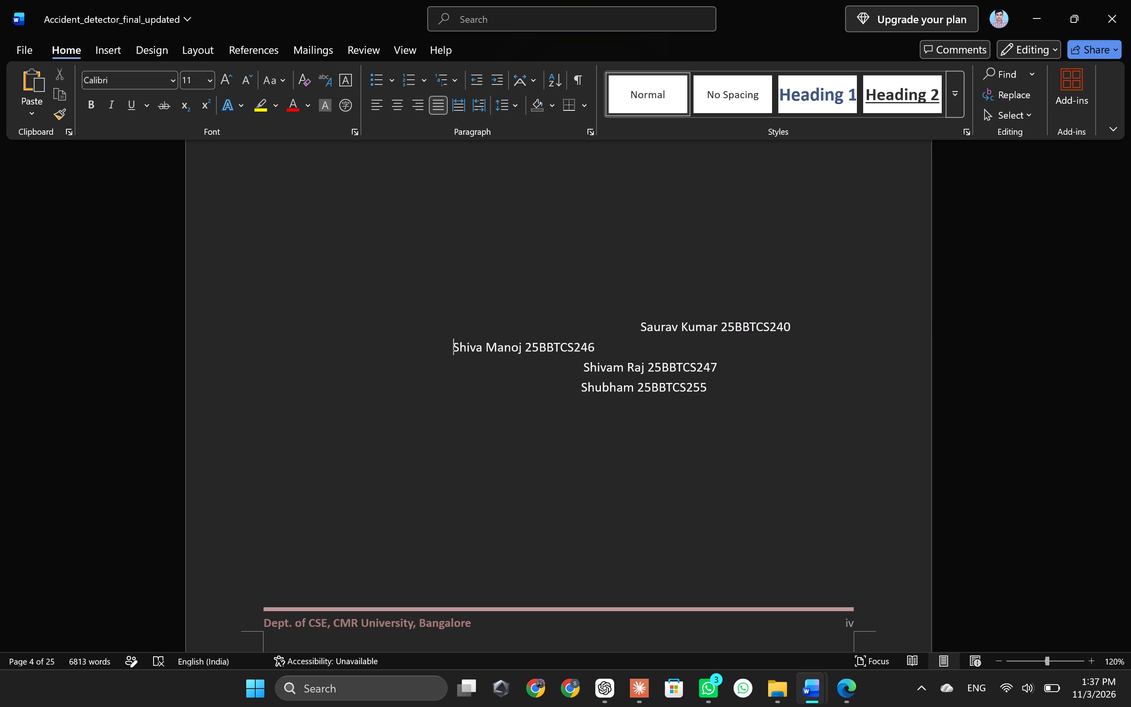
key(ctrl+r)
key(Up)
key(ctrl+r)
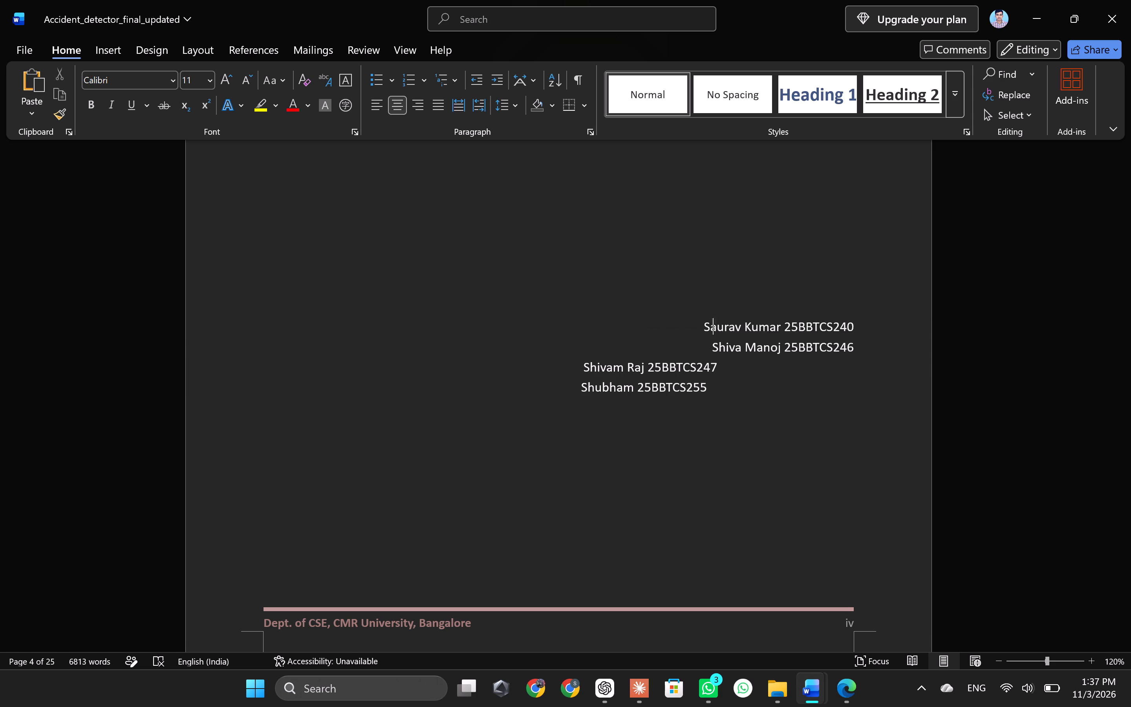
Right-align the third and fourth student name and registration lines on the declaration page.
key(Down)
key(Down)
key(ctrl+r)
key(Down)
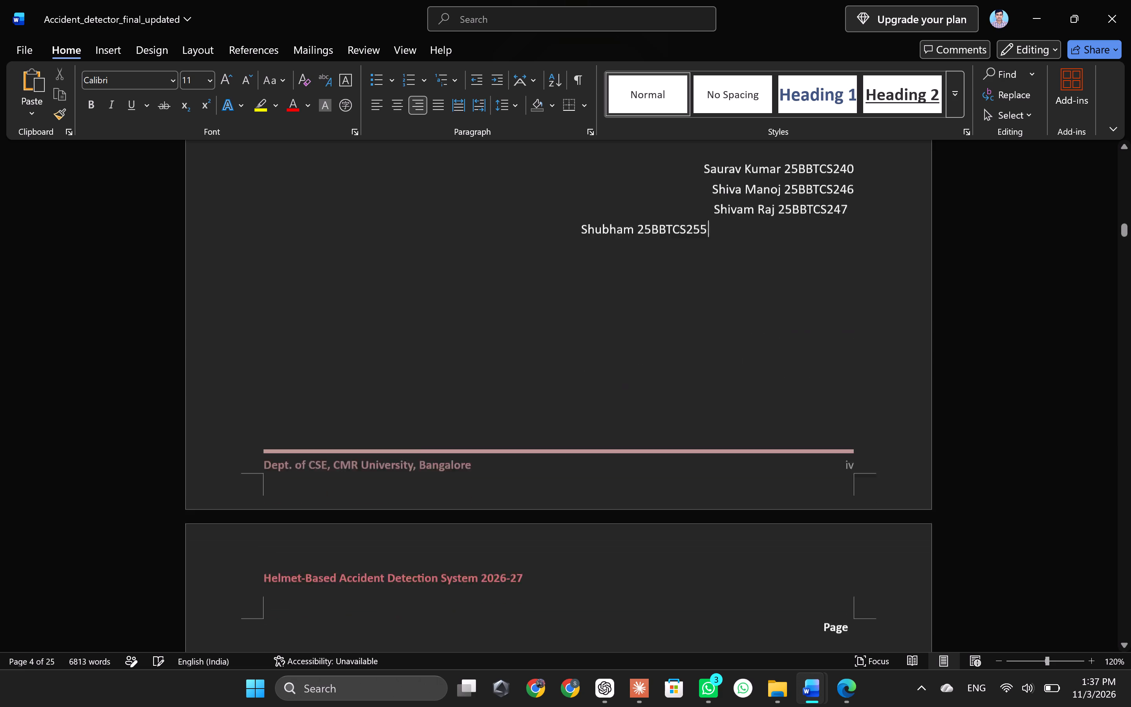
key(Up)
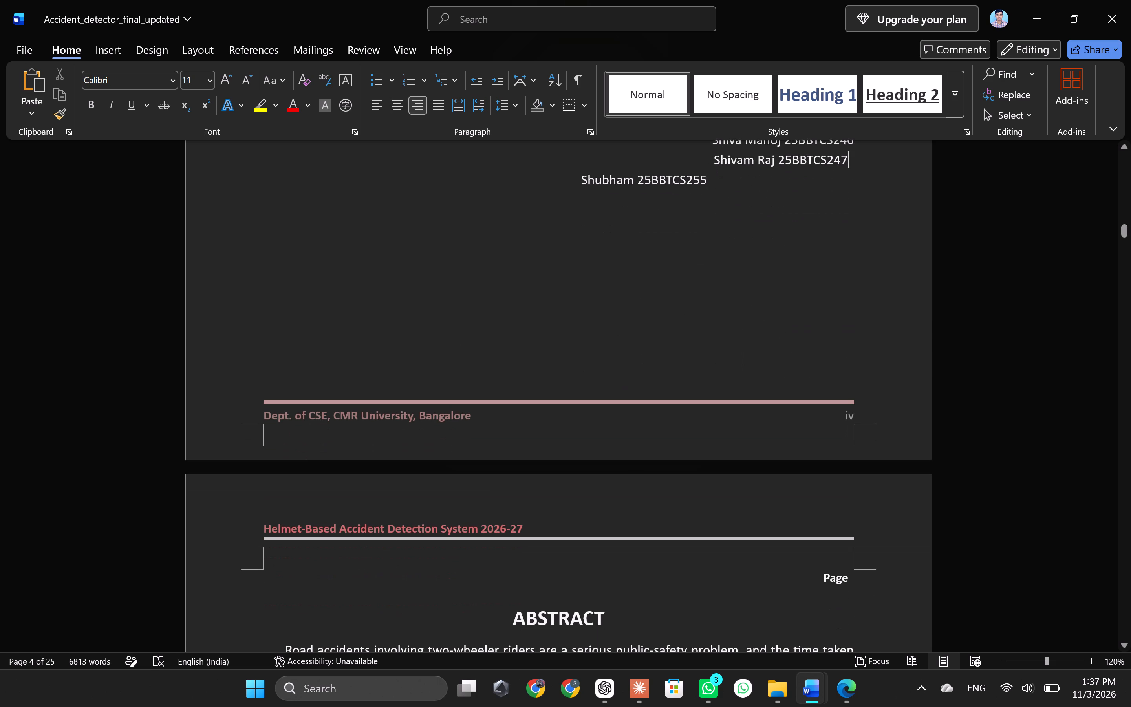
click(694, 174)
key(ctrl+r)
Review the layout from the abstract through the table of contents and the lists of figures and tables to Chapter 1.
scroll(740, 246, down, 2)
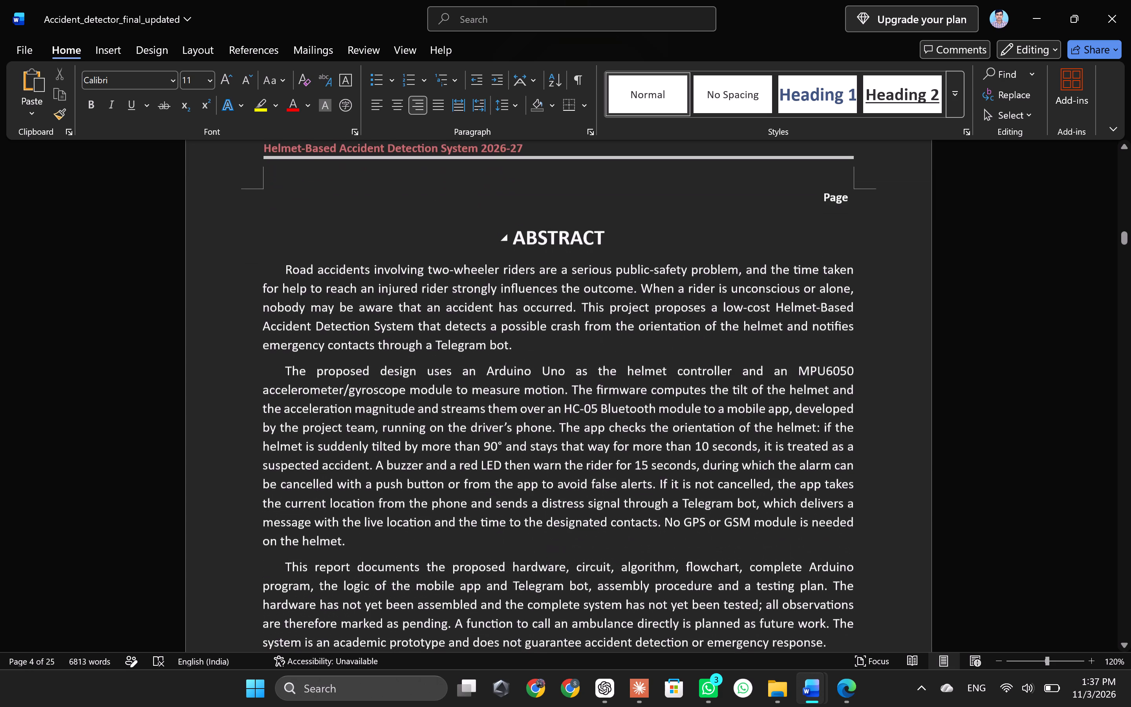
scroll(740, 246, down, 5)
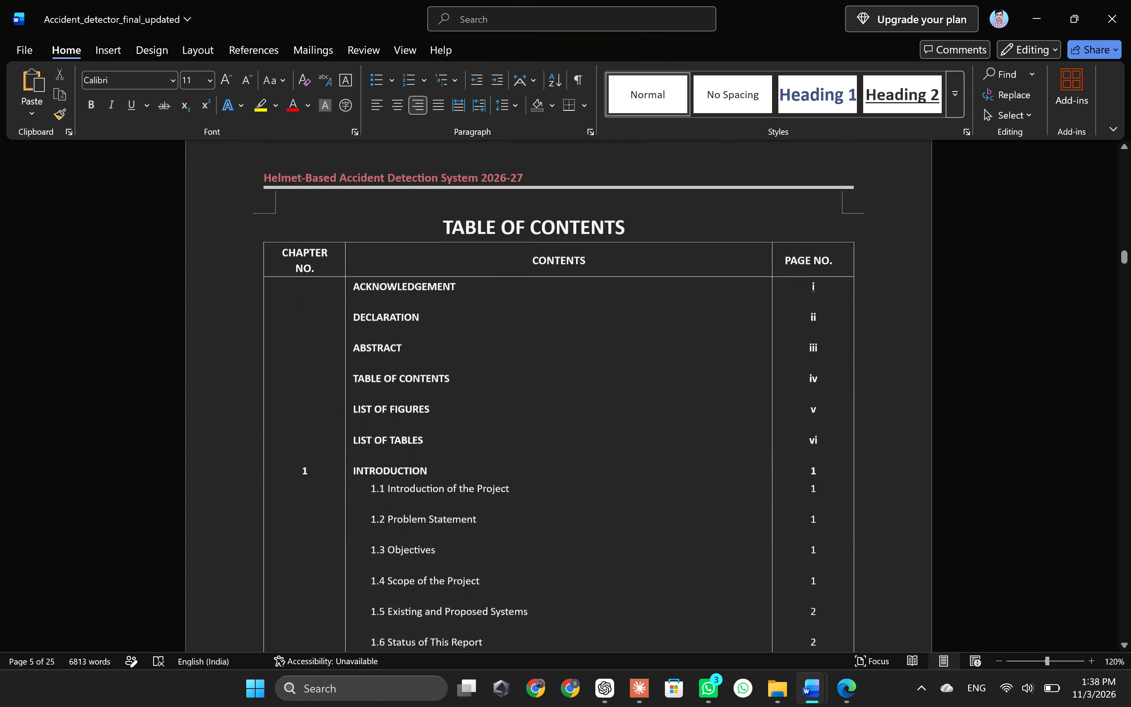
scroll(740, 246, down, 2)
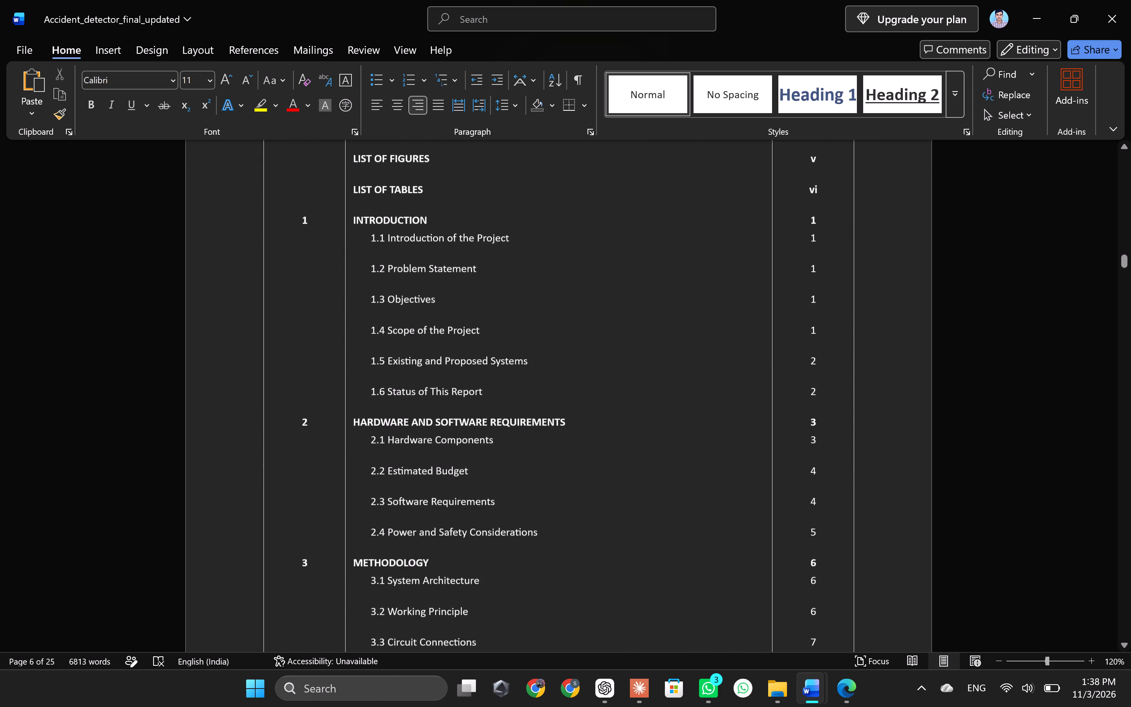
scroll(740, 246, down, 4)
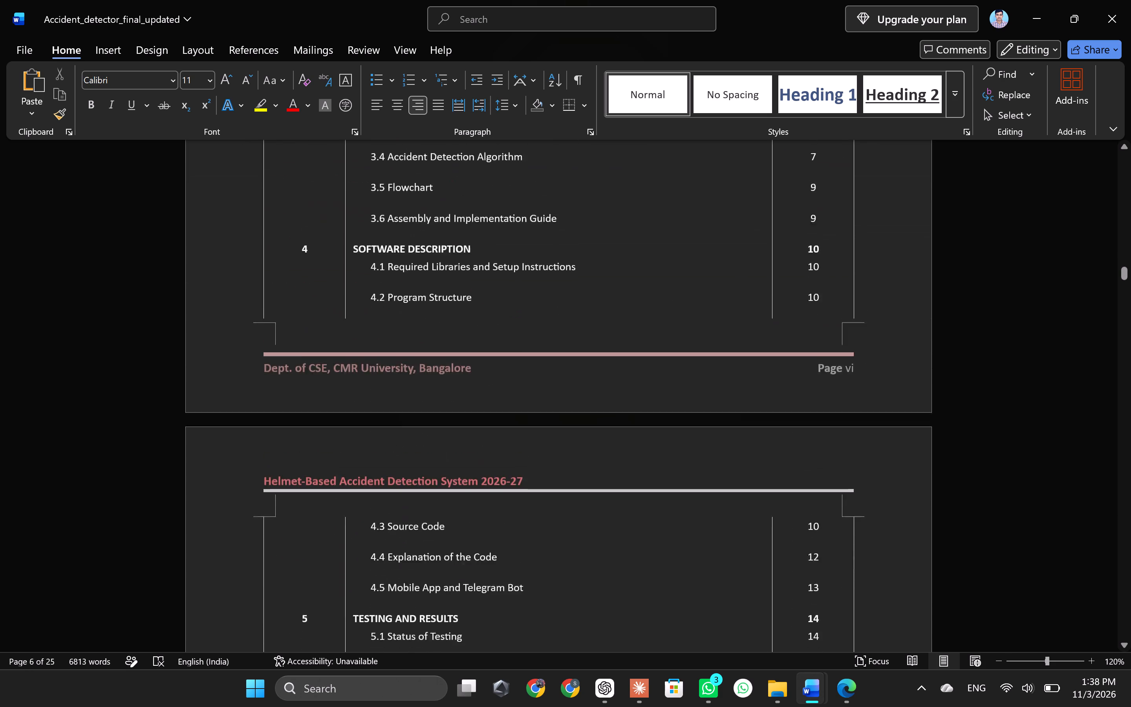
scroll(740, 246, down, 1)
scroll(740, 246, up, 1)
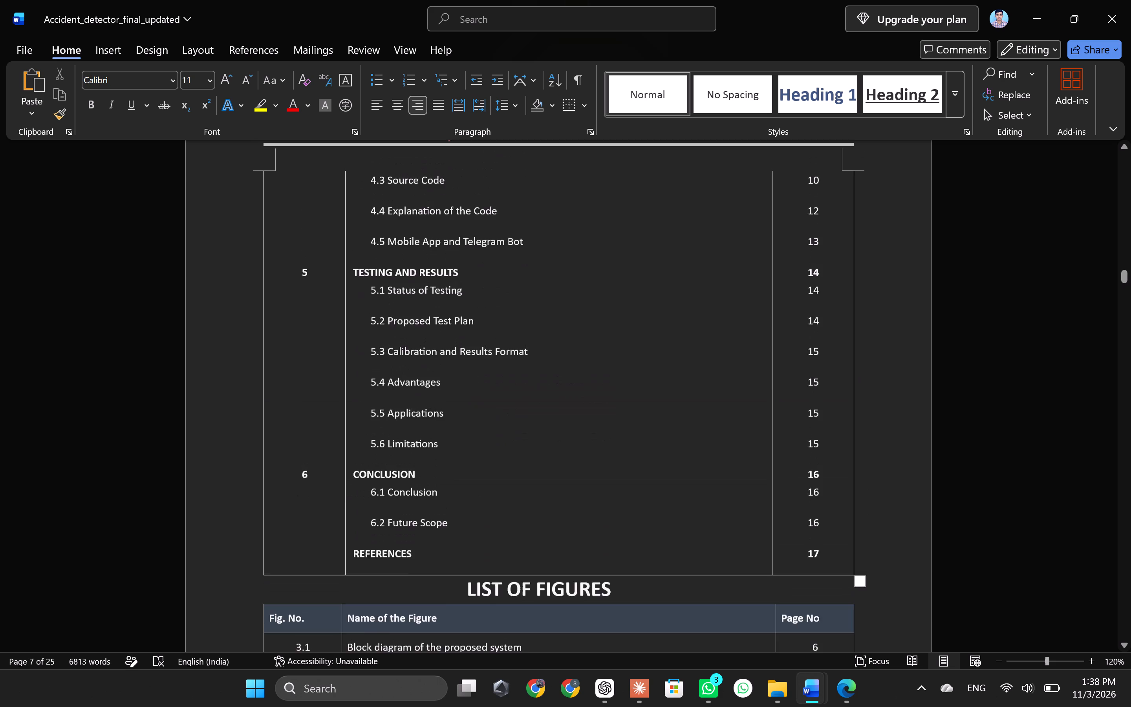
scroll(740, 246, down, 3)
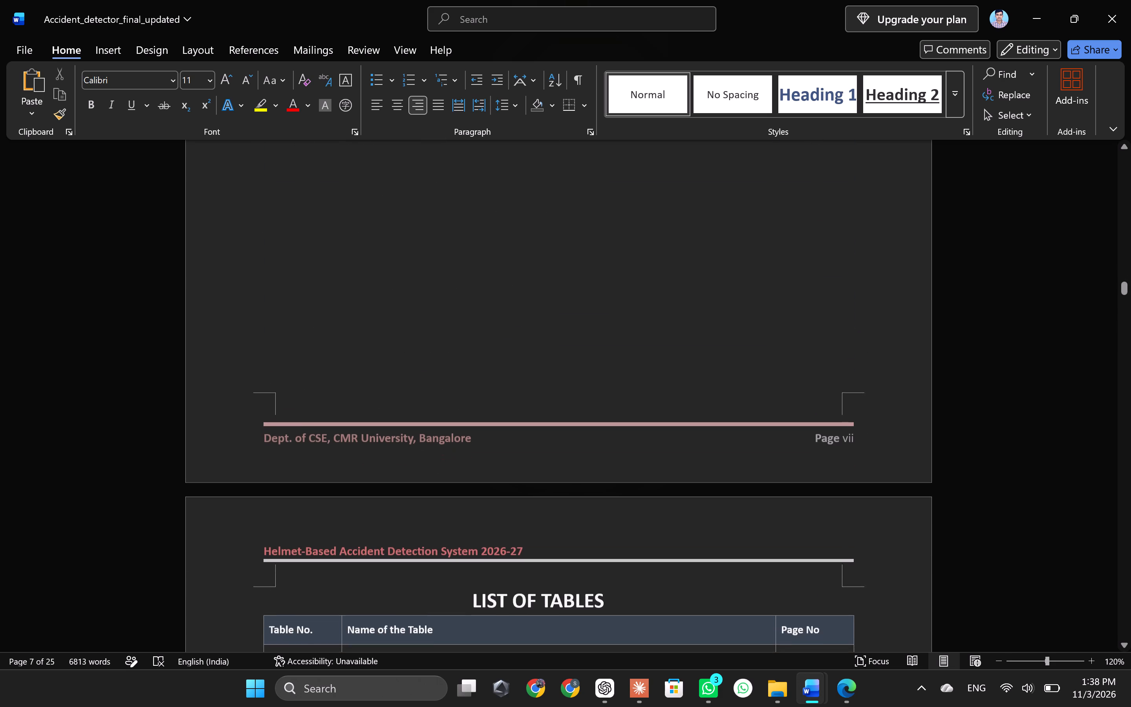
scroll(740, 246, down, 5)
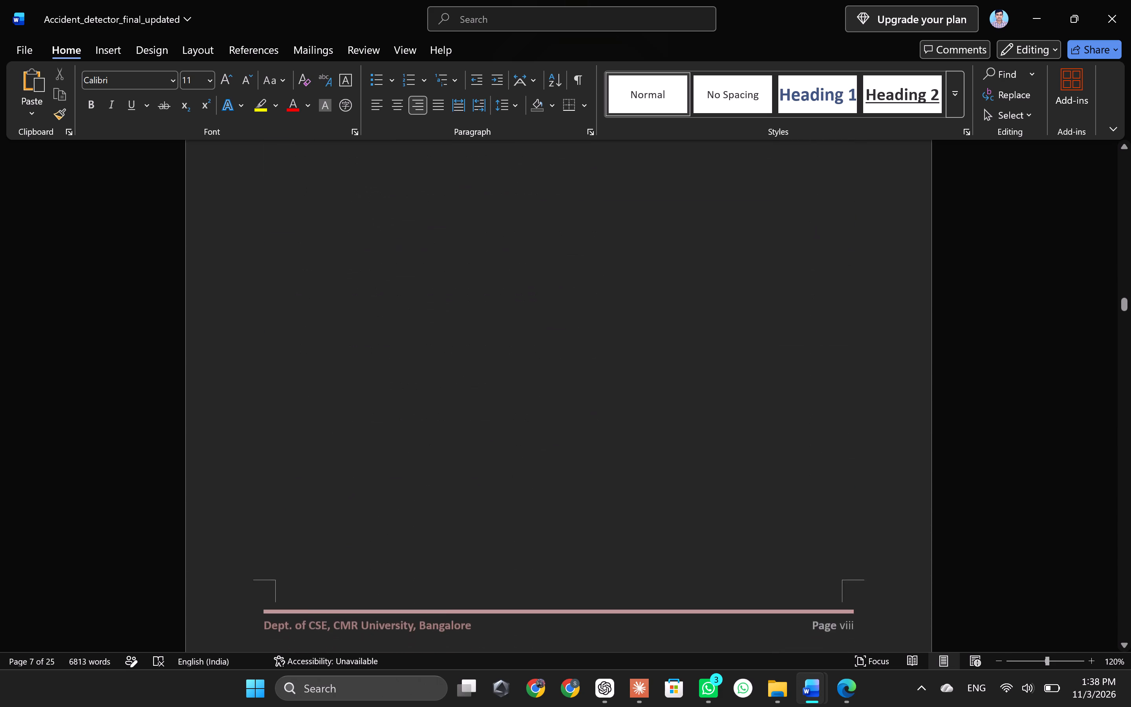
scroll(740, 246, down, 2)
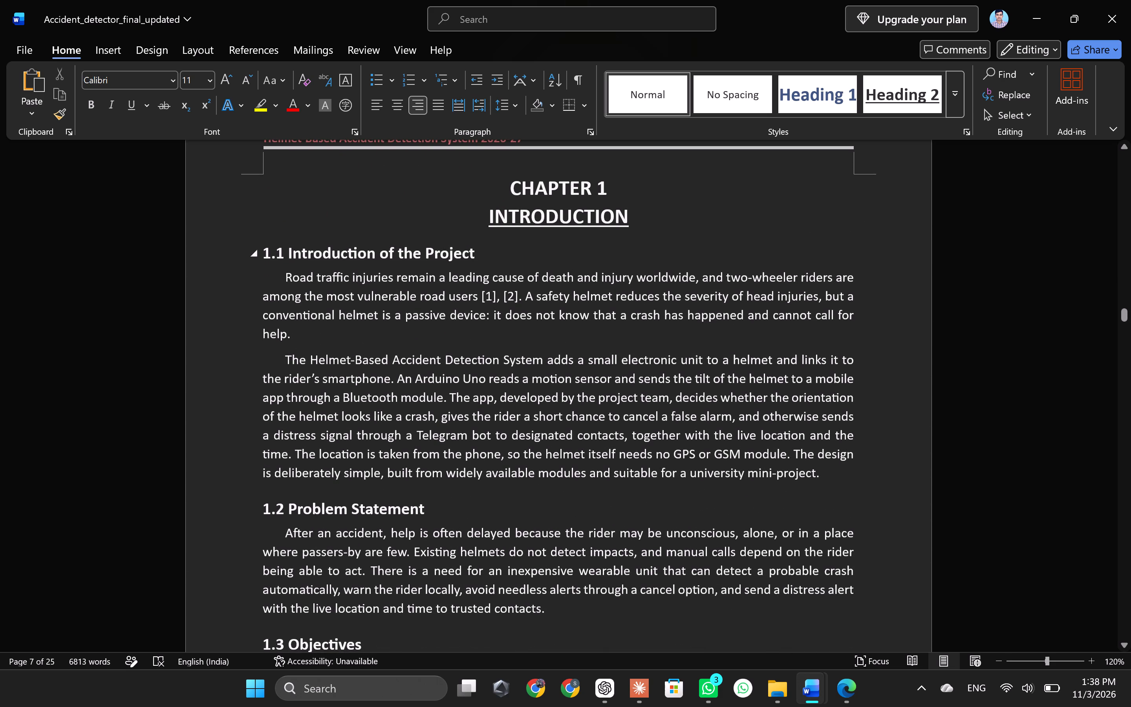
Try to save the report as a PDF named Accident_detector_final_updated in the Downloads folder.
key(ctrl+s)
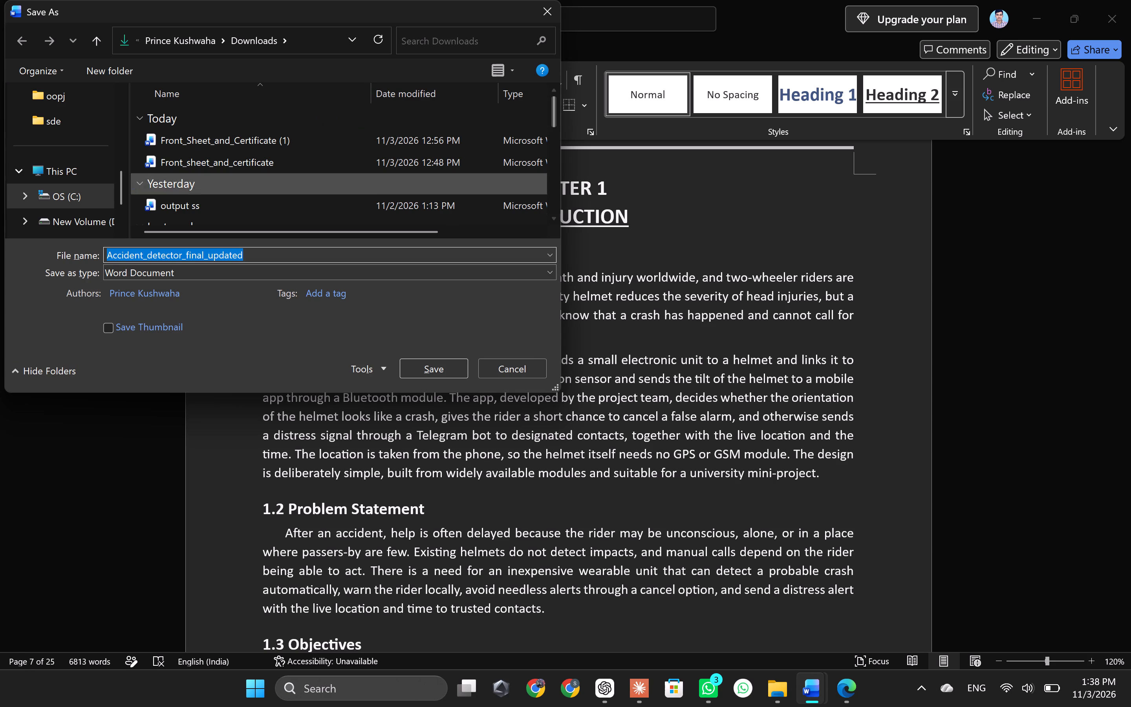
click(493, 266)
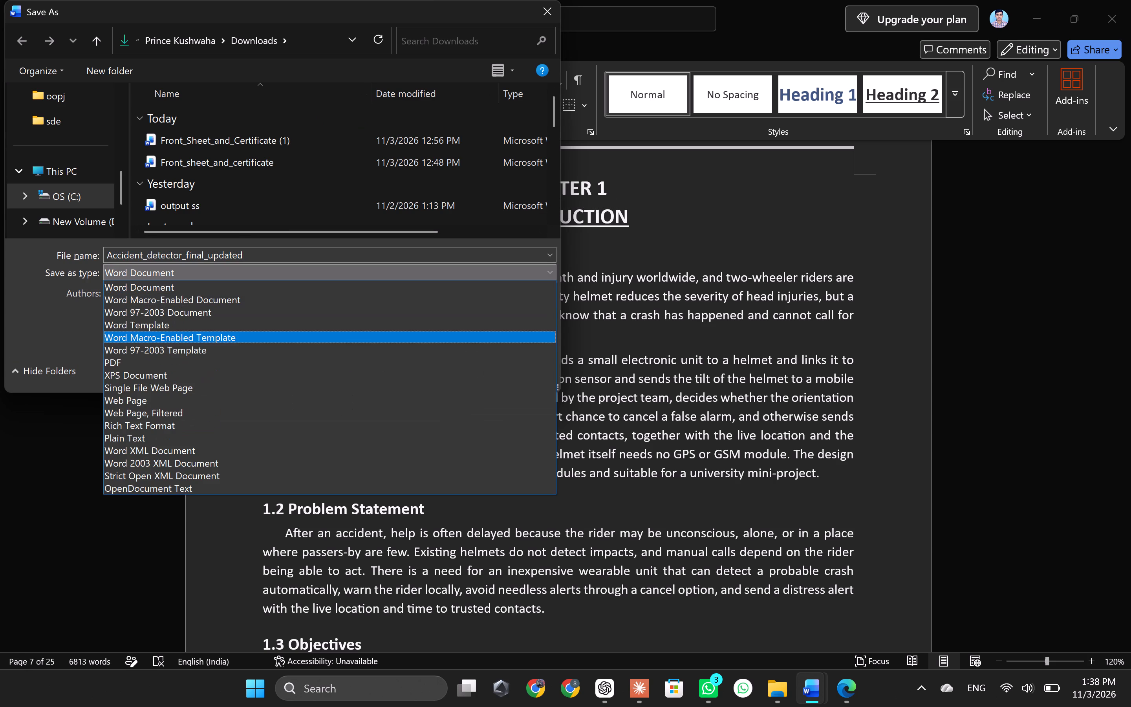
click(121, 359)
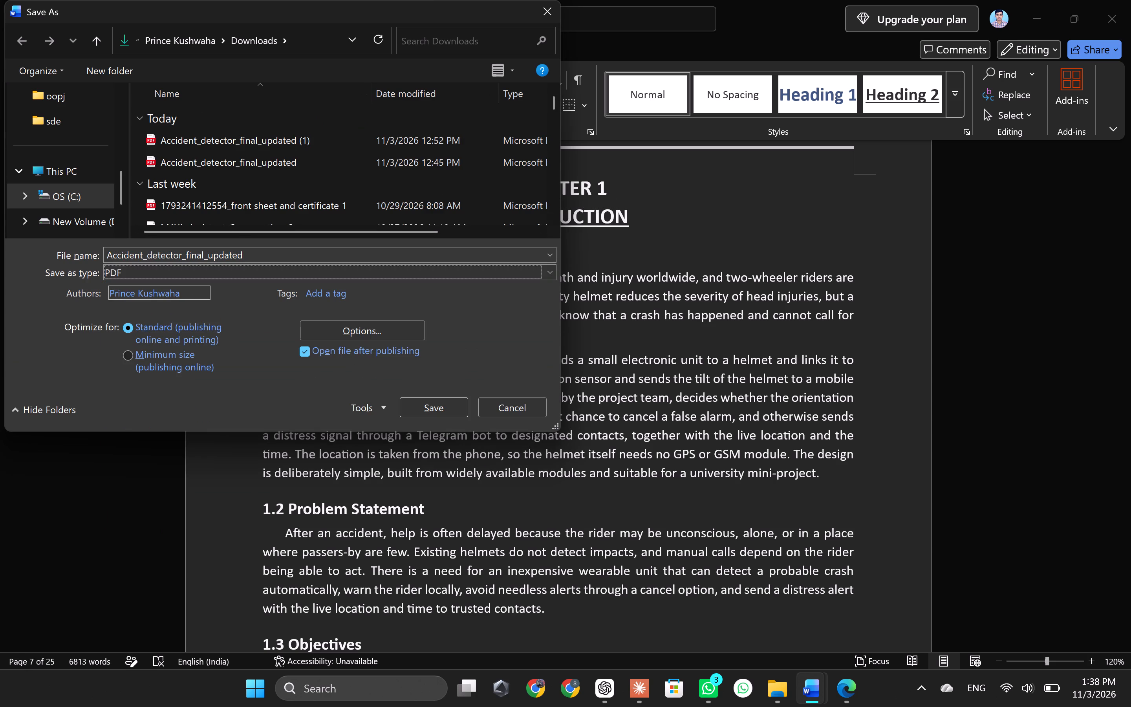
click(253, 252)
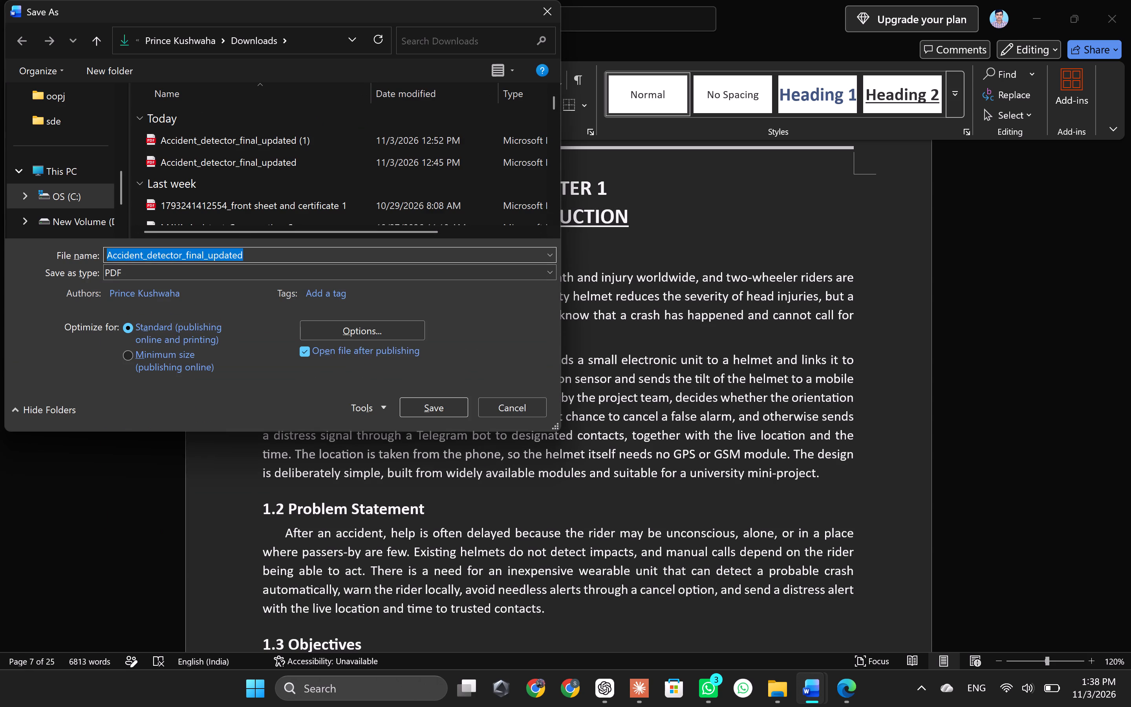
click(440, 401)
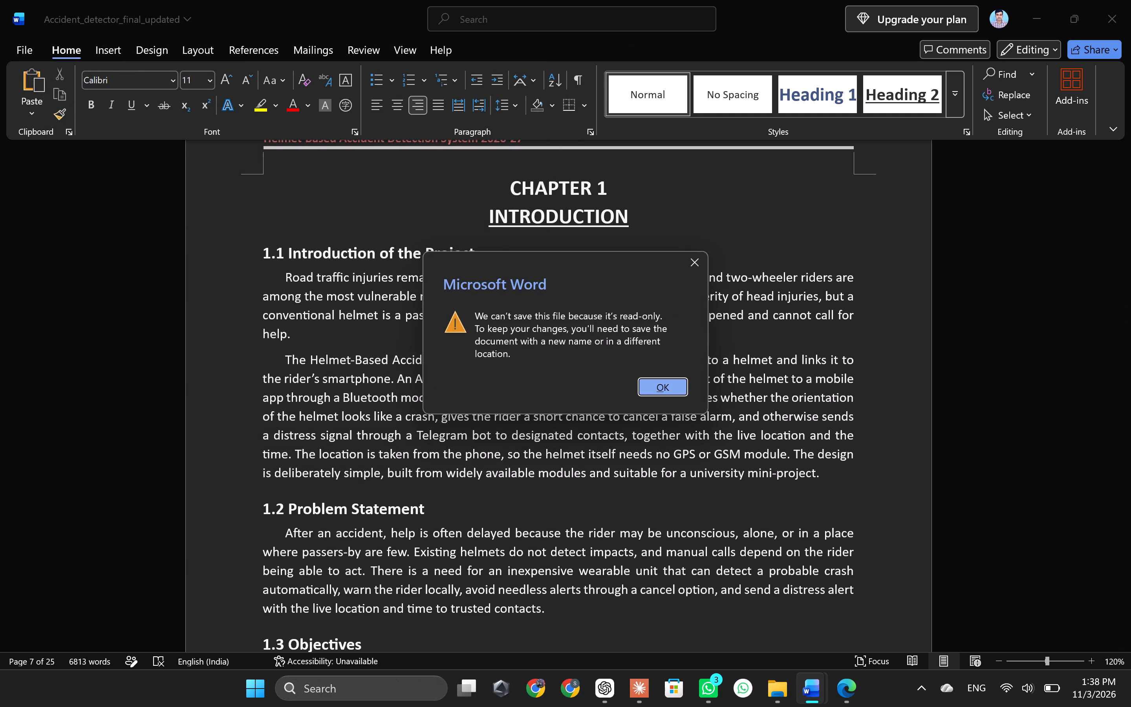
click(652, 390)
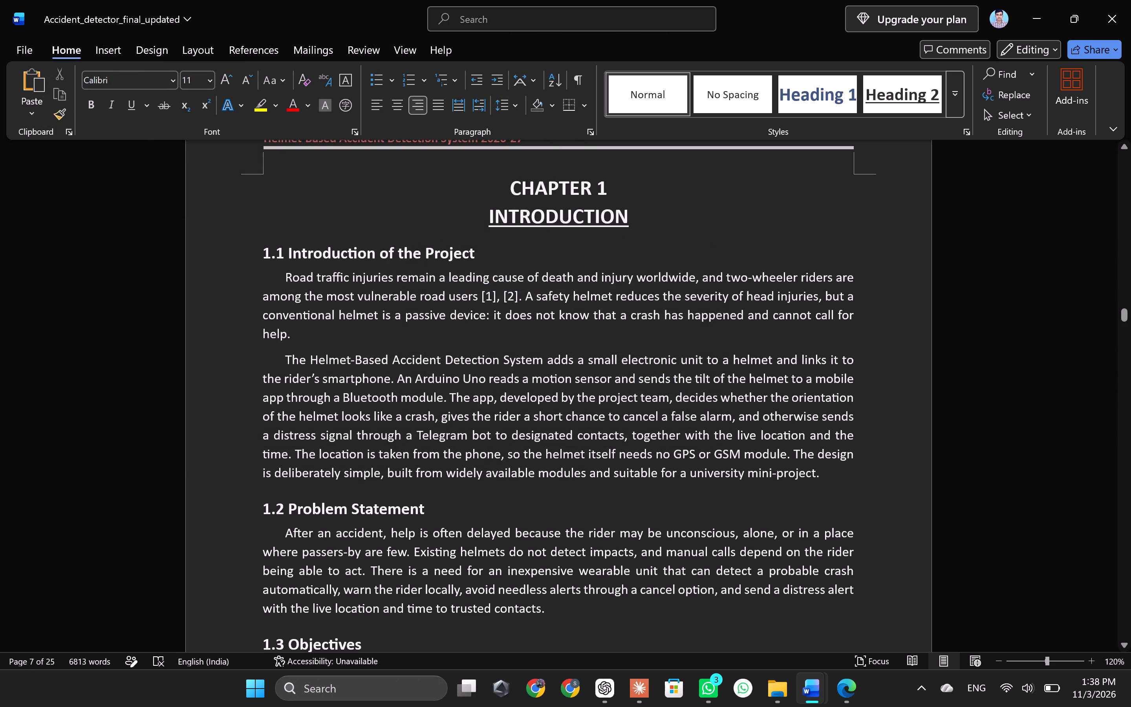
Save the report as a PDF named HELMET in the Downloads folder.
key(alt+Tab)
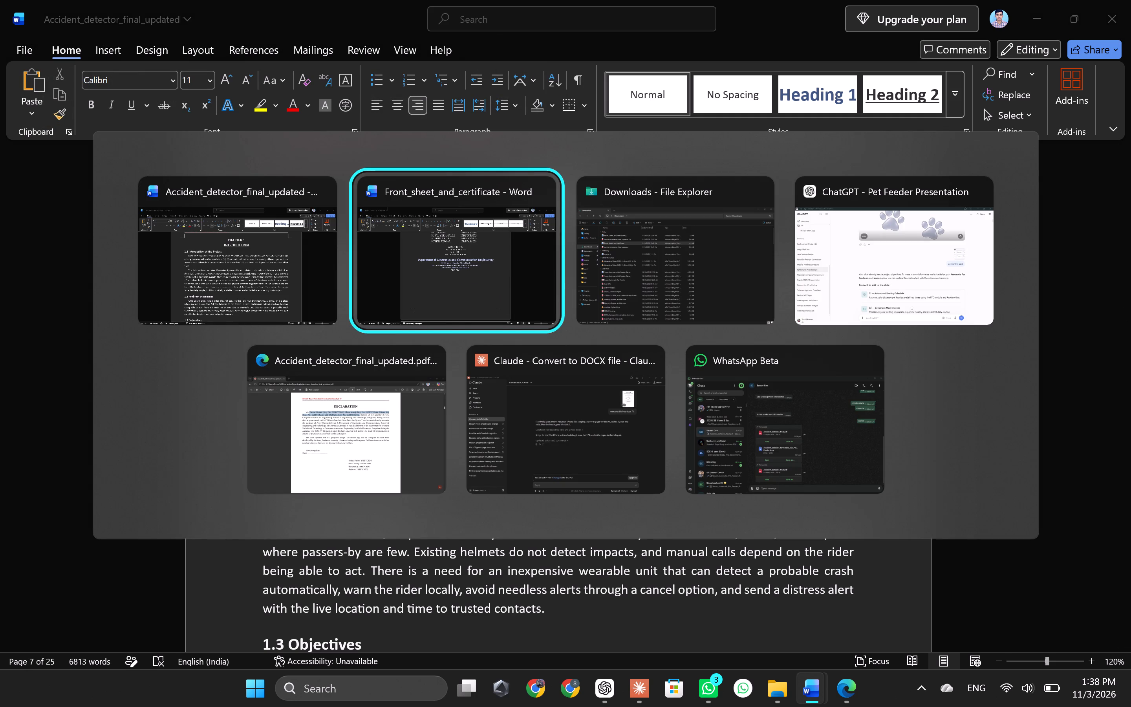
key(alt+Escape)
key(ctrl+s)
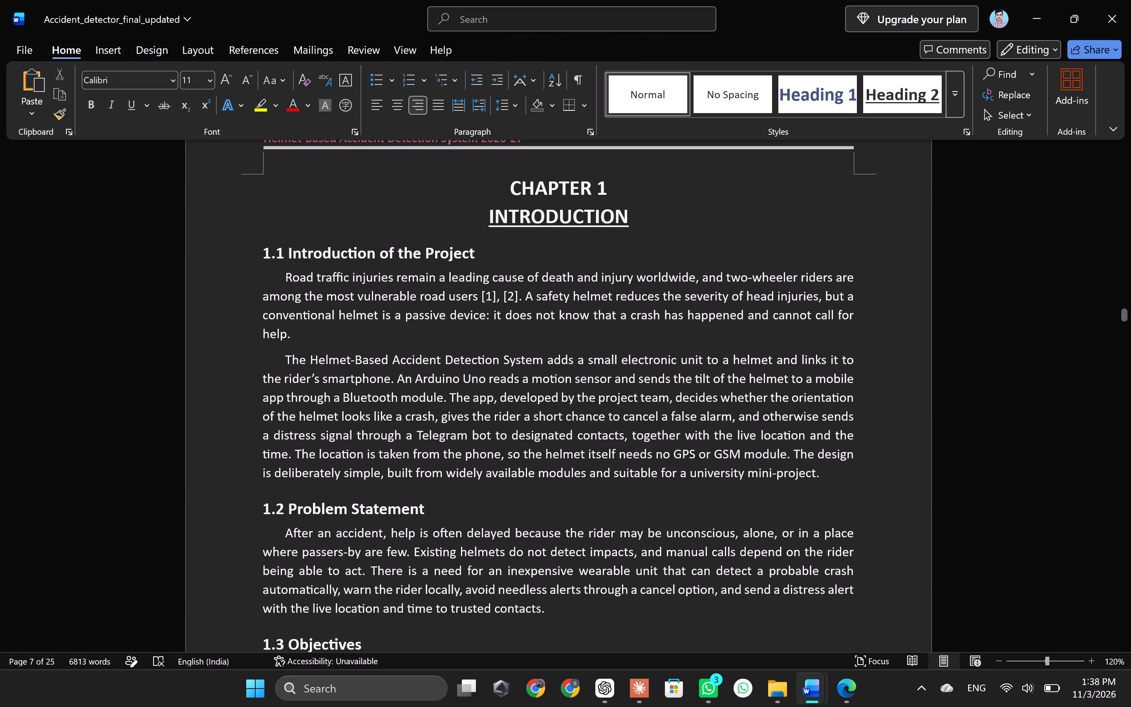
key(BackSpace)
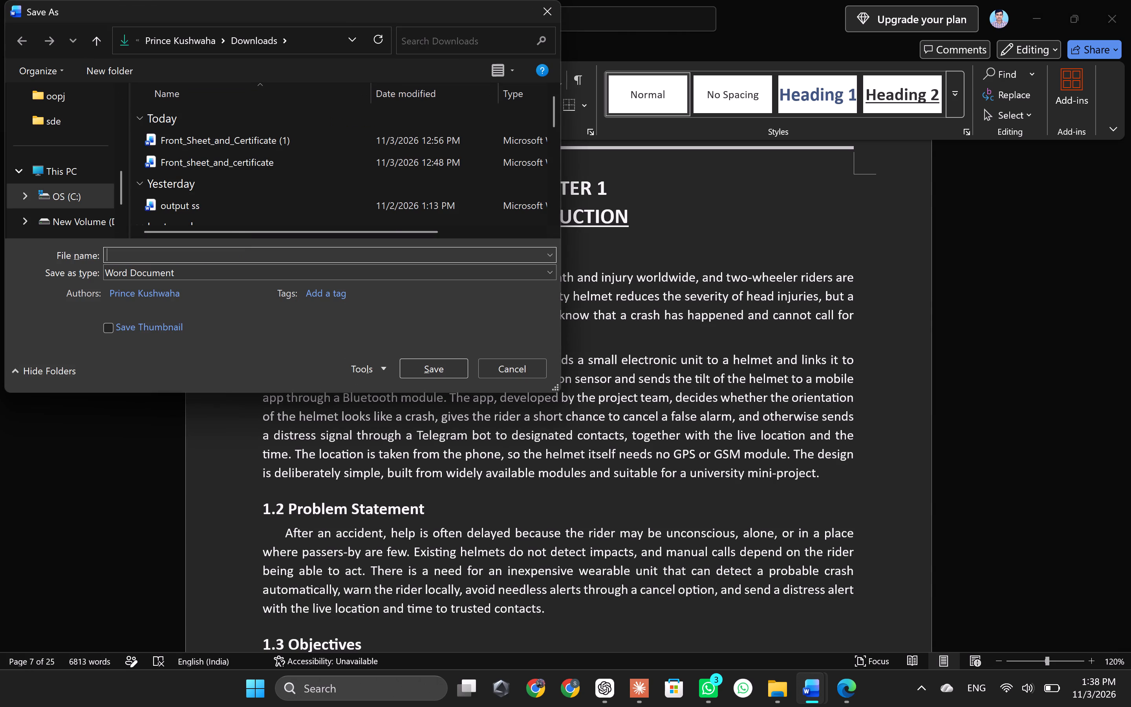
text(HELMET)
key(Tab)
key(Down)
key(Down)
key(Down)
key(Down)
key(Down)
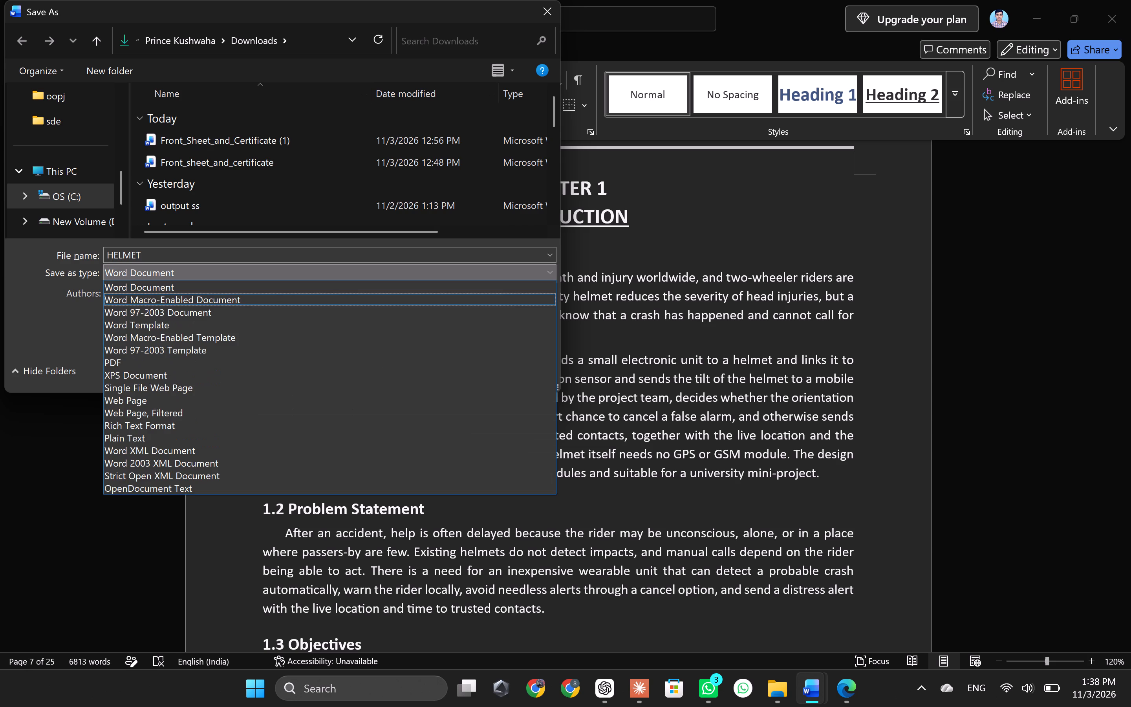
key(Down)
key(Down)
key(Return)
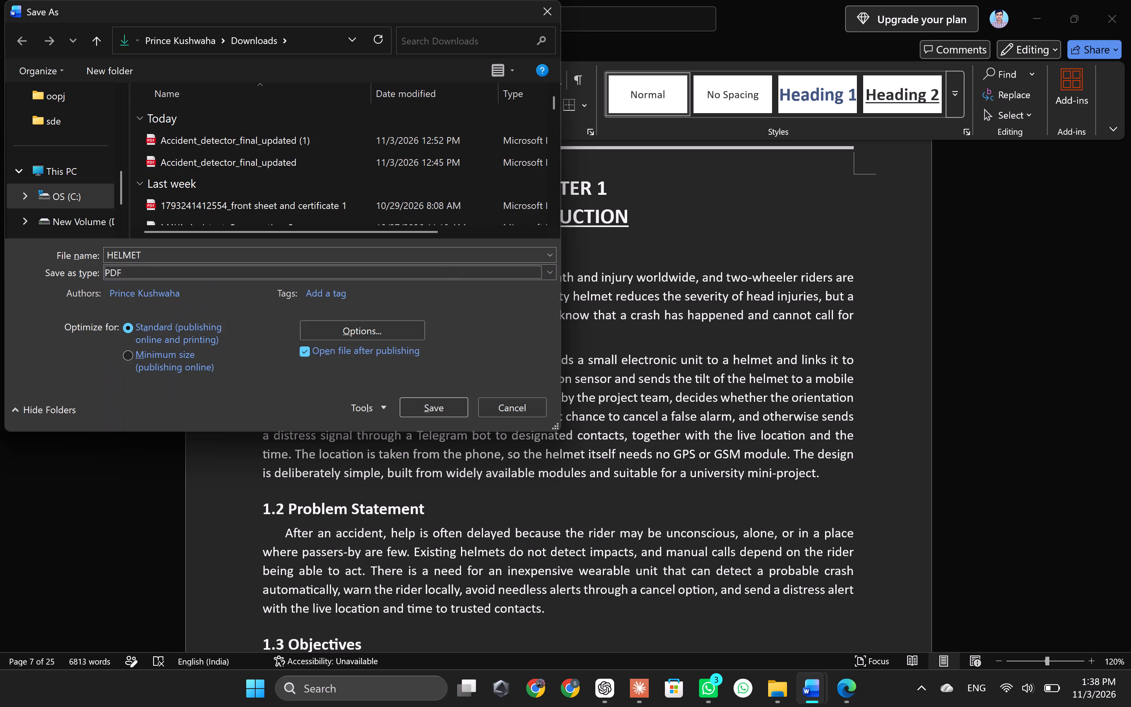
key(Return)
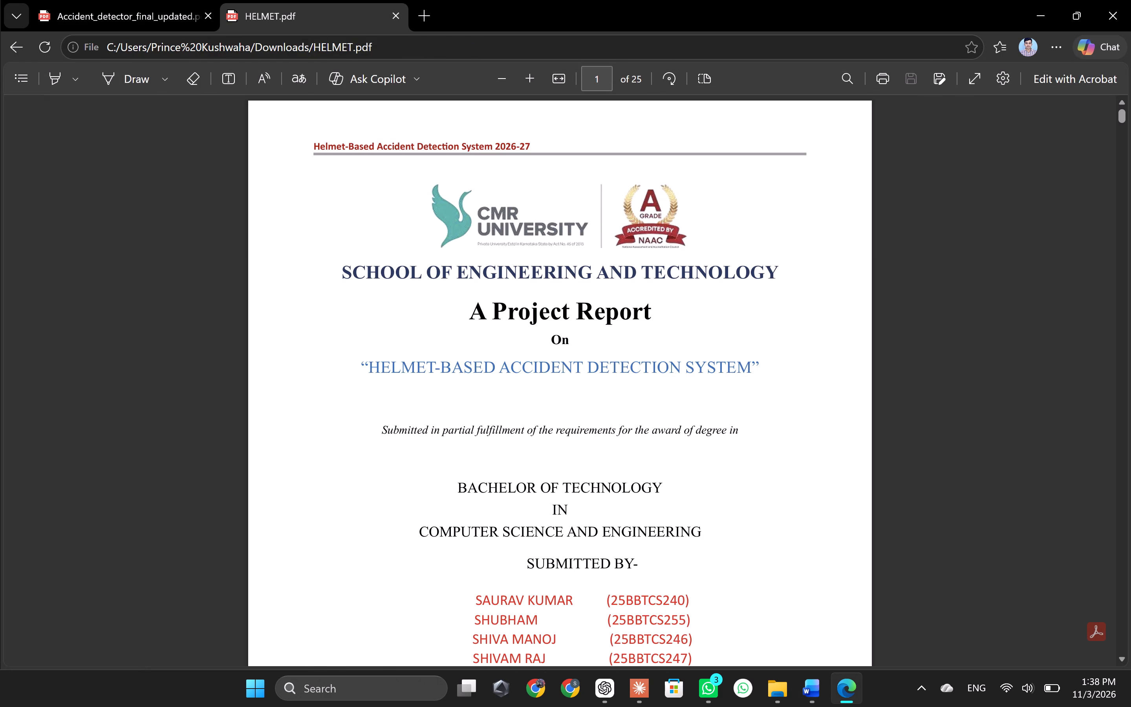
Check the title page layout in the exported HELMET PDF.
scroll(739, 444, down, 2)
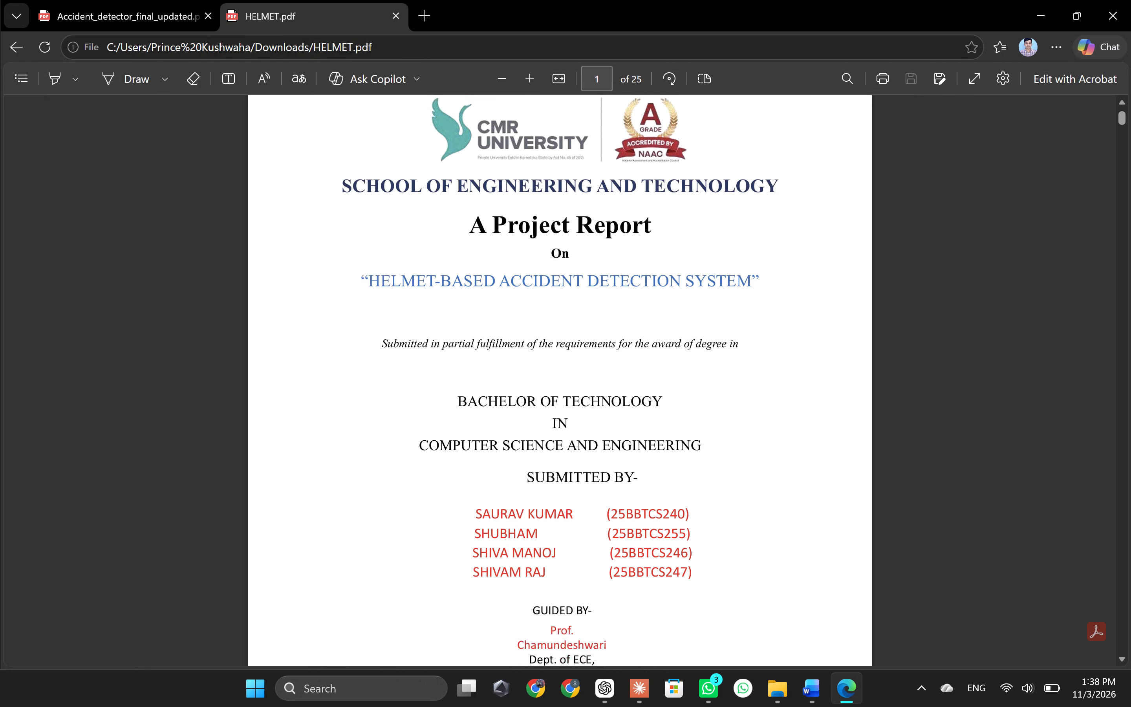
scroll(739, 444, down, 5)
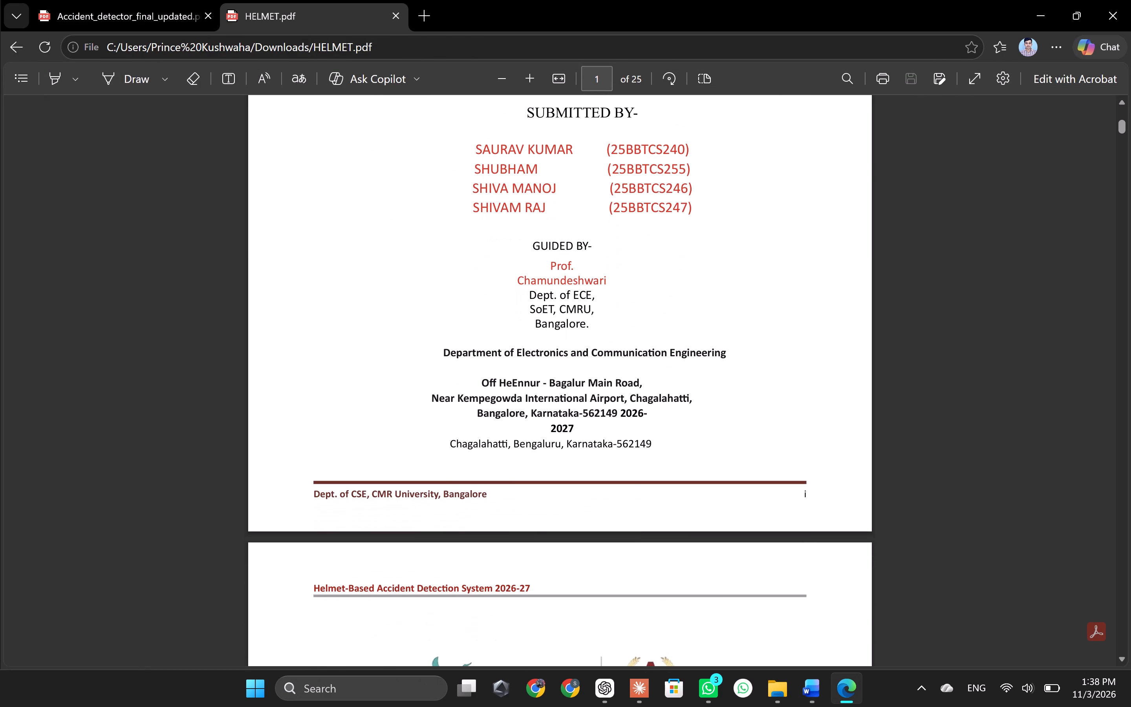
scroll(739, 444, down, 1)
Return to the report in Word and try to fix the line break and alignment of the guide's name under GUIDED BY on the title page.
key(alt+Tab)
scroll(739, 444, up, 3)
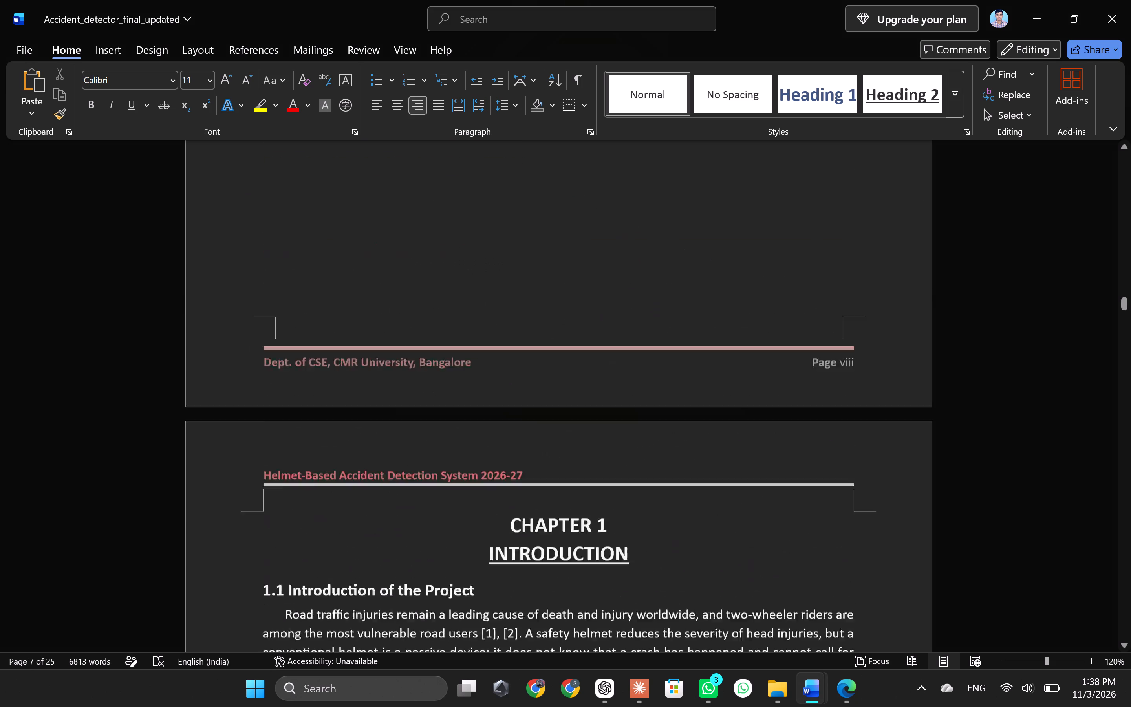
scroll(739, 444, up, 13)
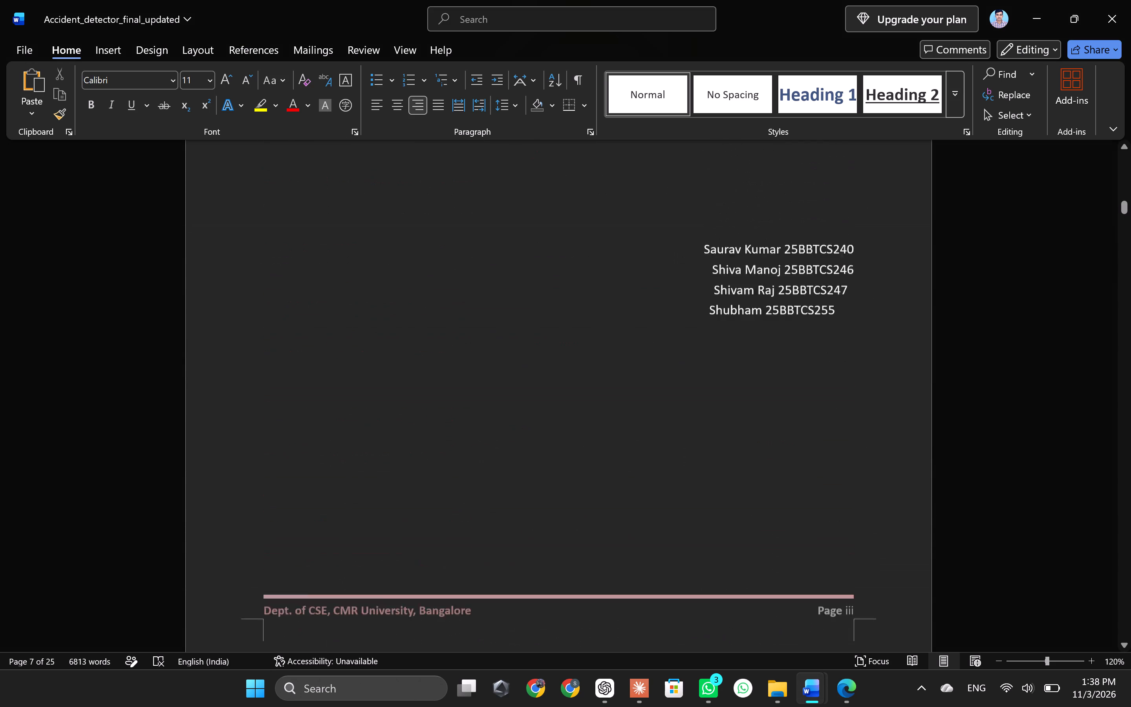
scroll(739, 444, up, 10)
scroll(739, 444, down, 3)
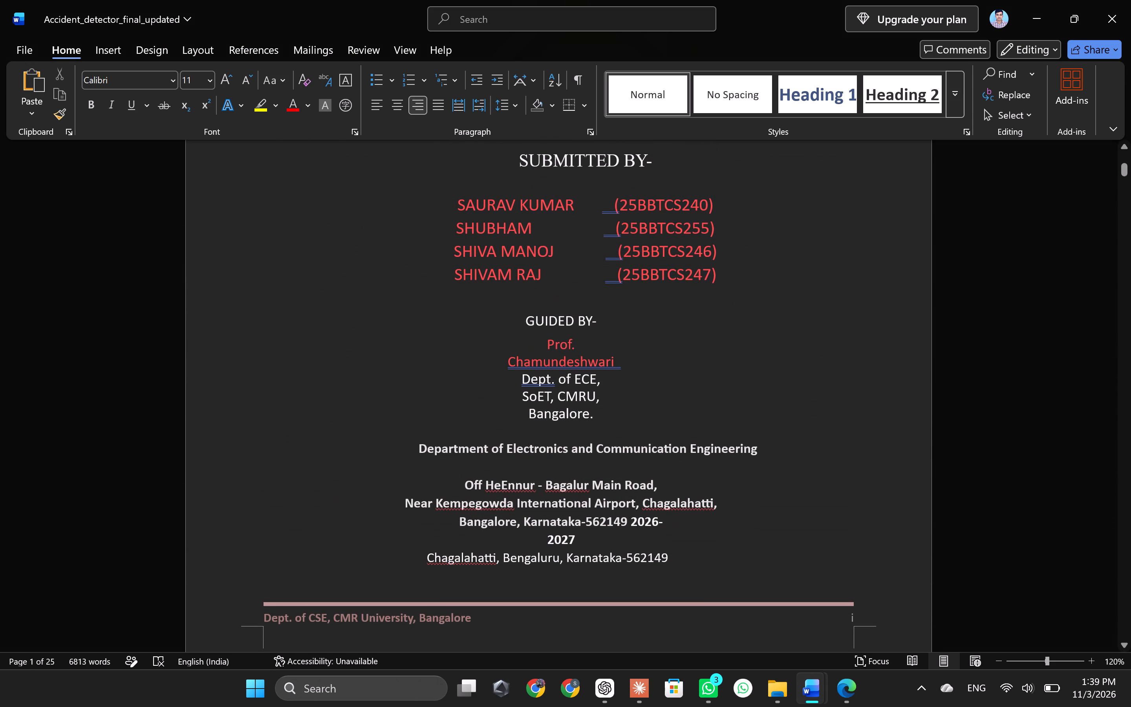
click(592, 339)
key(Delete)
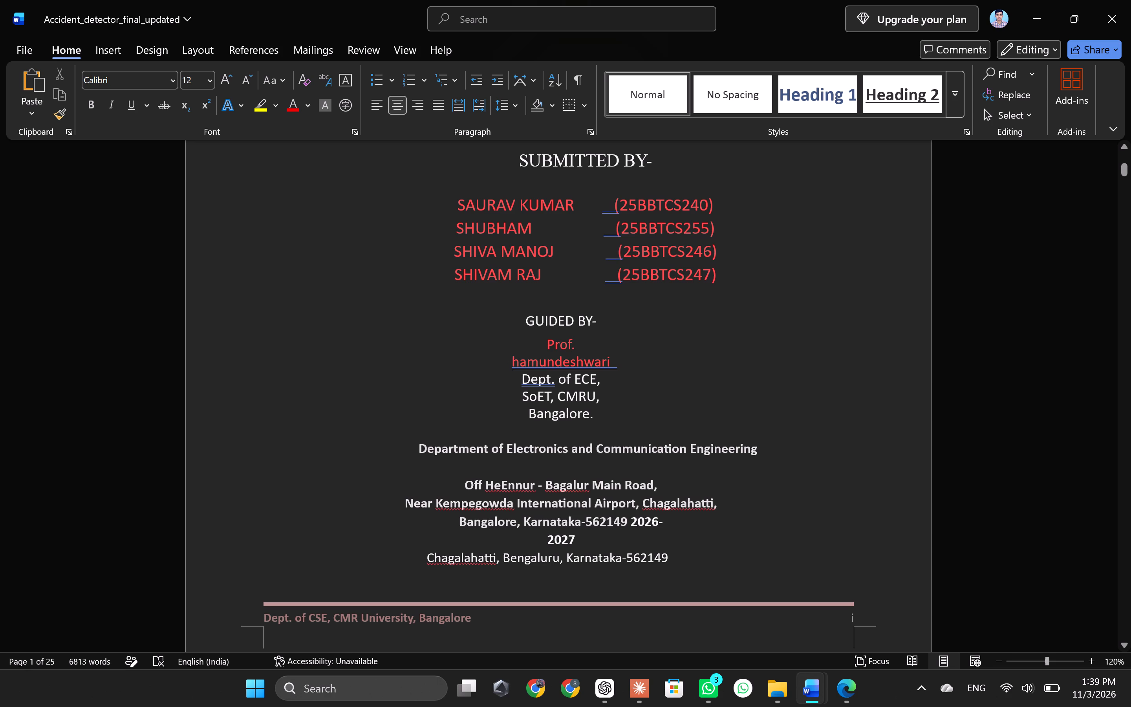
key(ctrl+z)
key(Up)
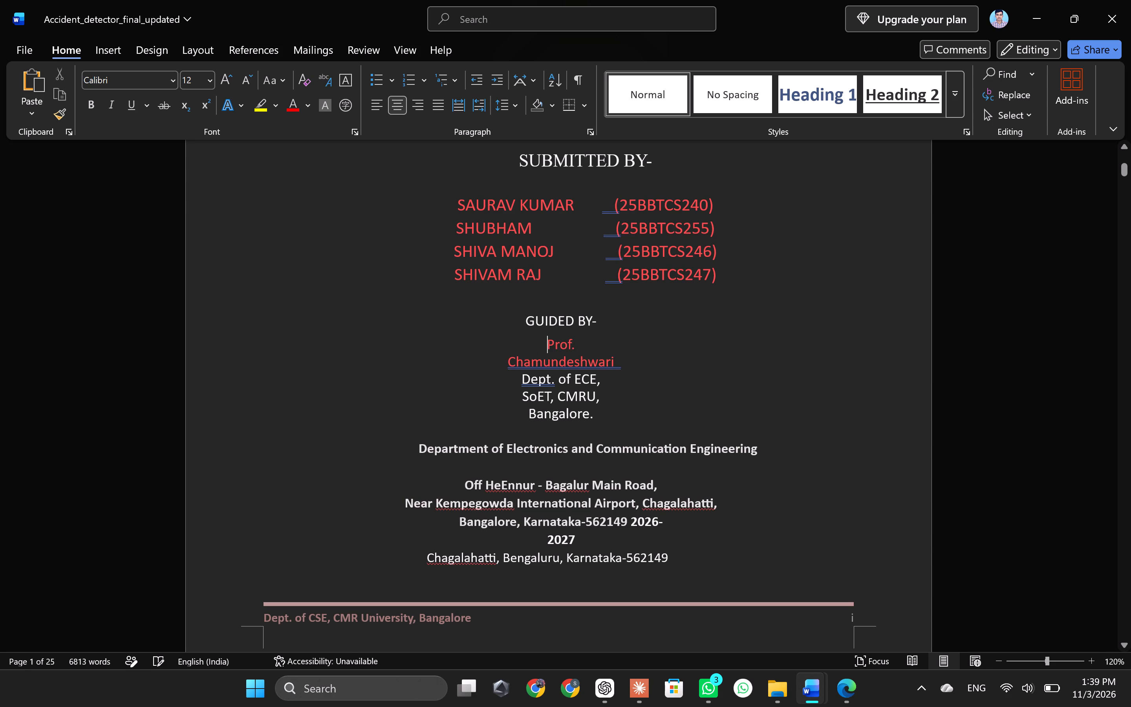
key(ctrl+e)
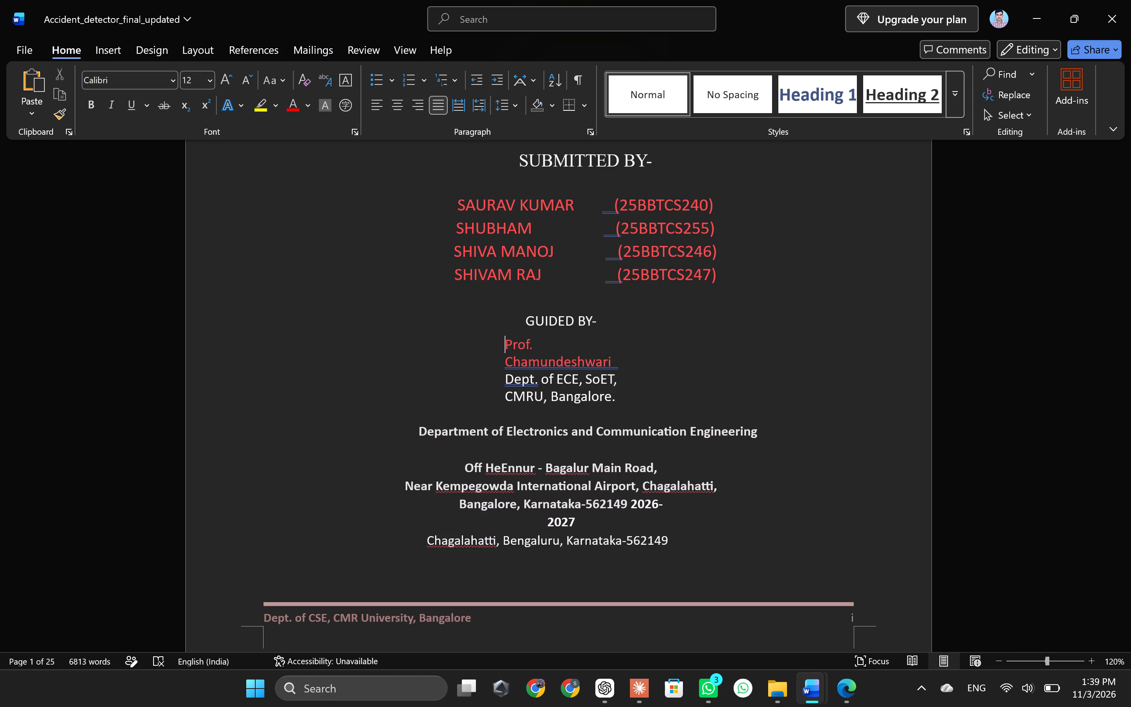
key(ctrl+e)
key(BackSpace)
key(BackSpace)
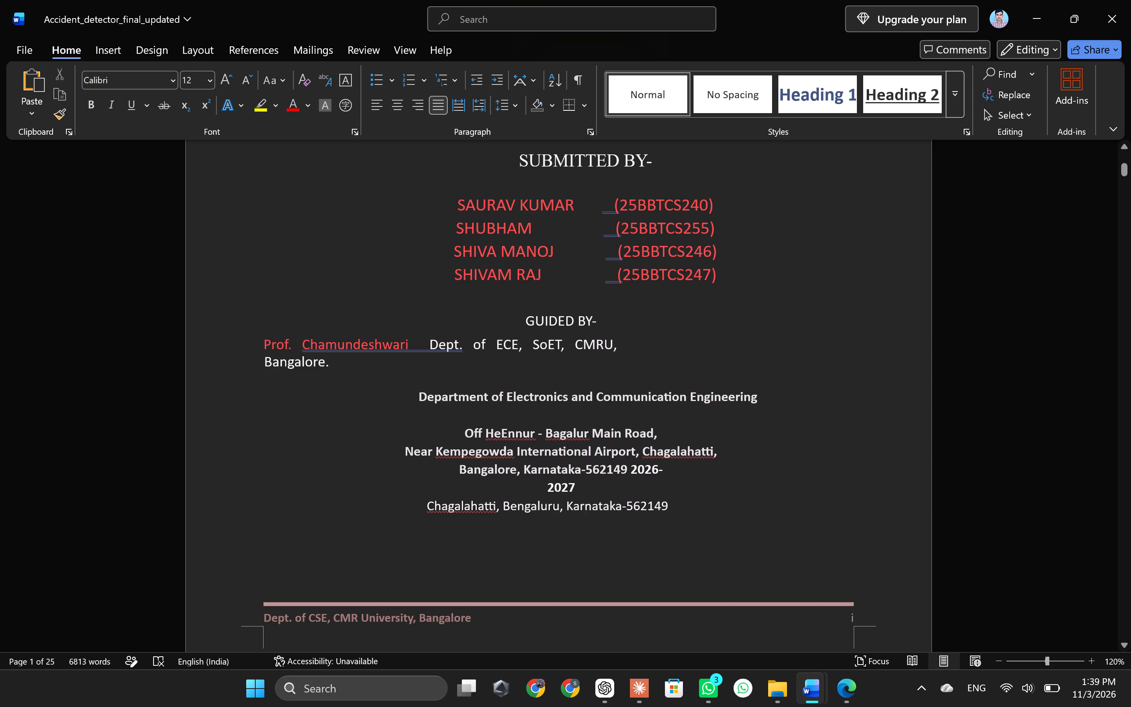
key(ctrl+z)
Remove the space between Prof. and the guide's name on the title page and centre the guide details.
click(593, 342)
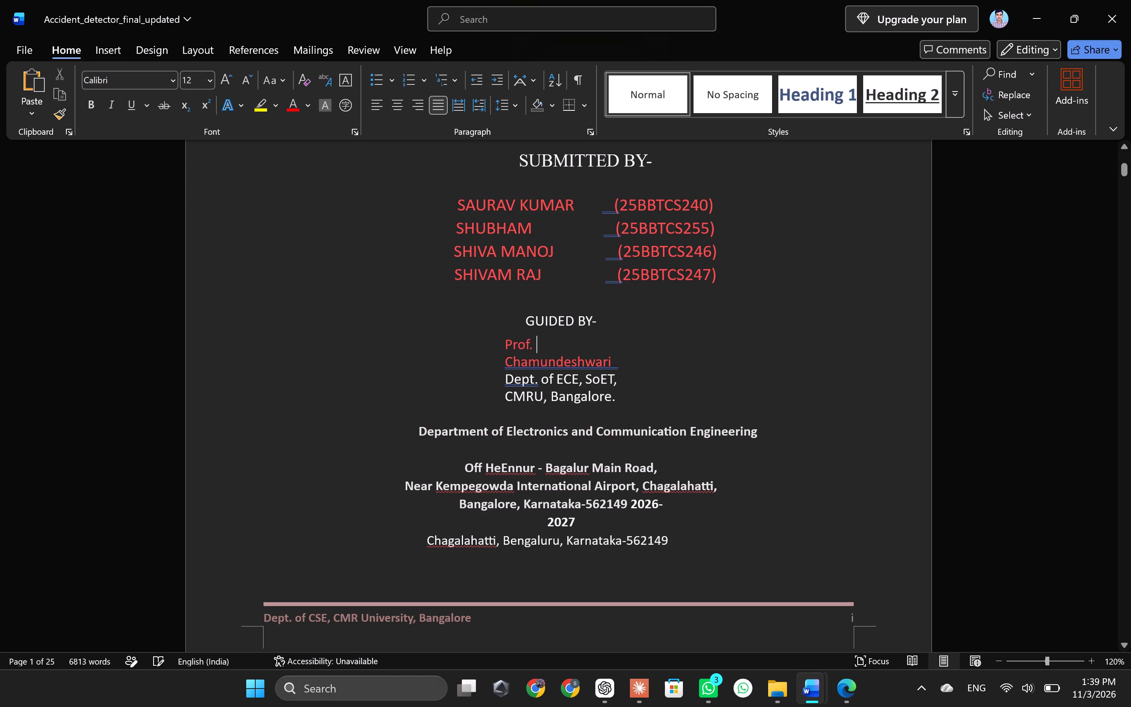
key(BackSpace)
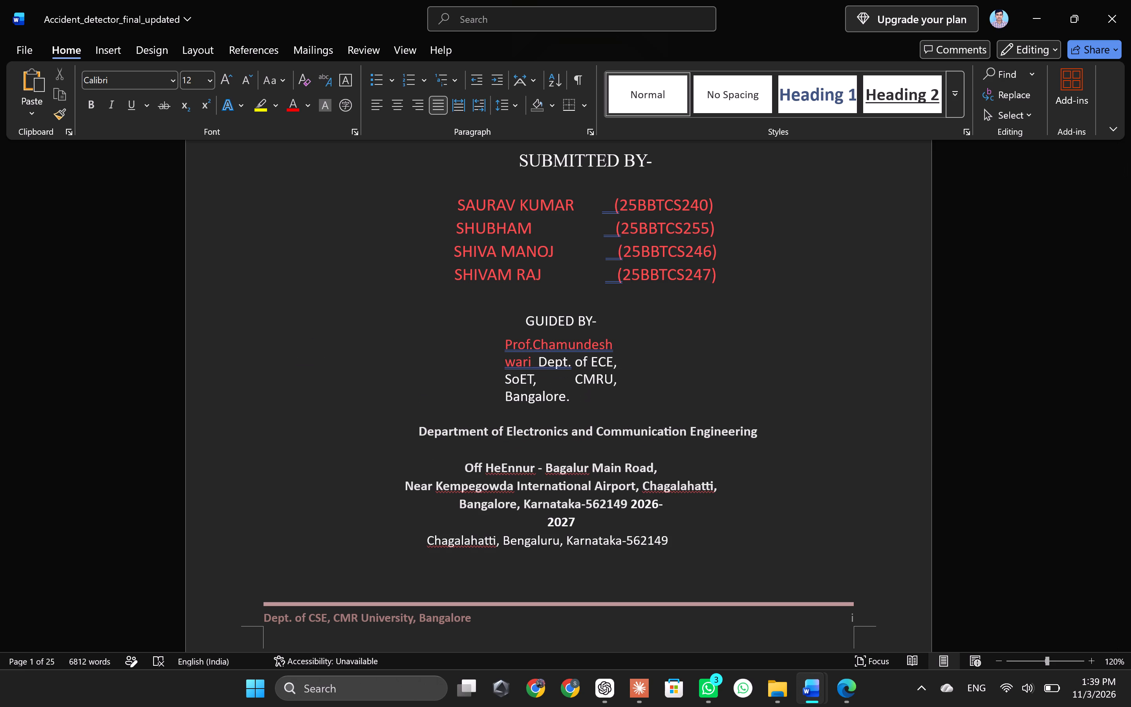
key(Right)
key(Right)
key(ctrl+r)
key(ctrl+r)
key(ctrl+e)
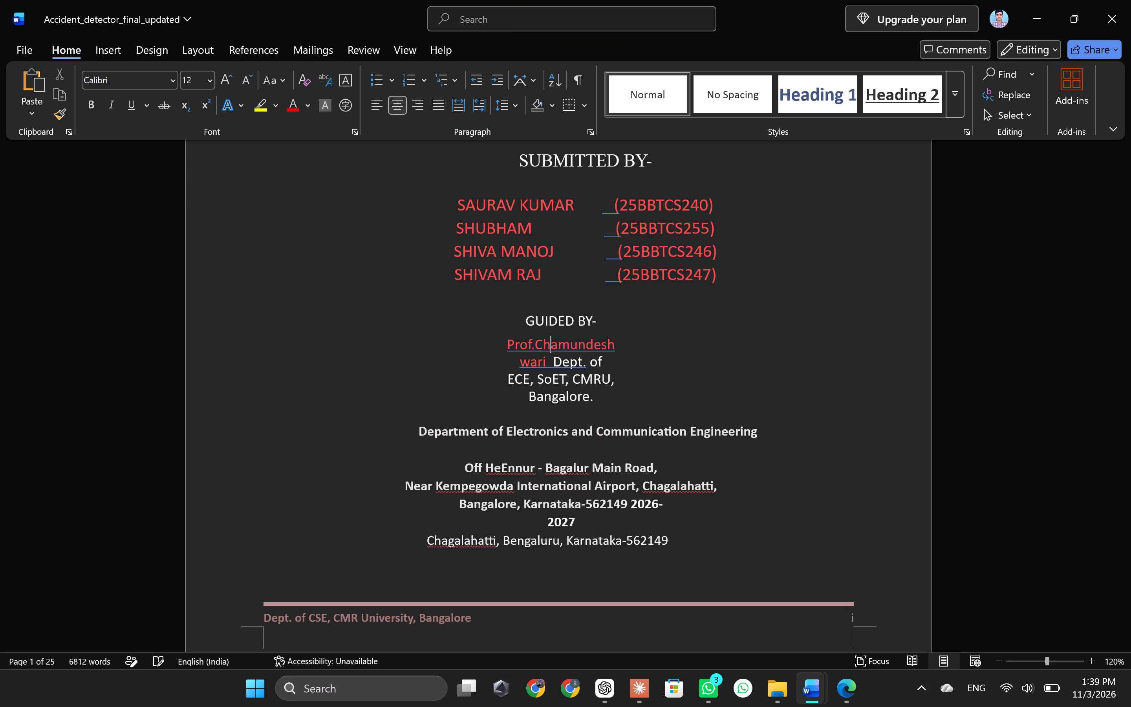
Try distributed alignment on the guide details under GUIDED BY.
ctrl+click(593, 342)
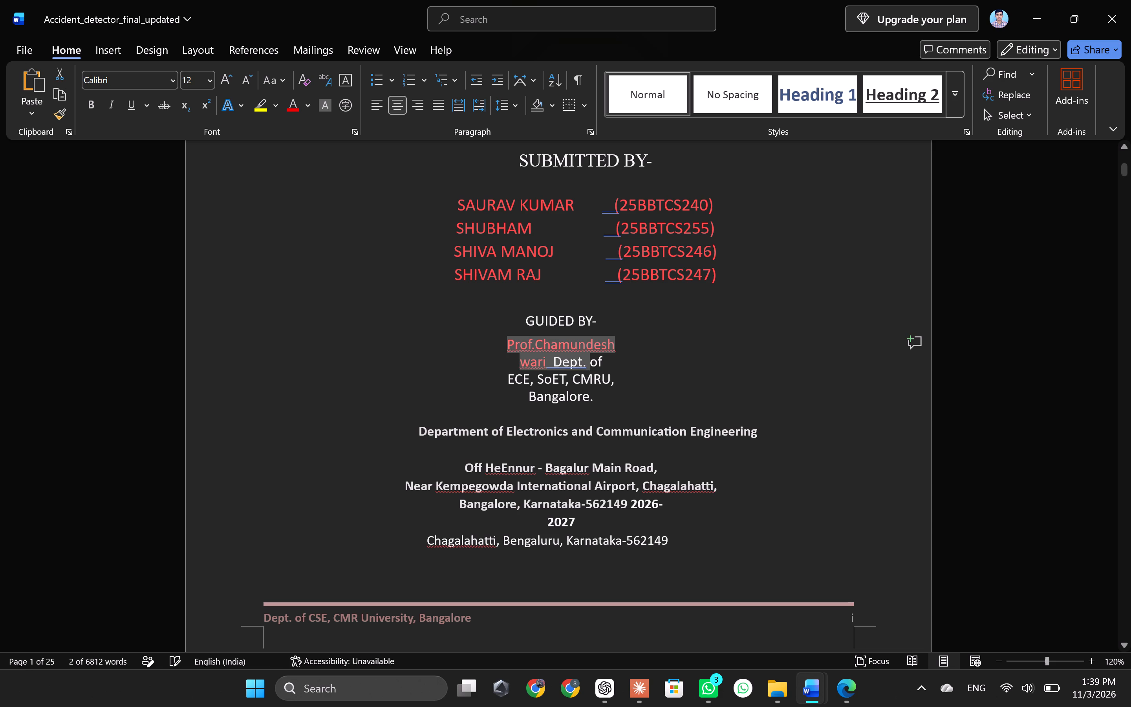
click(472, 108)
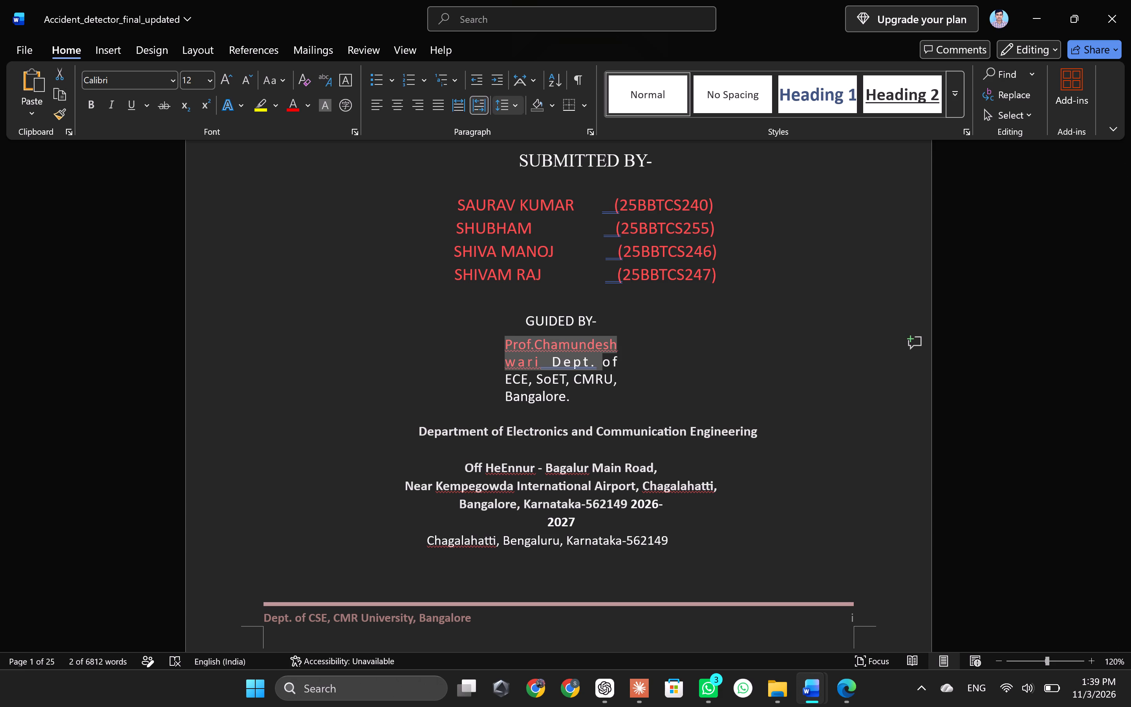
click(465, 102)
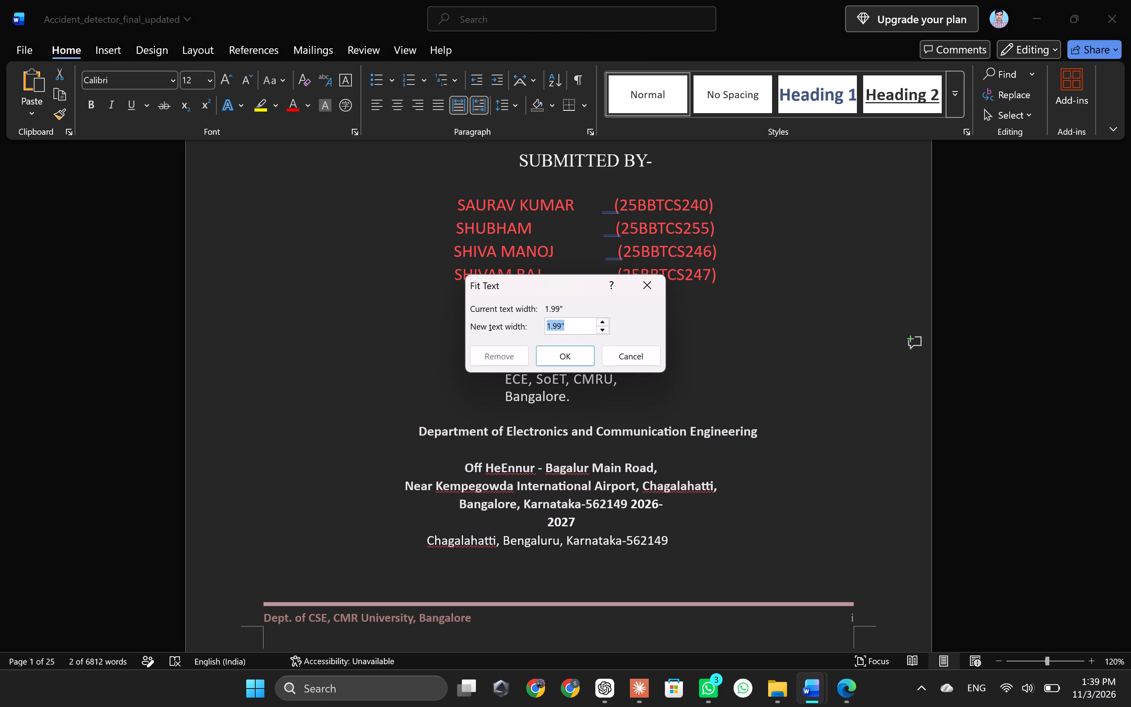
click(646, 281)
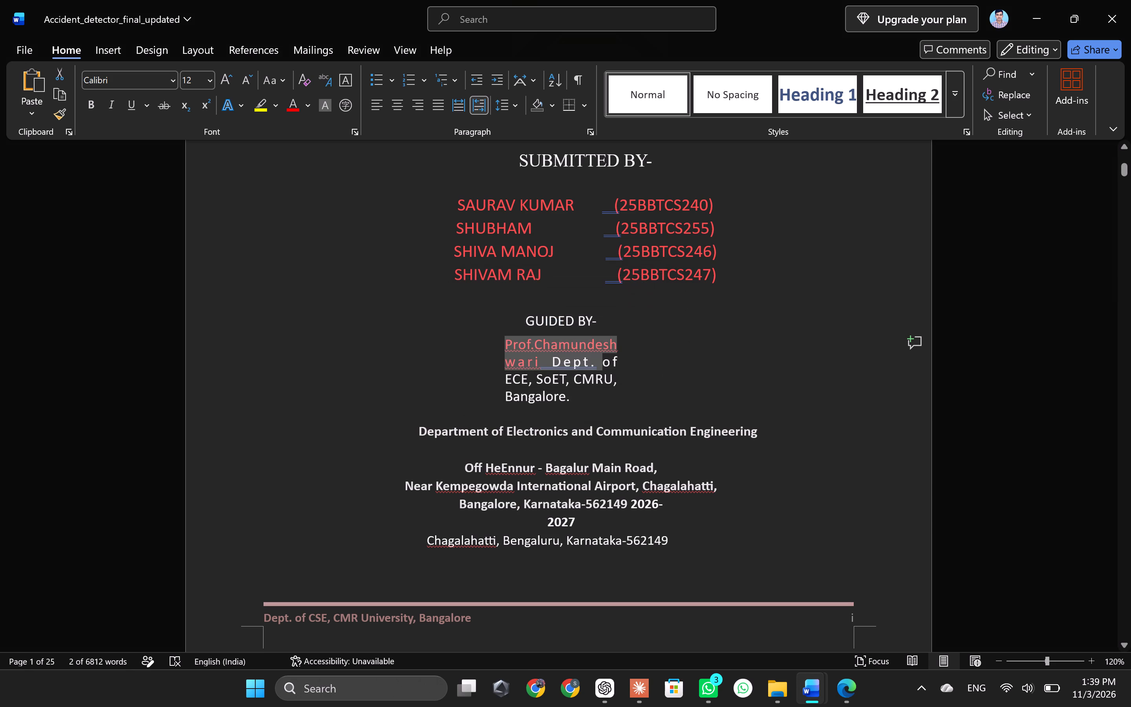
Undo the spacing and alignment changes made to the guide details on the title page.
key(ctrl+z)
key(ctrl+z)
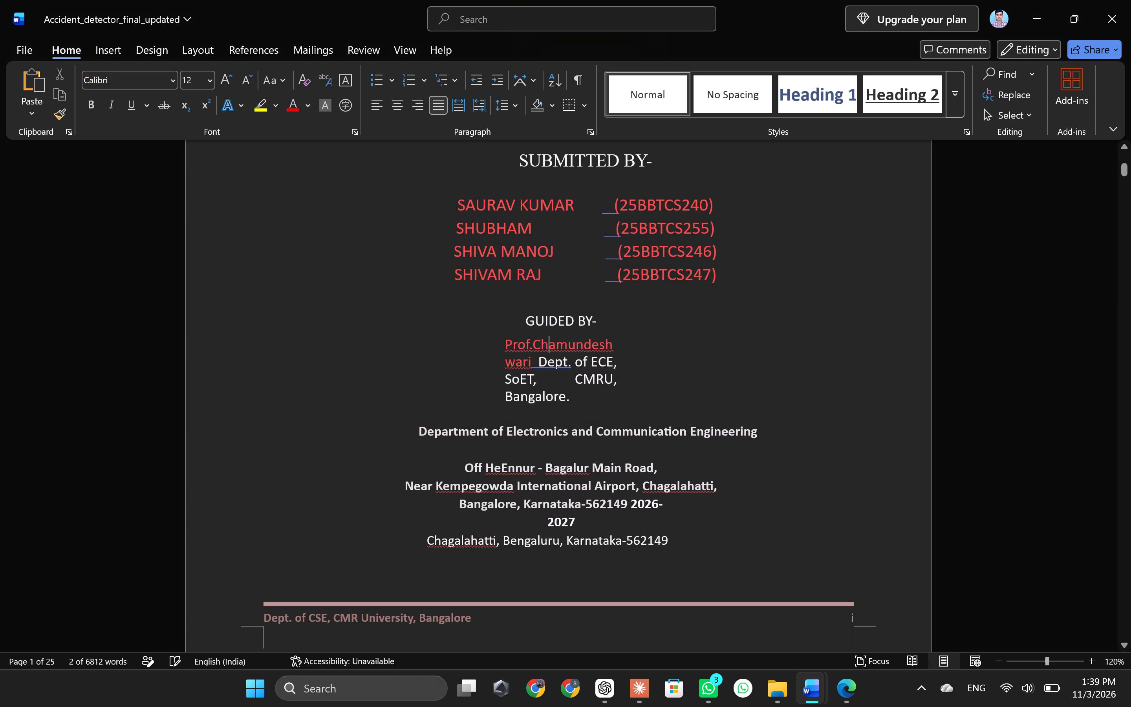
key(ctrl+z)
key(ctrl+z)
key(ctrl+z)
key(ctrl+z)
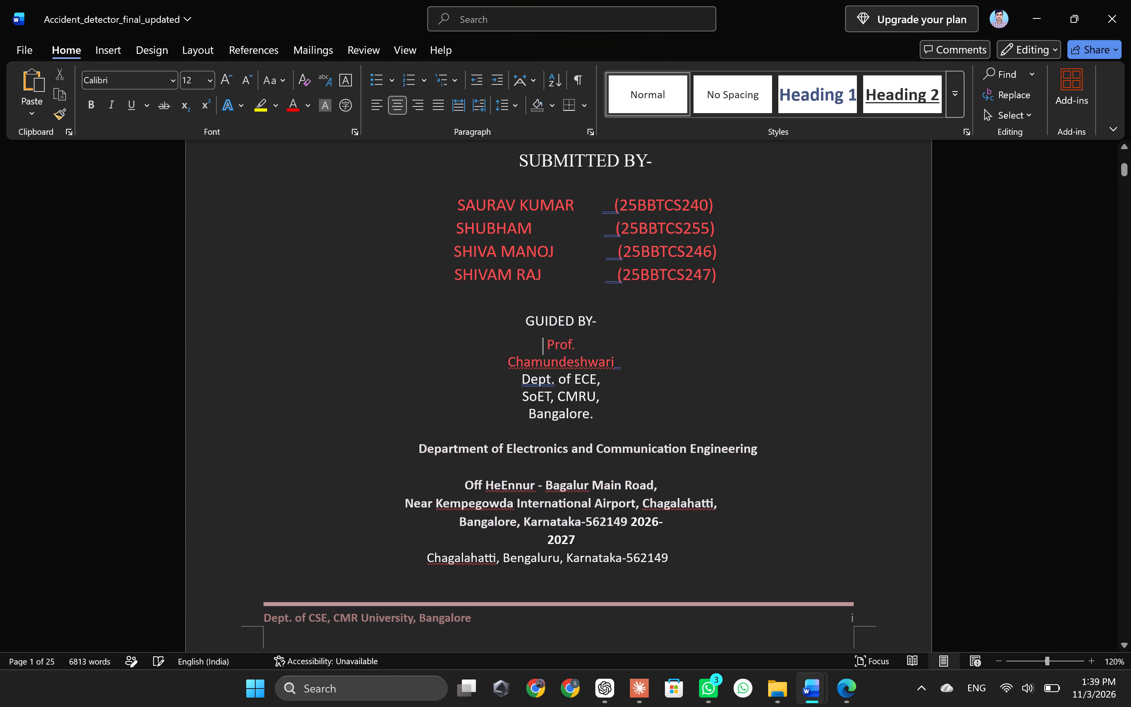
Switch back to the exported HELMET PDF in Edge.
key(alt+Tab)
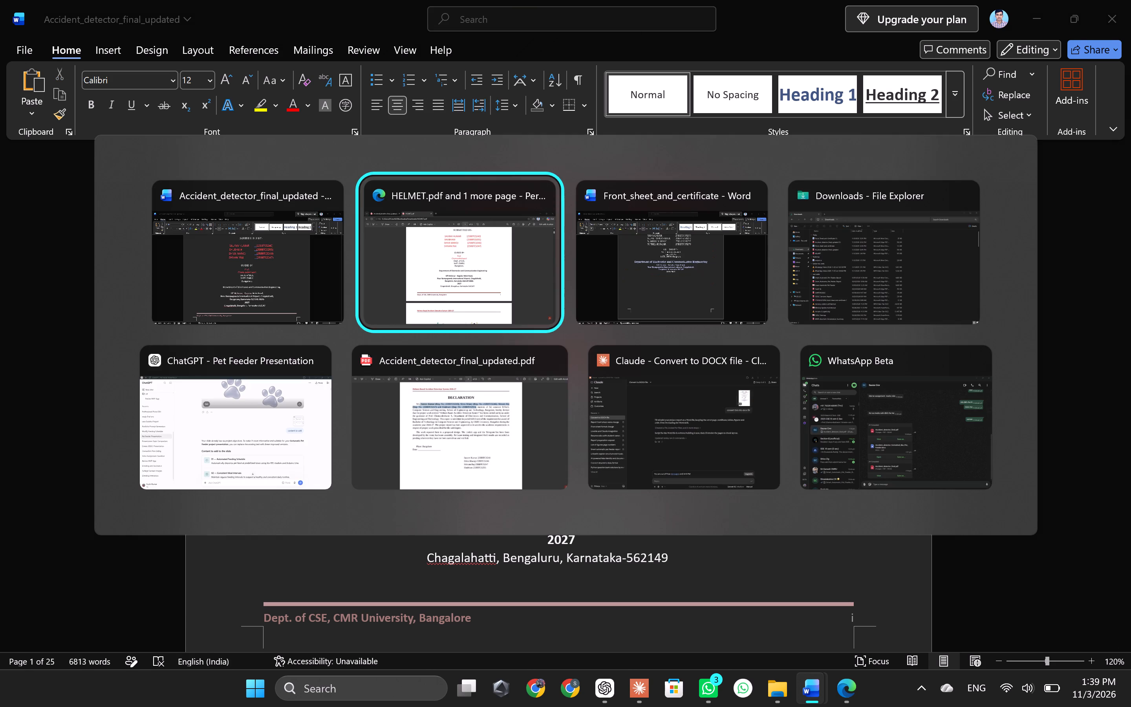